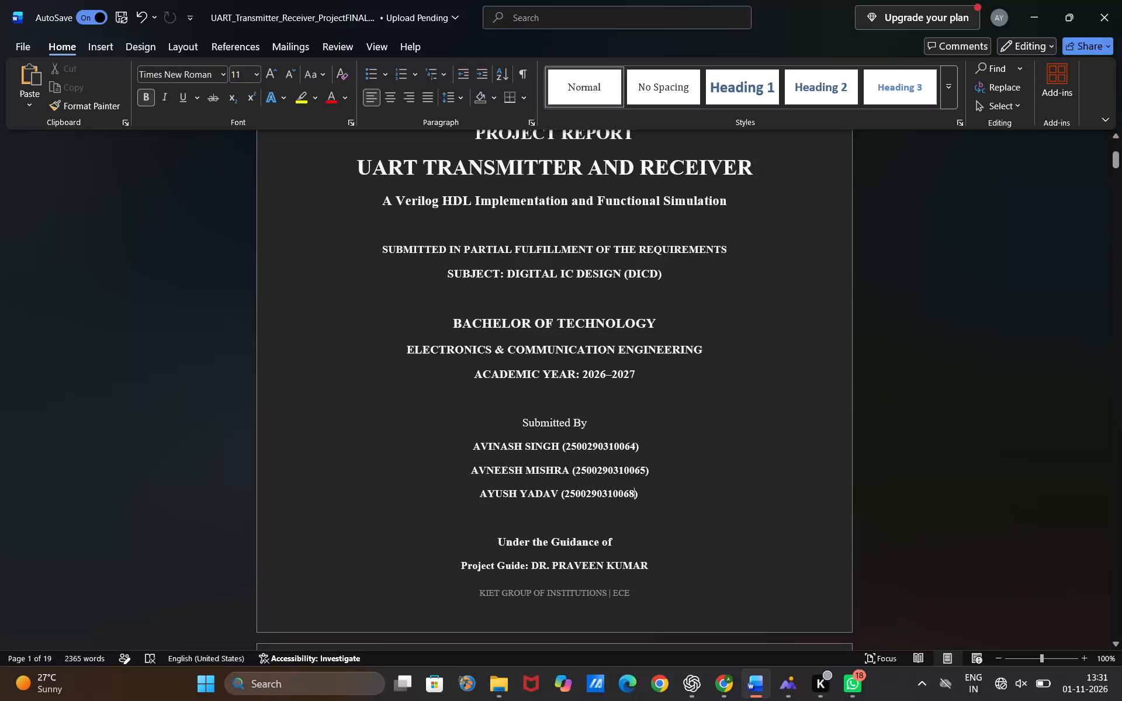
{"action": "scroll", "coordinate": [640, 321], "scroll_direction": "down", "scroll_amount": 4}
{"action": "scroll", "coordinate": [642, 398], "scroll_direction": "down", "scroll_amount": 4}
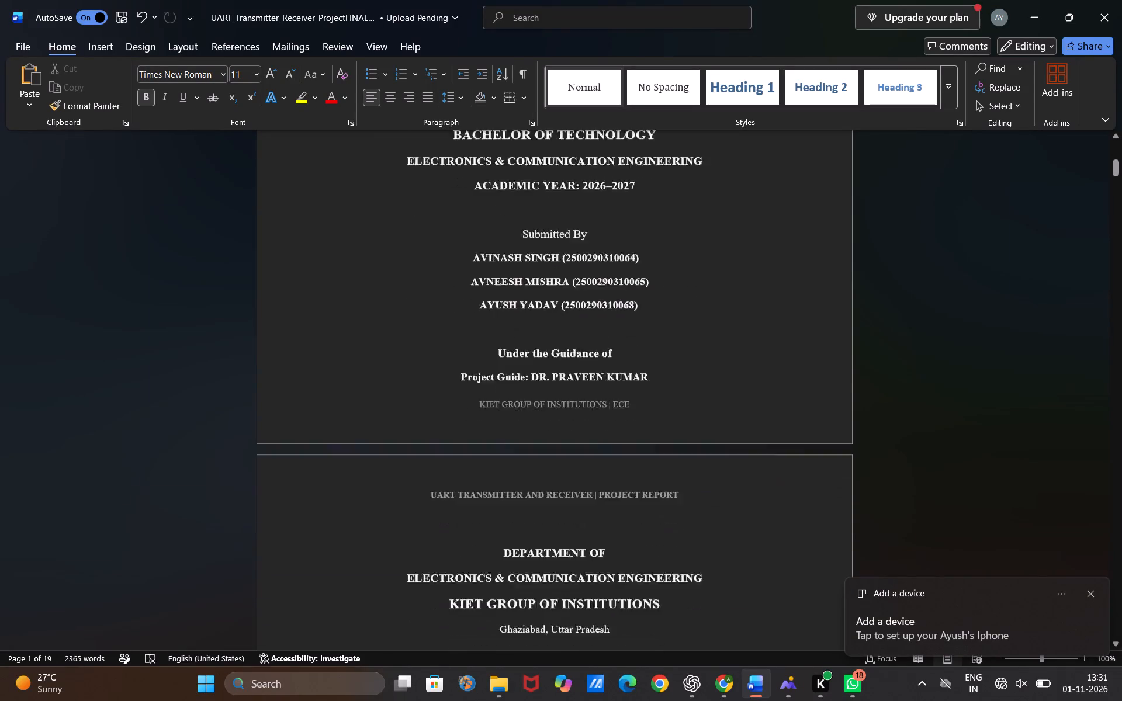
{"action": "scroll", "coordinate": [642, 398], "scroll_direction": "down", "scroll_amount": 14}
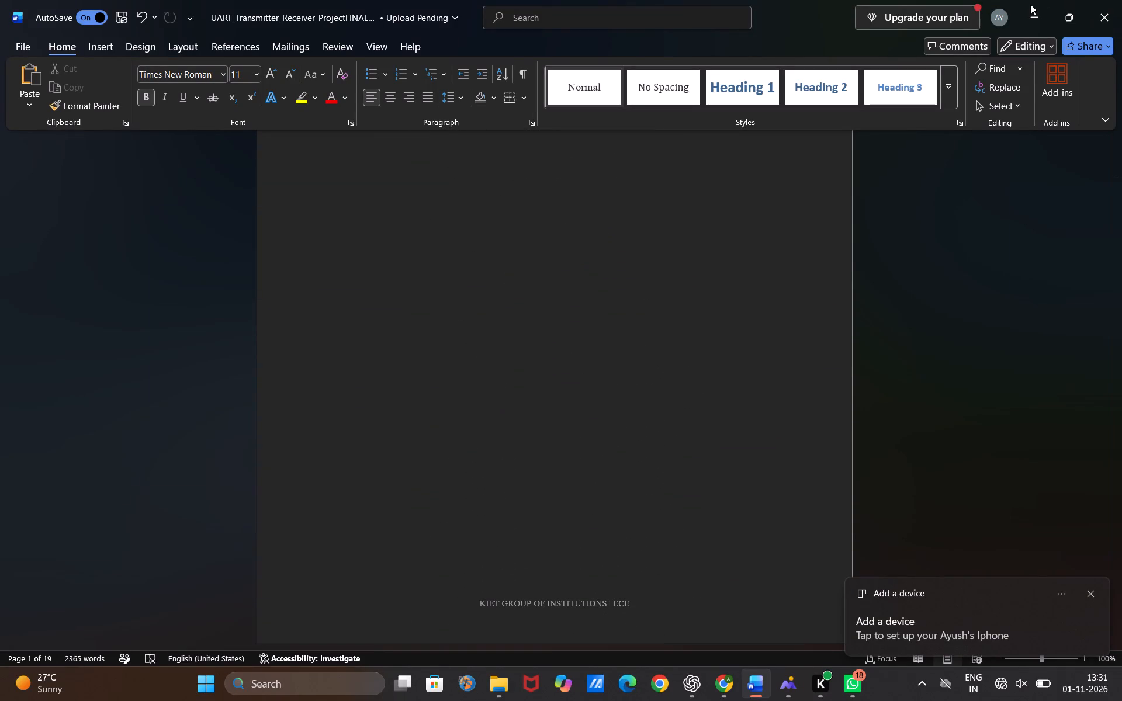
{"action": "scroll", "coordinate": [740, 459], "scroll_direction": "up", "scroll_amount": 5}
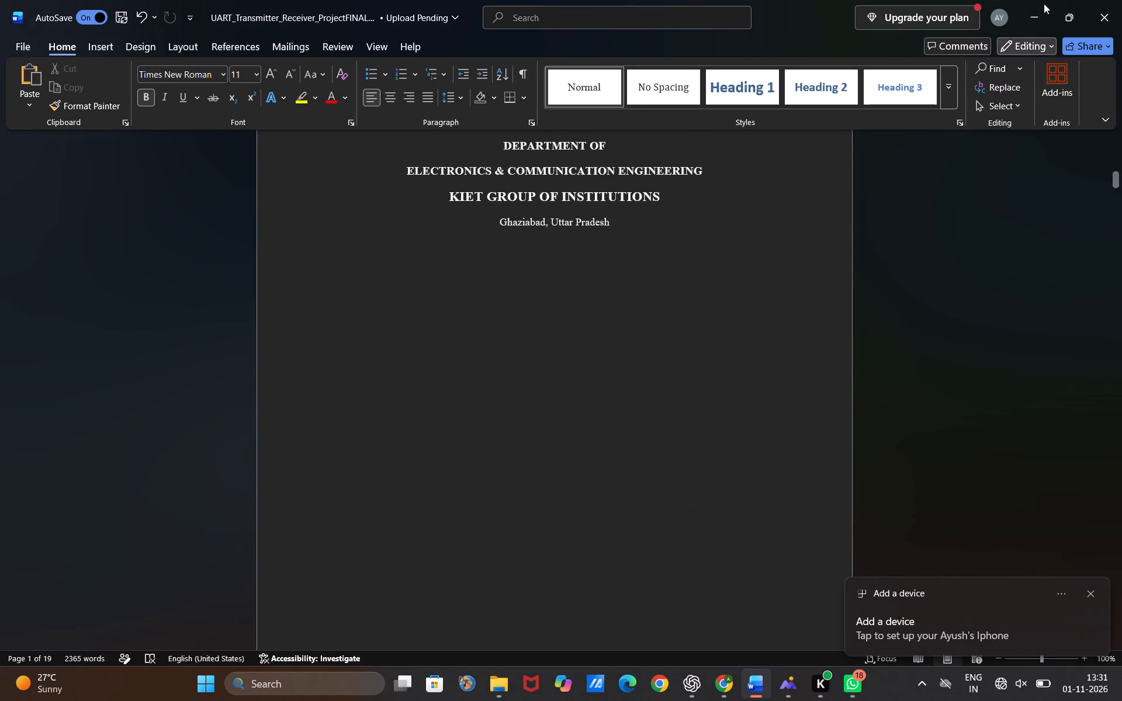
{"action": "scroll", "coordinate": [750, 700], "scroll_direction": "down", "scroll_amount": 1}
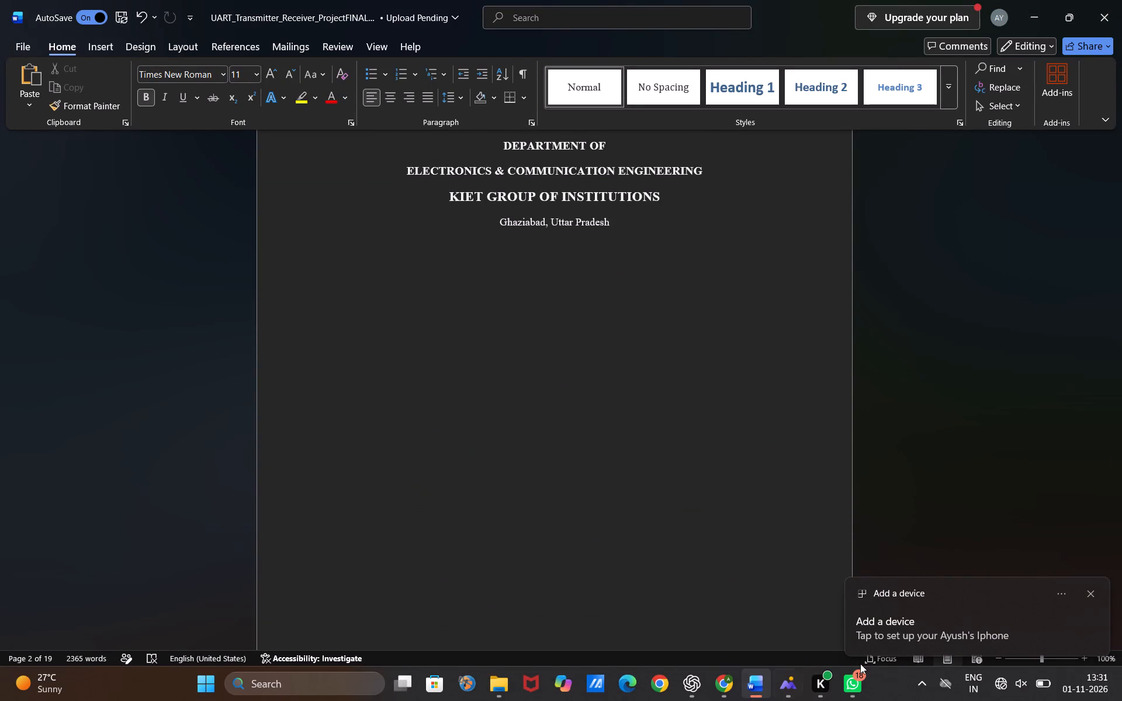
Turn off the computer's Bluetooth.
{"action": "left_click", "coordinate": [1012, 688]}
{"action": "left_click", "coordinate": [1006, 688]}
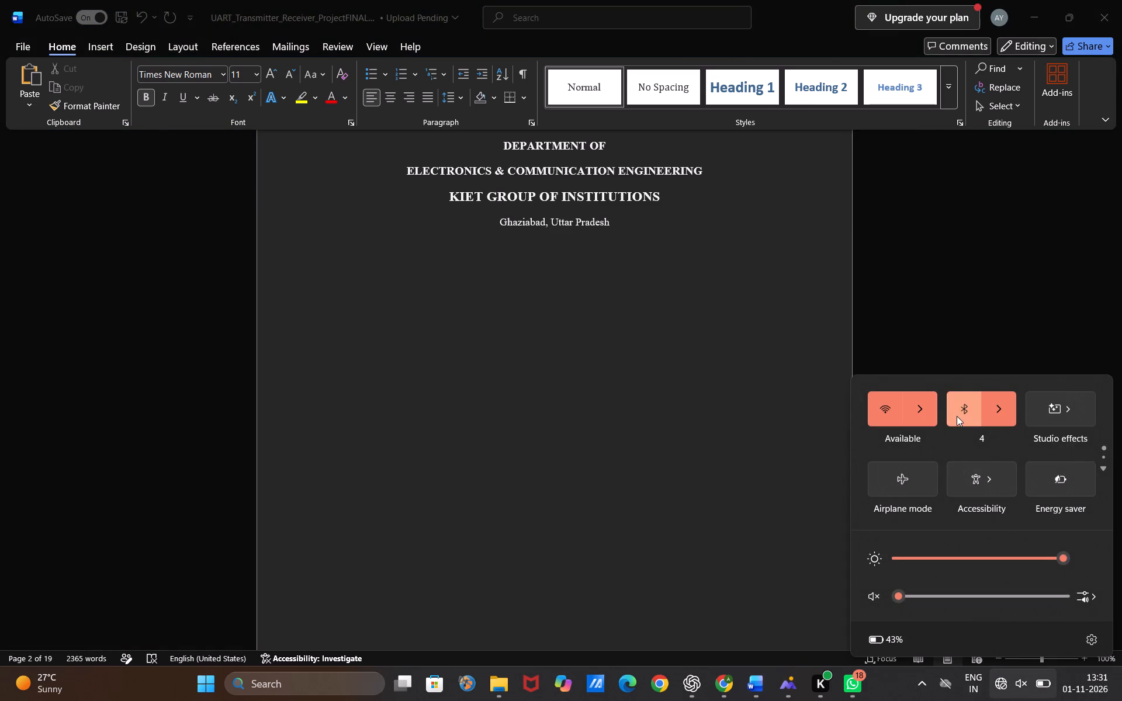
{"action": "left_click", "coordinate": [961, 416]}
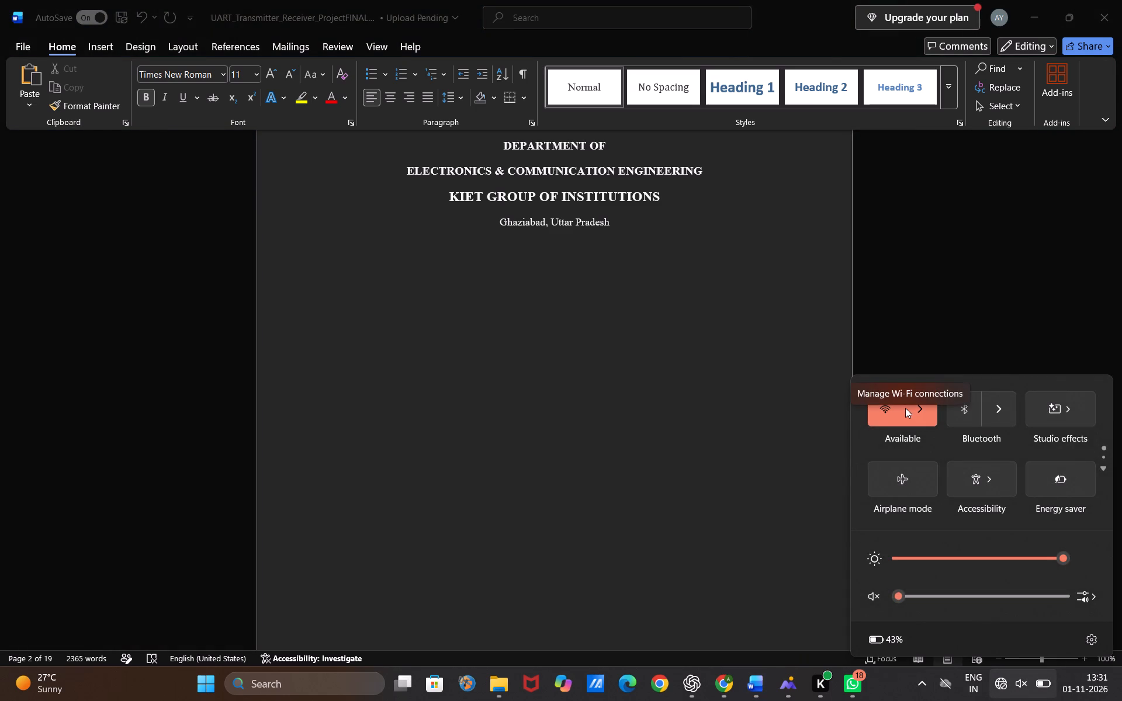
Turn Wi-Fi off and back on, and connect the computer to the personal iPhone hotspot.
{"action": "left_click", "coordinate": [895, 408]}
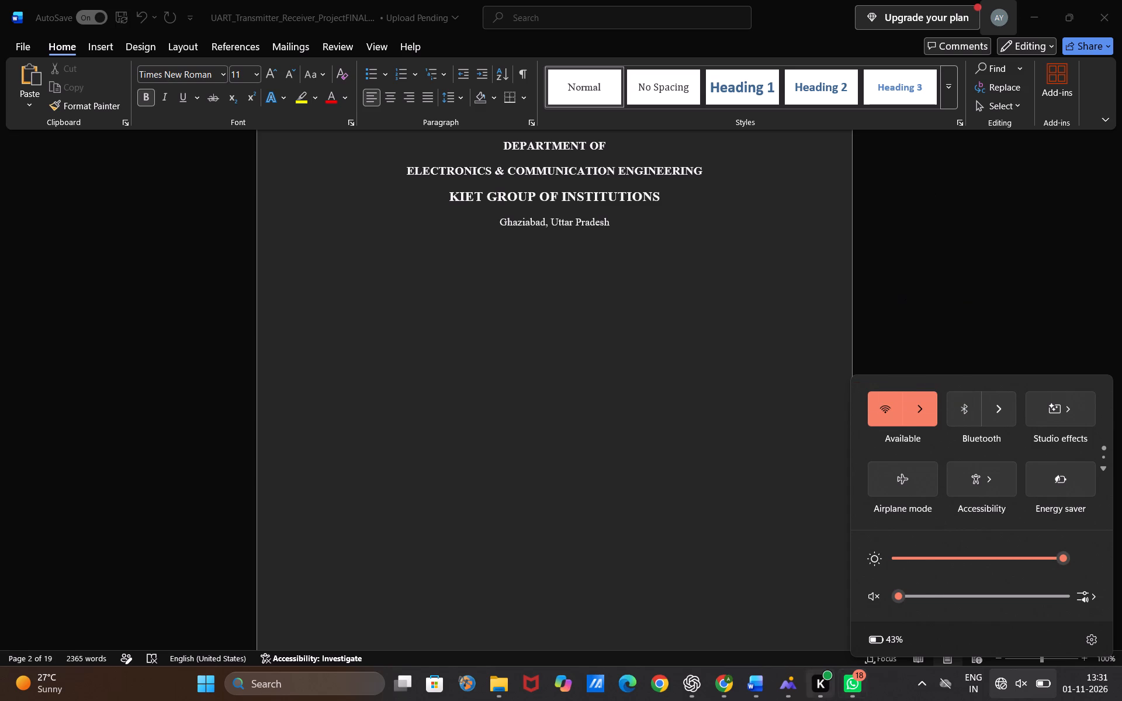
{"action": "left_click", "coordinate": [897, 400]}
{"action": "left_click", "coordinate": [913, 403]}
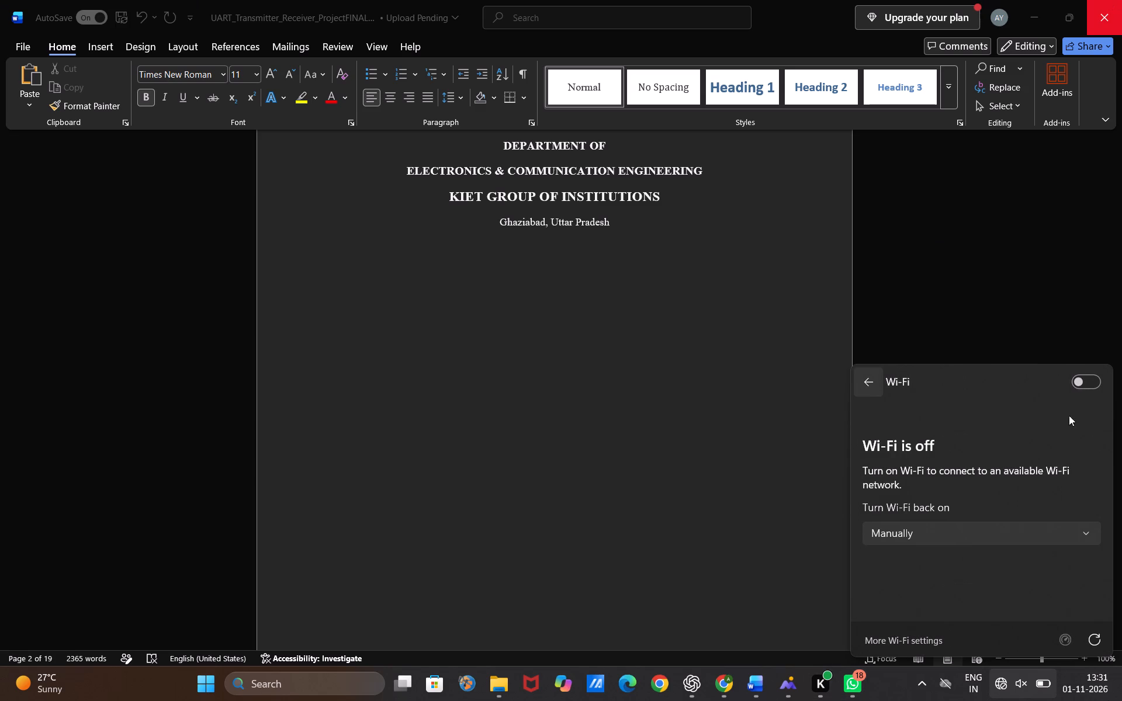
{"action": "left_click", "coordinate": [1083, 372]}
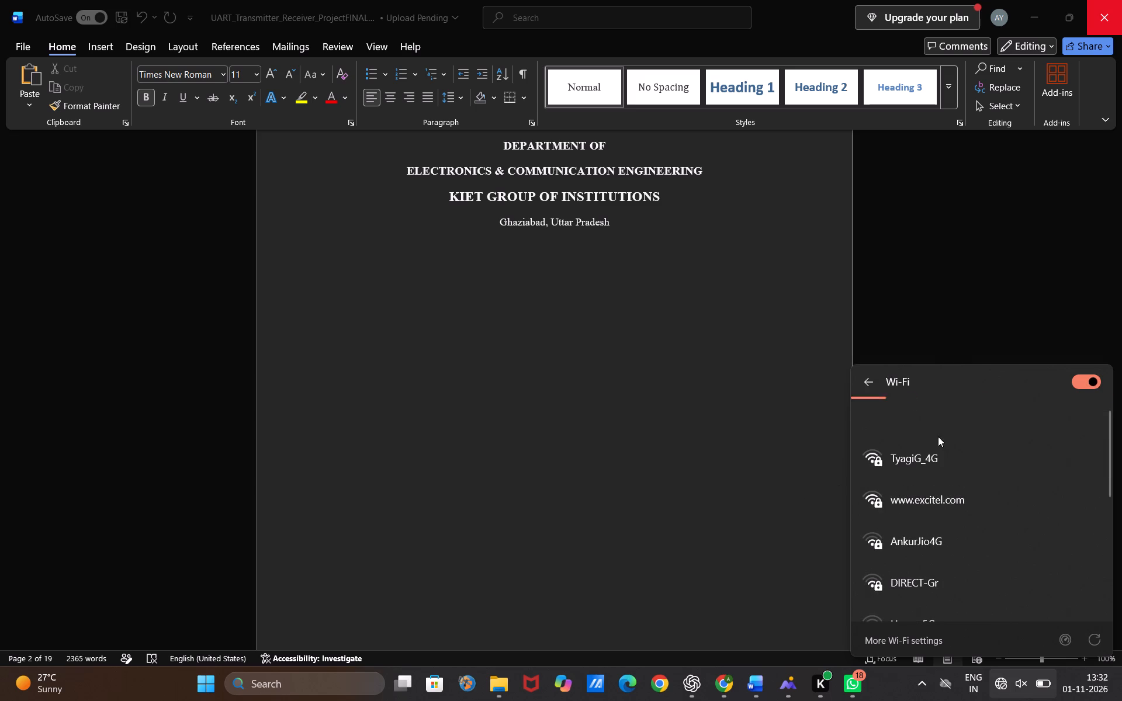
{"action": "double_click", "coordinate": [922, 412]}
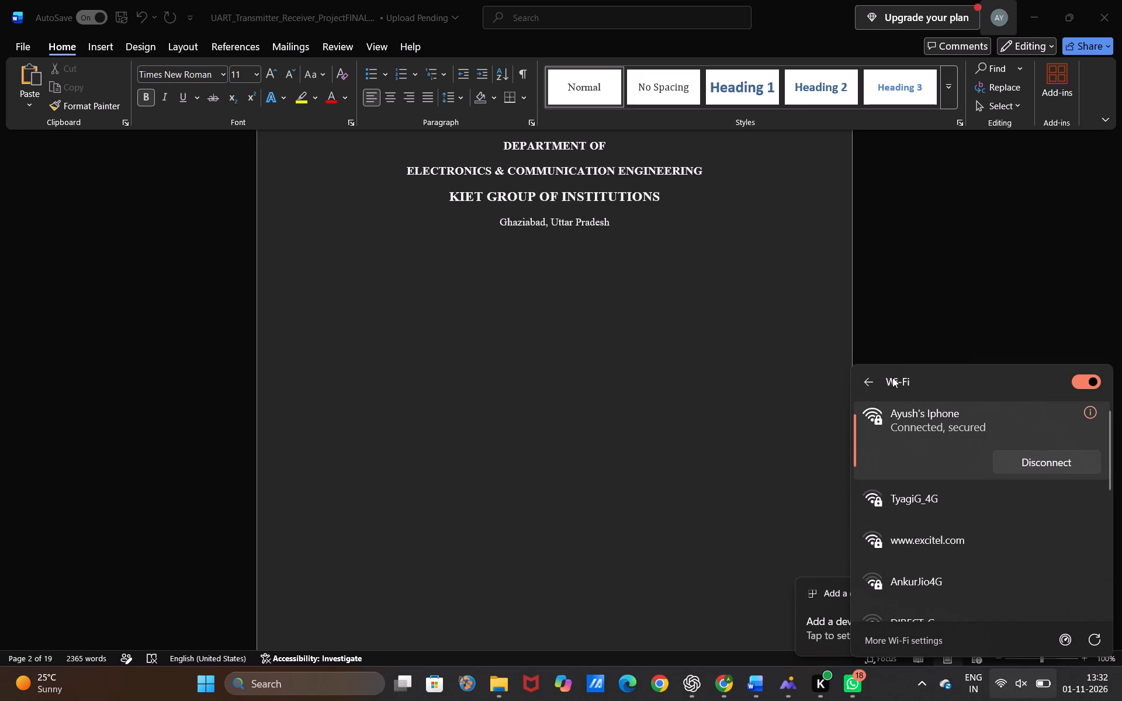
{"action": "left_click", "coordinate": [870, 377]}
Restore the maximized report window to its smaller floating size.
{"action": "left_click", "coordinate": [1053, 14]}
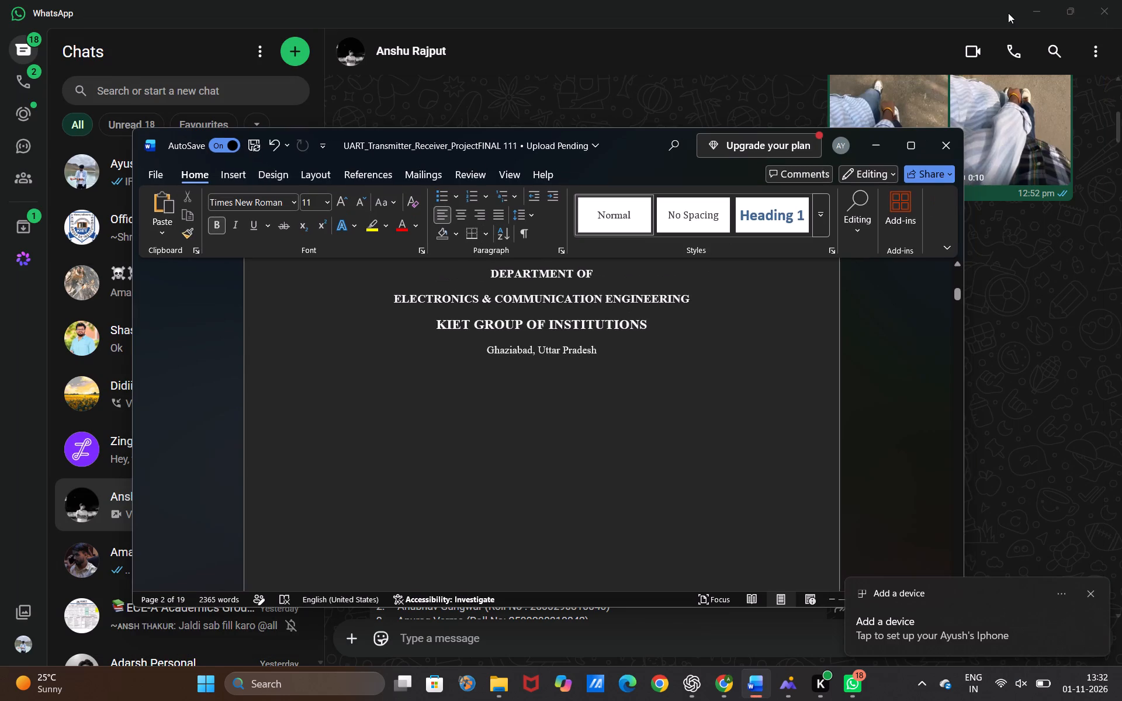
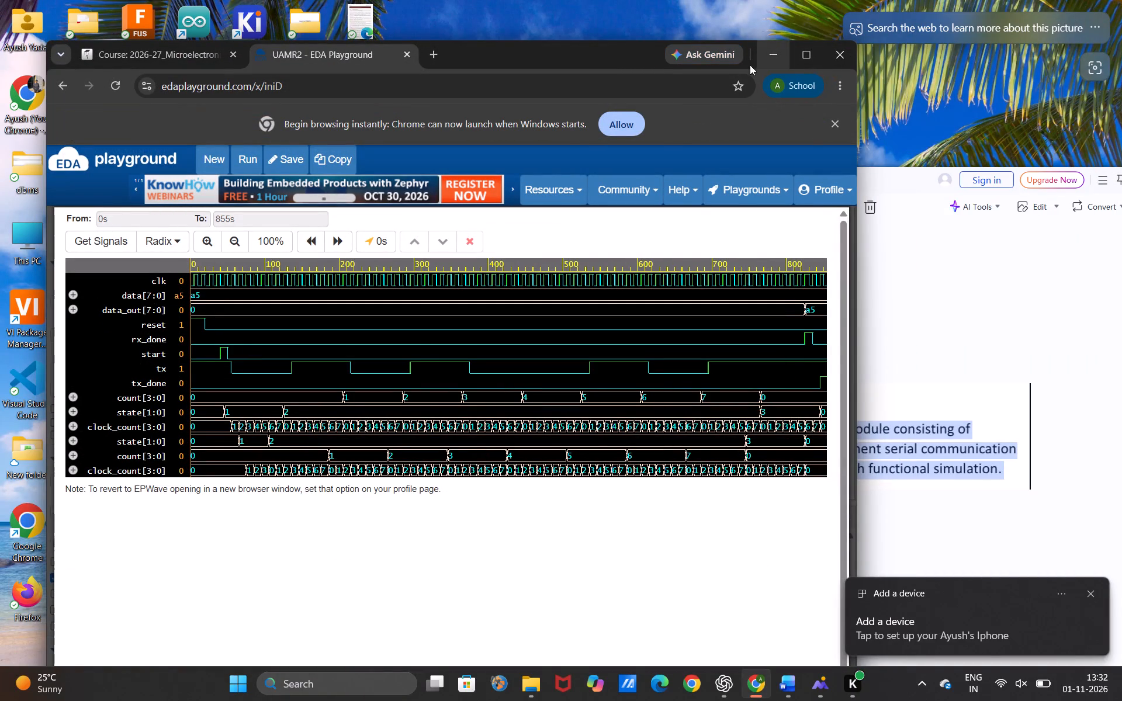
Maximize the browser window and search Google Images for "kiet" in a new tab.
{"action": "left_click", "coordinate": [816, 45]}
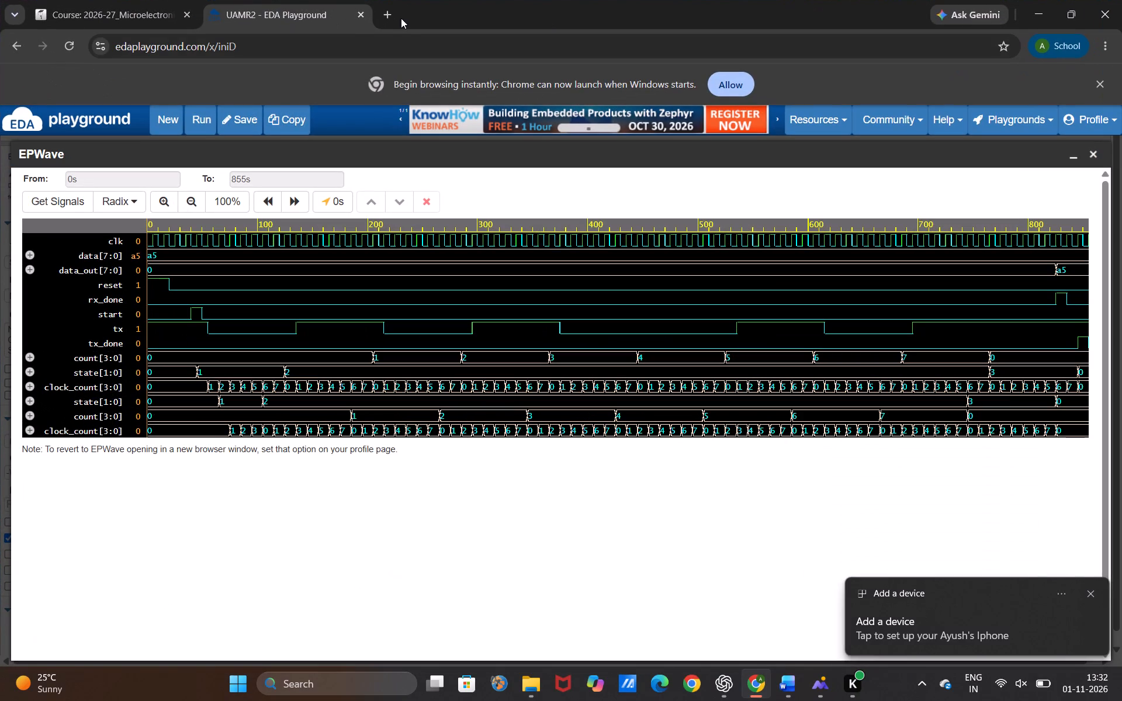
{"action": "left_click", "coordinate": [399, 17]}
{"action": "left_click", "coordinate": [394, 16]}
{"action": "left_click", "coordinate": [457, 320]}
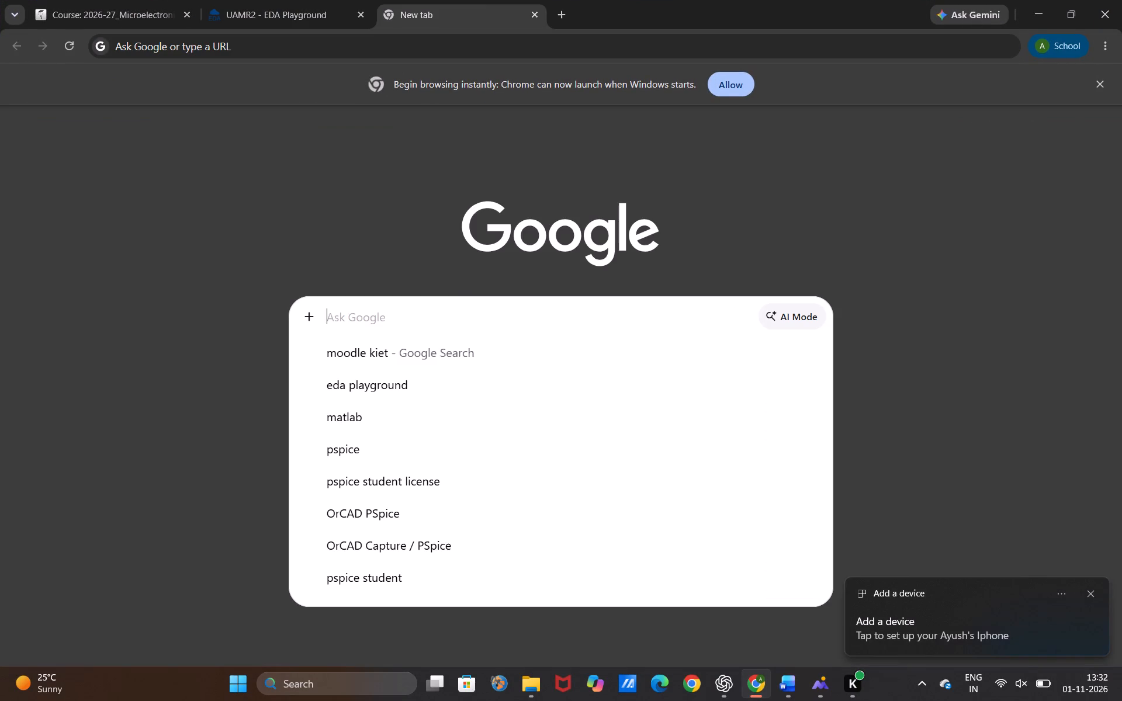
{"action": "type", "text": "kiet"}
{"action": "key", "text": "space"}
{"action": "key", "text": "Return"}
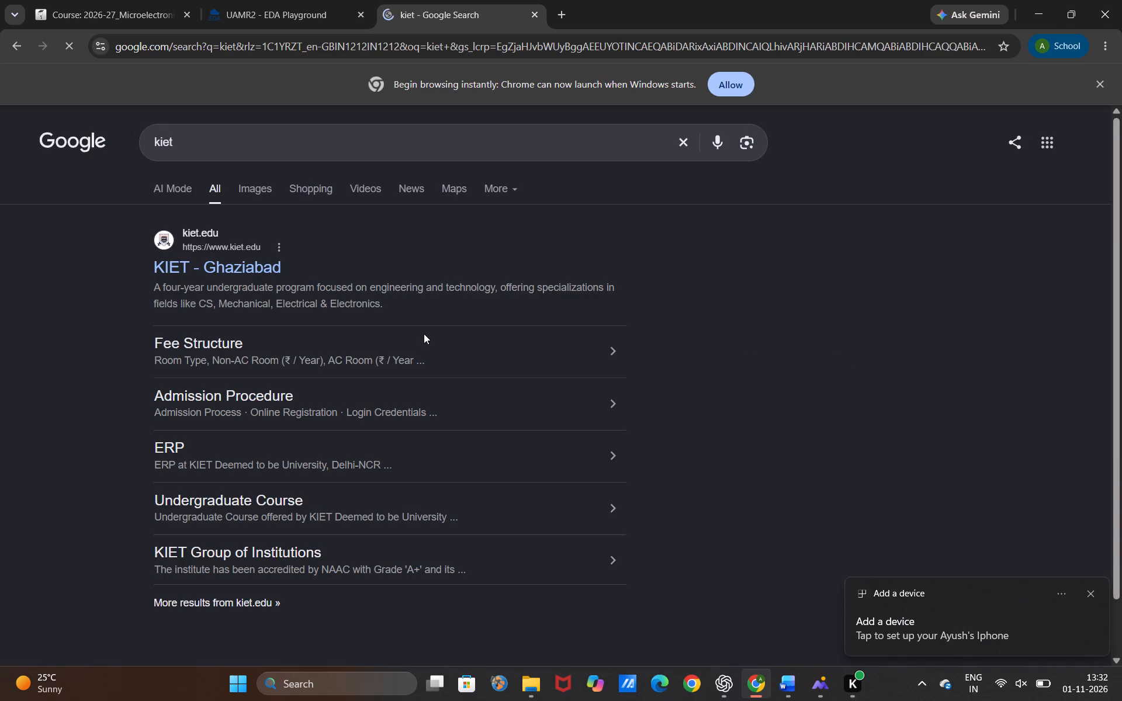
{"action": "left_click", "coordinate": [241, 191]}
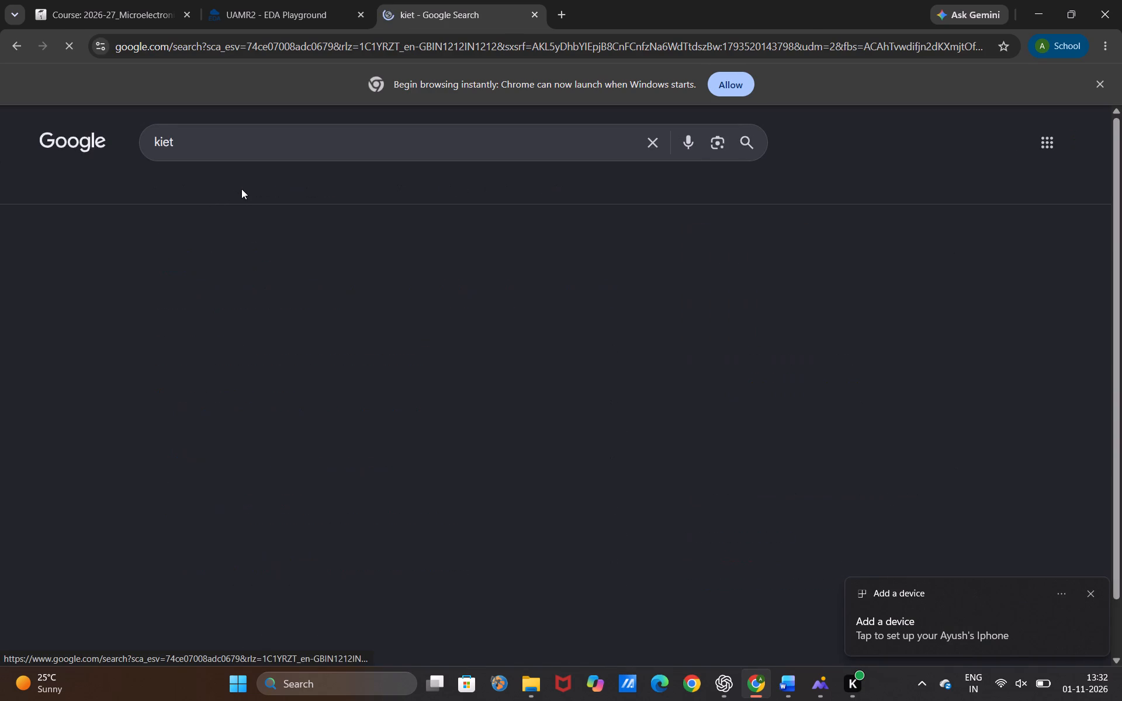
{"action": "left_click", "coordinate": [645, 367]}
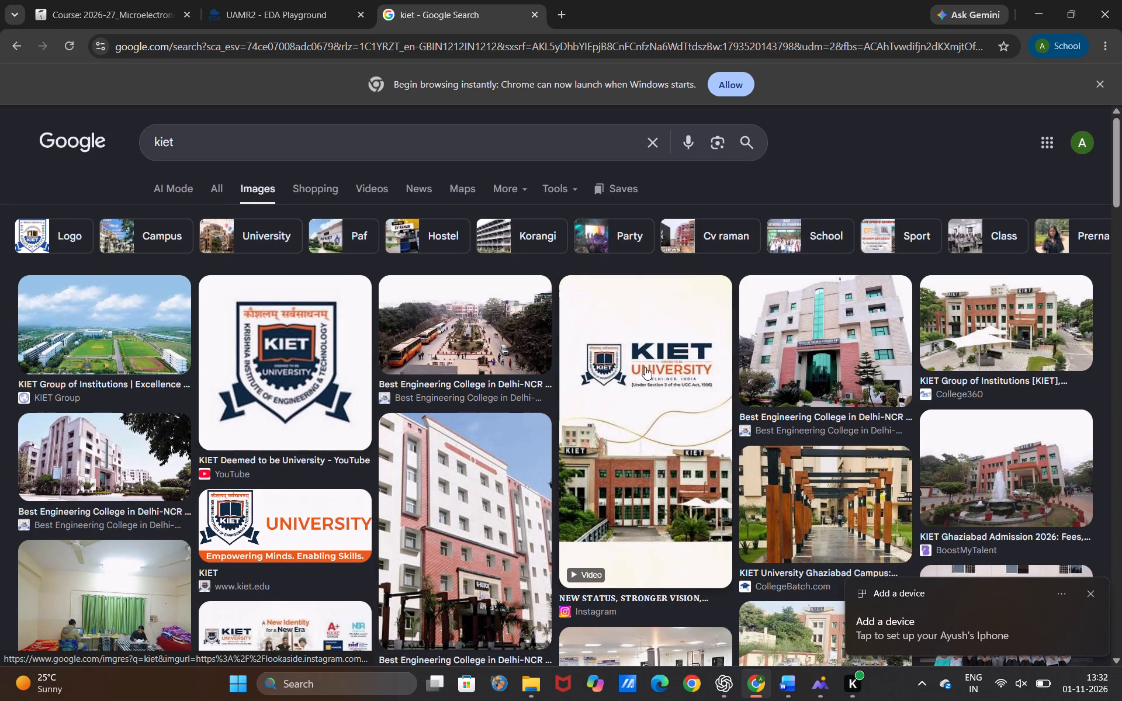
{"action": "scroll", "coordinate": [396, 487], "scroll_direction": "down", "scroll_amount": 2}
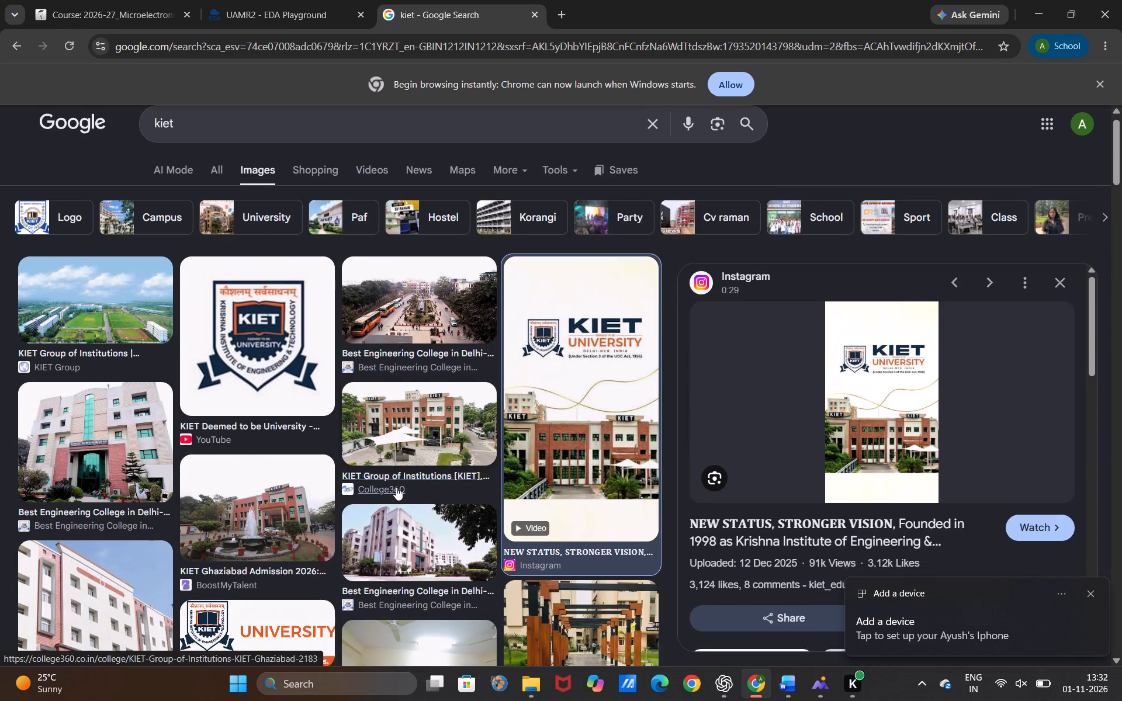
{"action": "scroll", "coordinate": [396, 487], "scroll_direction": "down", "scroll_amount": 4}
{"action": "scroll", "coordinate": [392, 422], "scroll_direction": "up", "scroll_amount": 2}
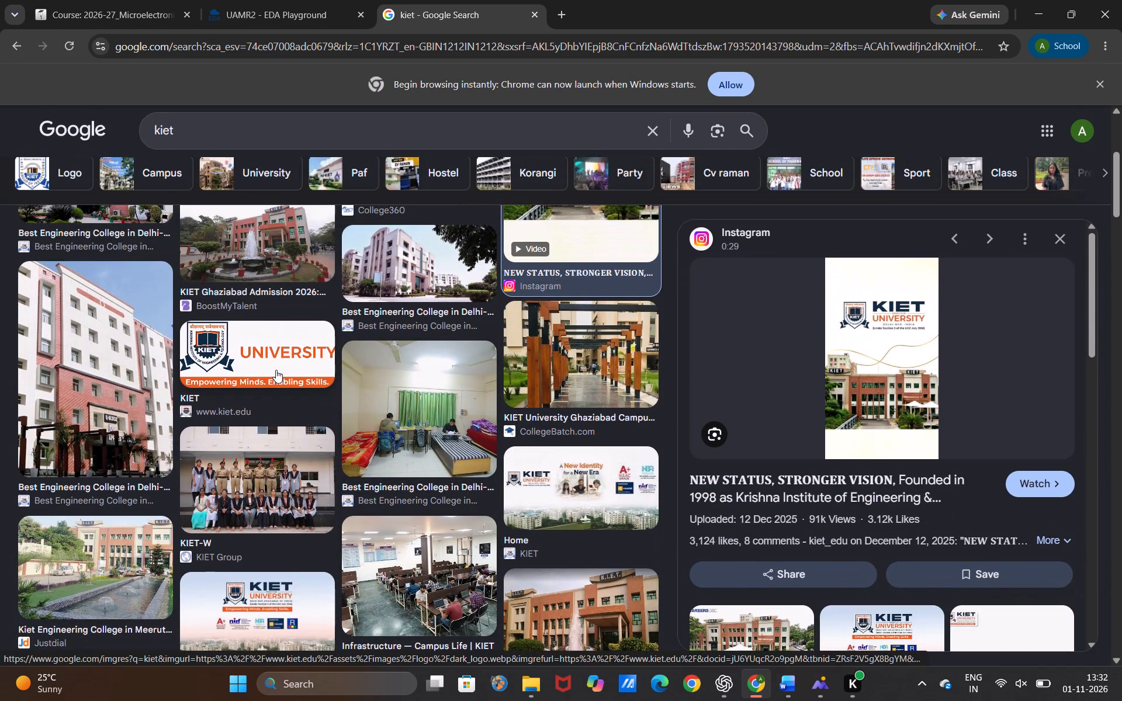
{"action": "left_click", "coordinate": [276, 367]}
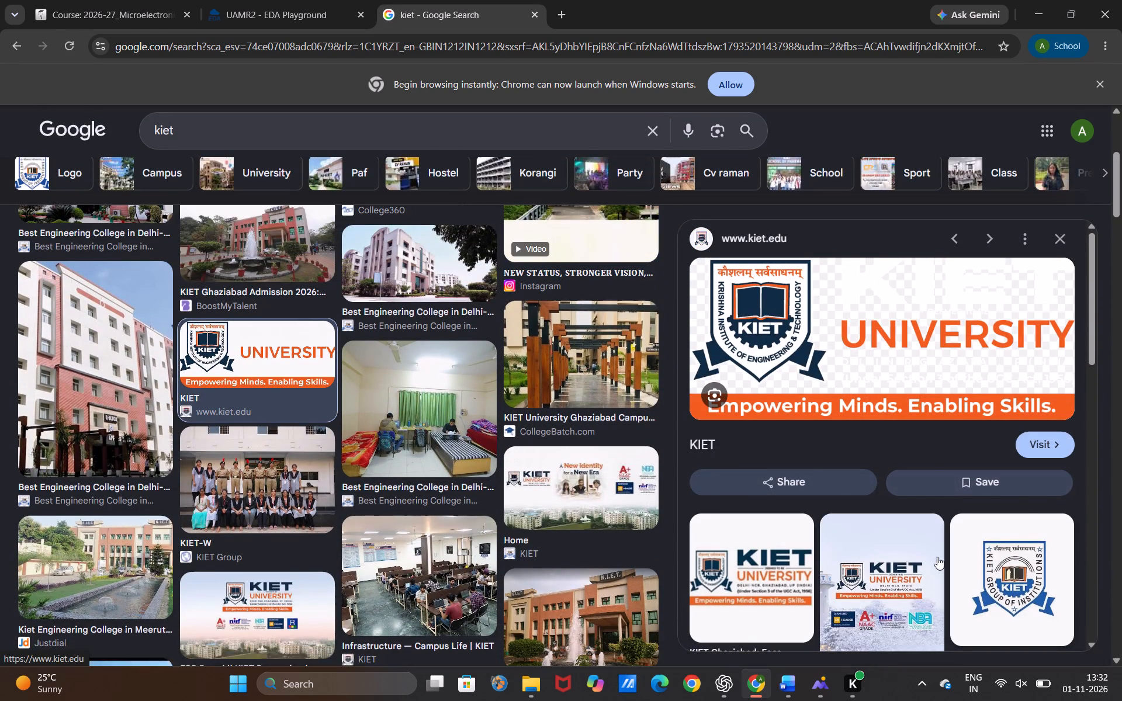
Examine further image results for other versions of the KIET University logo.
{"action": "scroll", "coordinate": [448, 547], "scroll_direction": "down", "scroll_amount": 1}
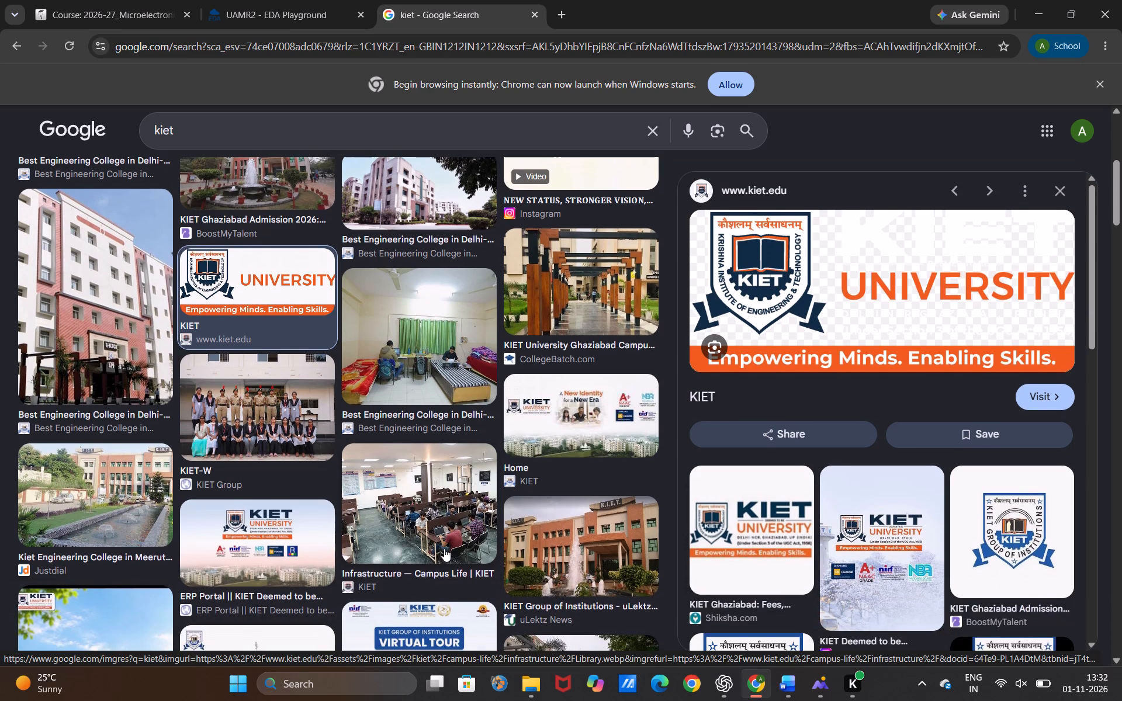
{"action": "scroll", "coordinate": [444, 549], "scroll_direction": "down", "scroll_amount": 2}
{"action": "scroll", "coordinate": [519, 552], "scroll_direction": "down", "scroll_amount": 7}
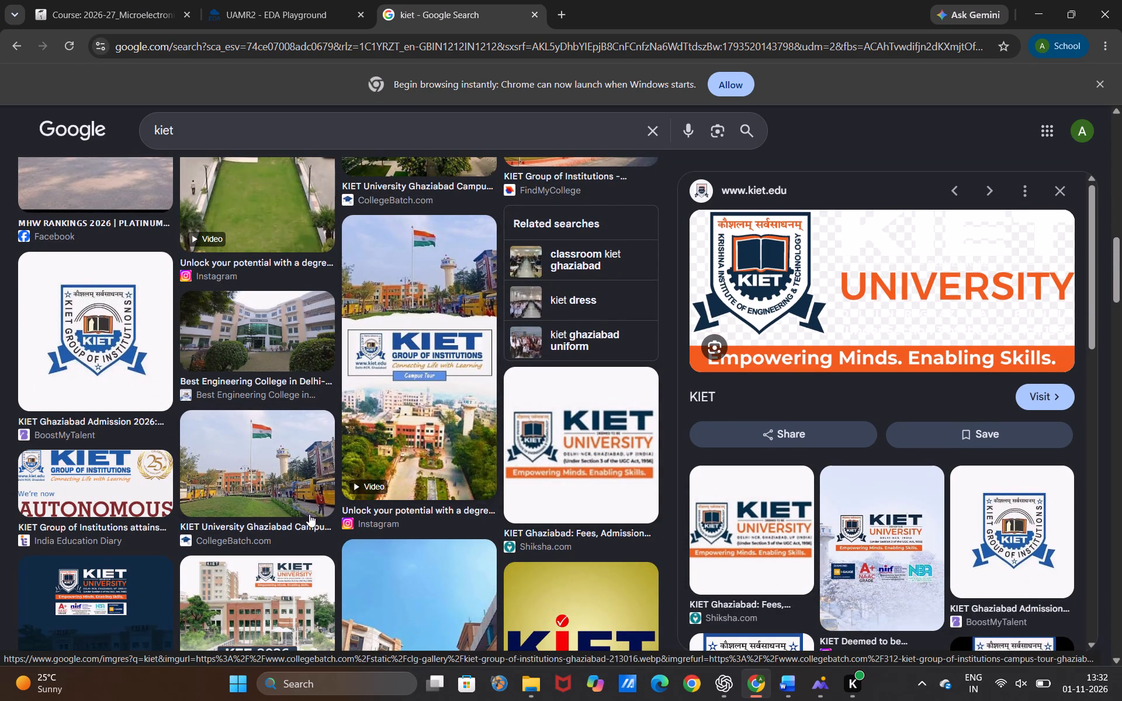
{"action": "scroll", "coordinate": [474, 536], "scroll_direction": "down", "scroll_amount": 6}
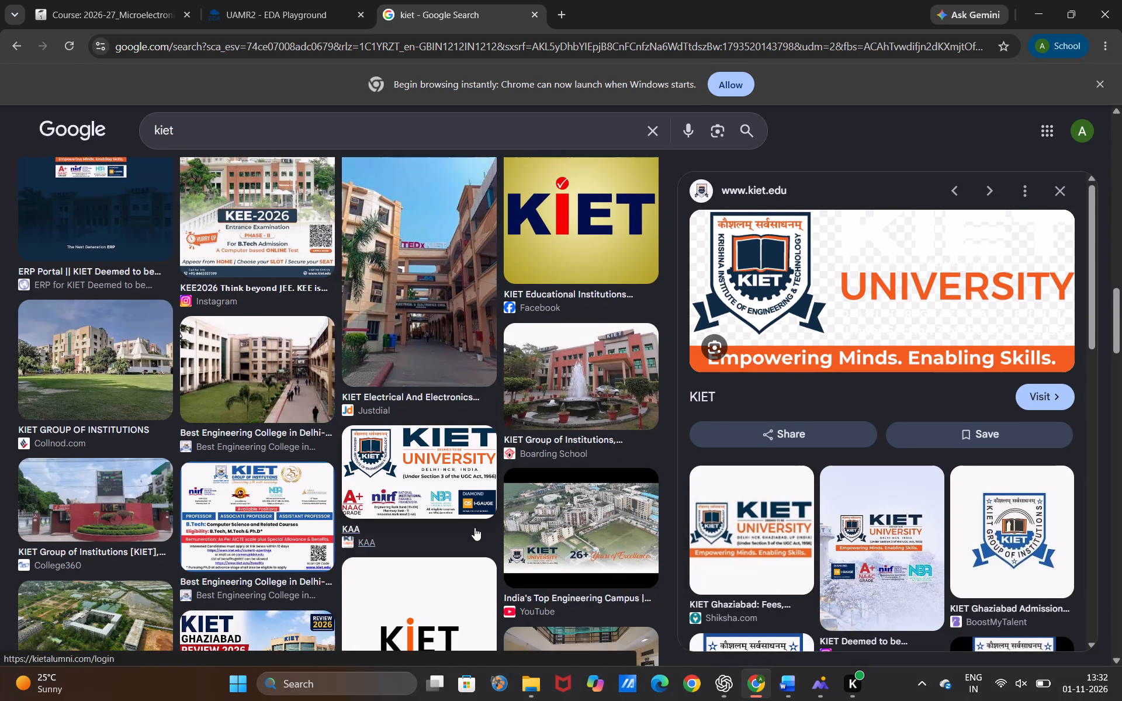
Extend the existing image search for kiet to look for its logo, using the query "kiet lgo".
{"action": "scroll", "coordinate": [475, 515], "scroll_direction": "up", "scroll_amount": 2}
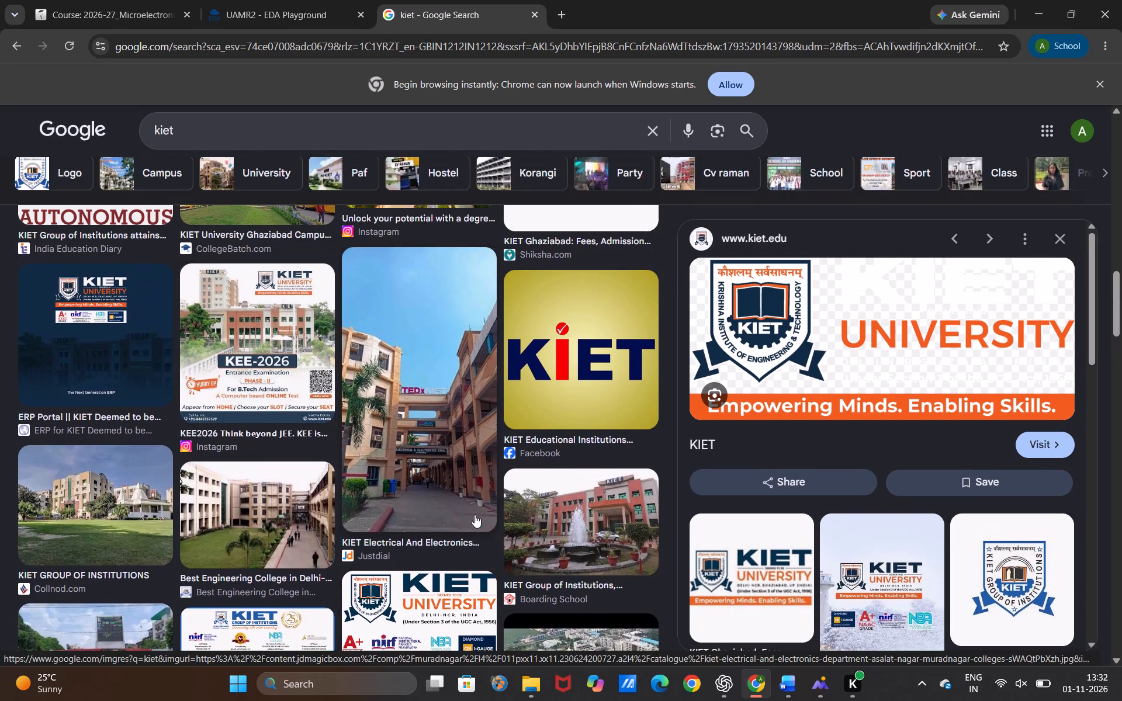
{"action": "scroll", "coordinate": [475, 515], "scroll_direction": "up", "scroll_amount": 1}
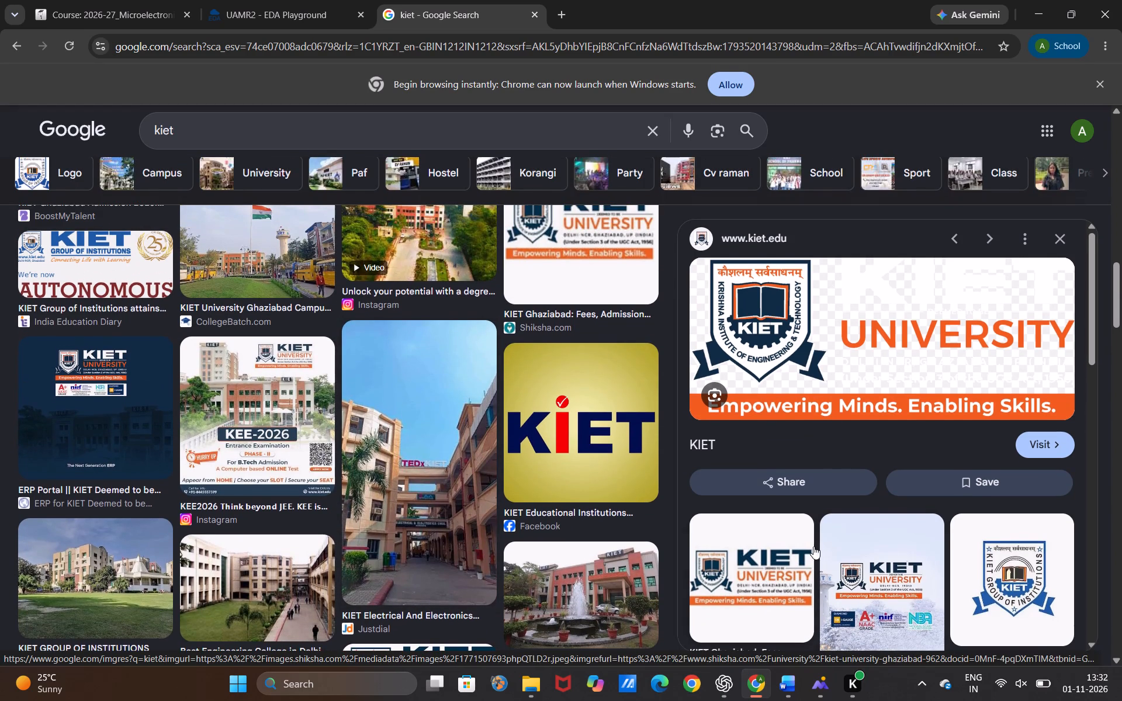
{"action": "left_click", "coordinate": [234, 147]}
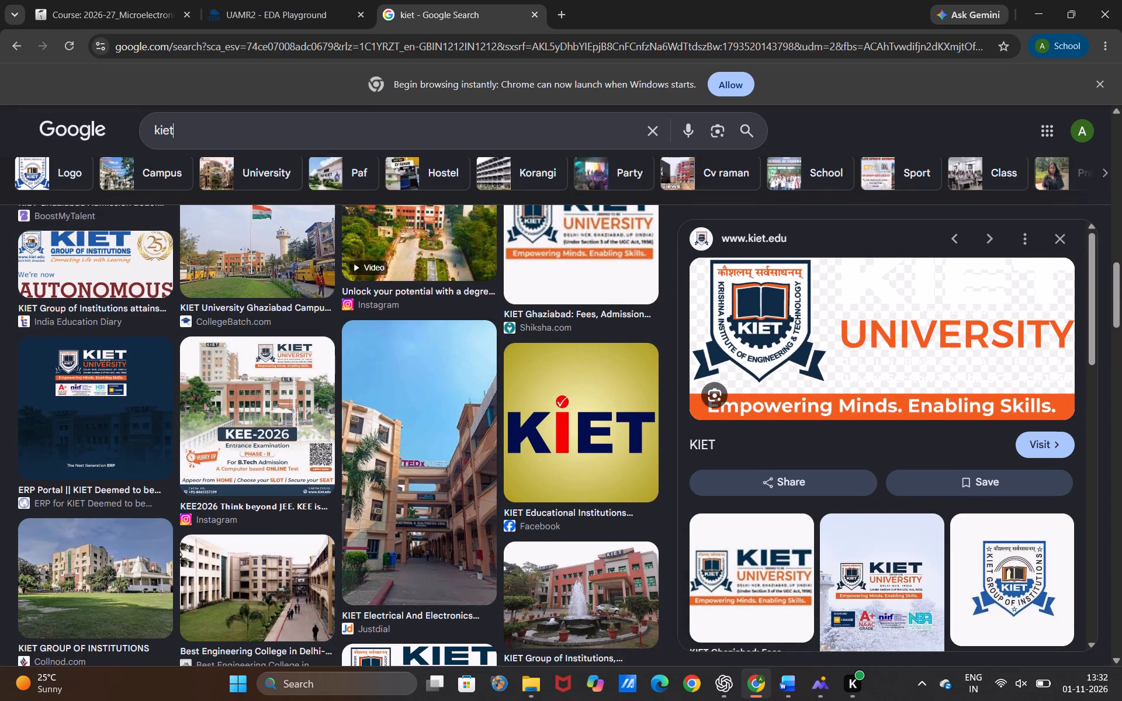
{"action": "key", "text": "space"}
{"action": "type", "text": "lodo"}
{"action": "key", "text": "BackSpace"}
{"action": "key", "text": "BackSpace"}
{"action": "key", "text": "BackSpace"}
{"action": "type", "text": "go"}
{"action": "key", "text": "space"}
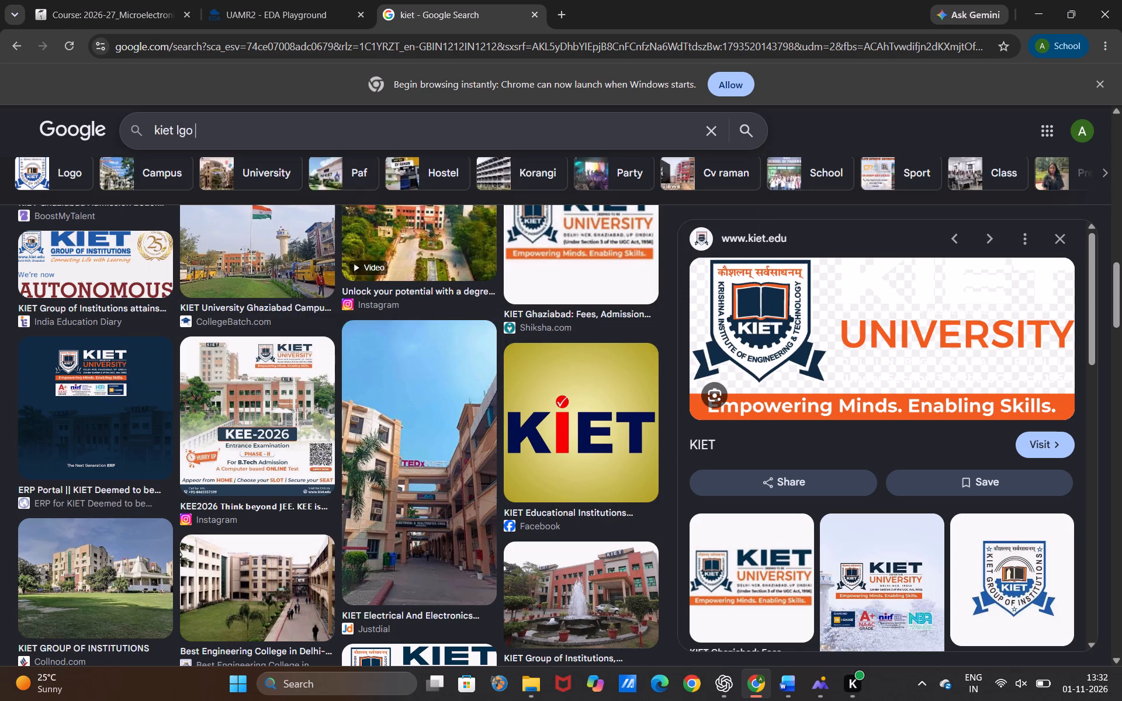
{"action": "key", "text": "Return"}
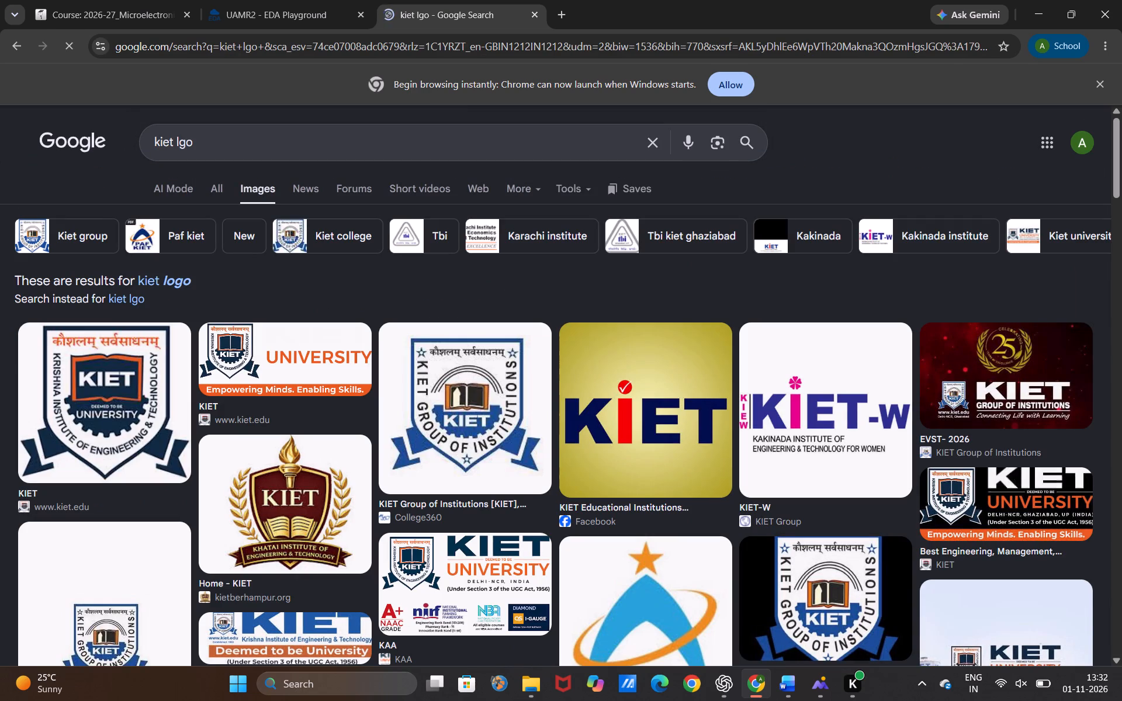
Browse the logo image results and preview the portrait picture with the KIET University Delhi-NCR logo on a white background.
{"action": "scroll", "coordinate": [463, 525], "scroll_direction": "down", "scroll_amount": 2}
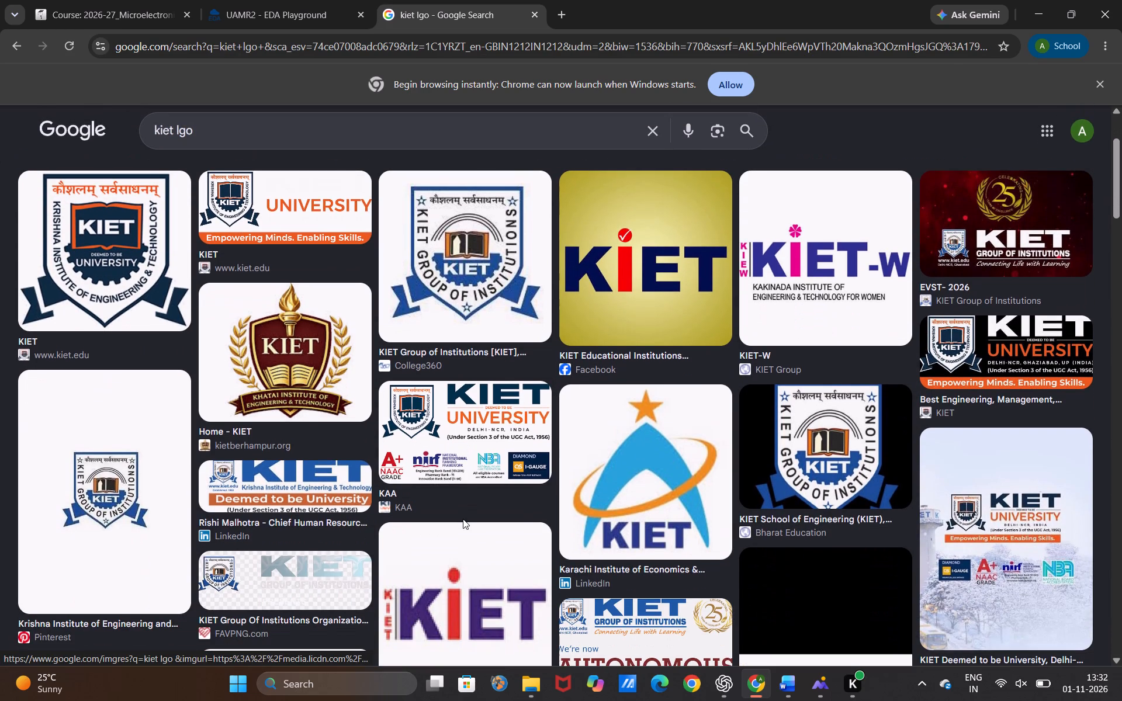
{"action": "scroll", "coordinate": [493, 542], "scroll_direction": "down", "scroll_amount": 2}
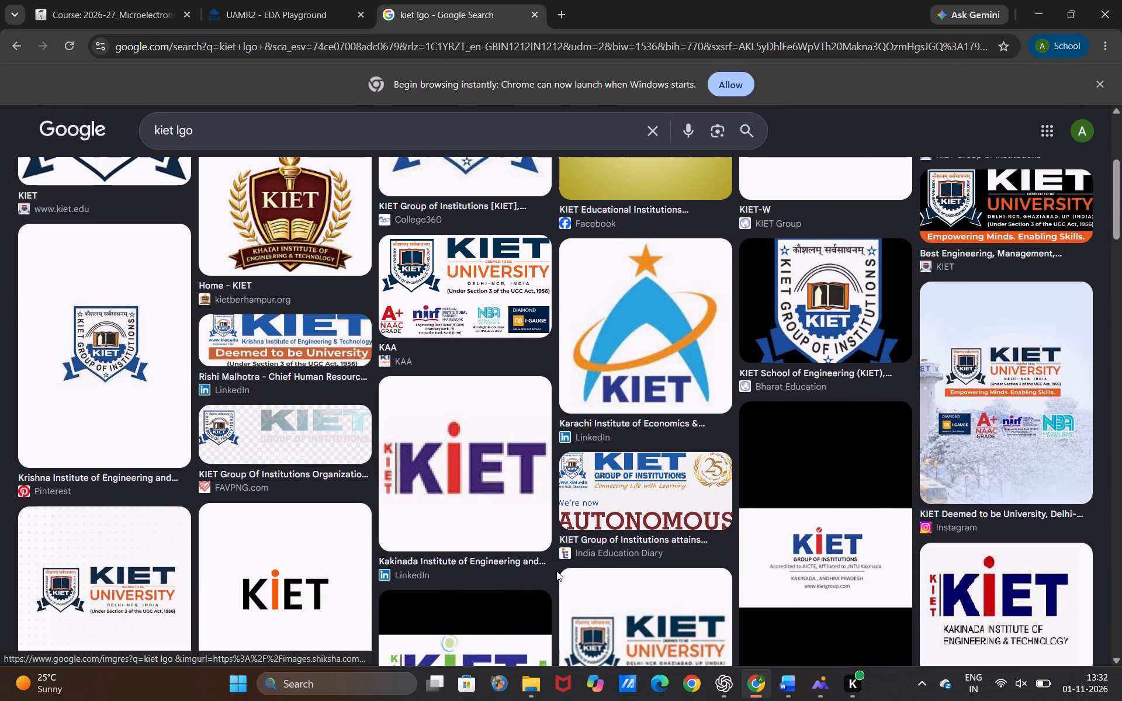
{"action": "left_click", "coordinate": [109, 589]}
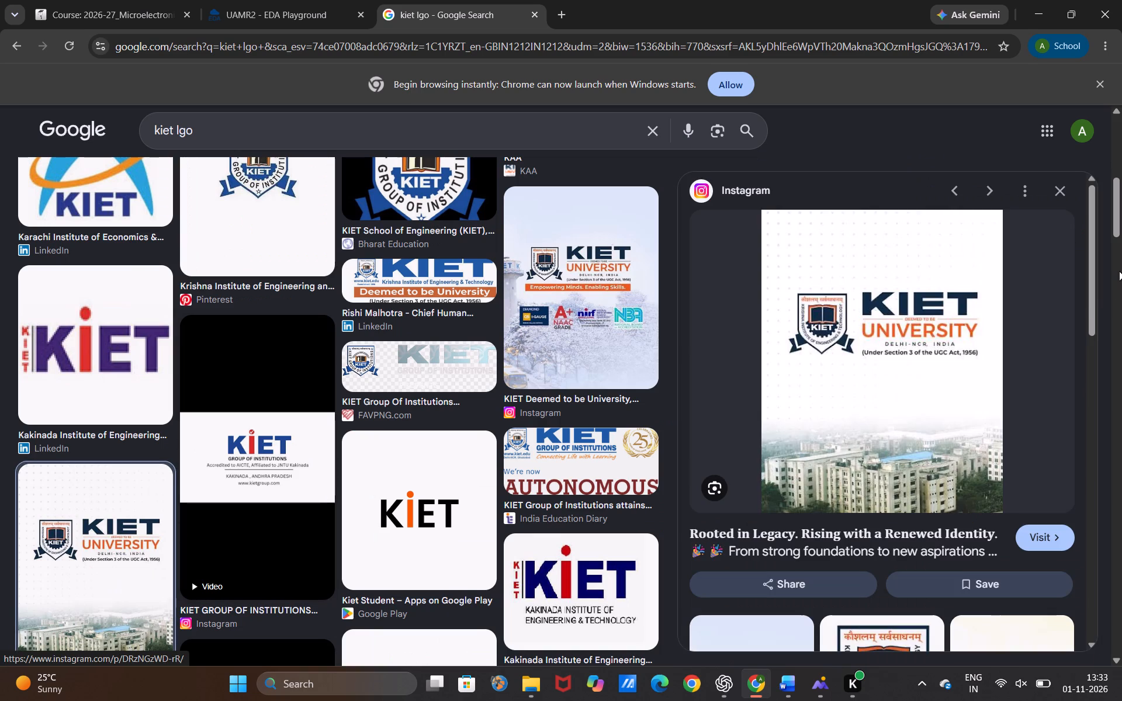
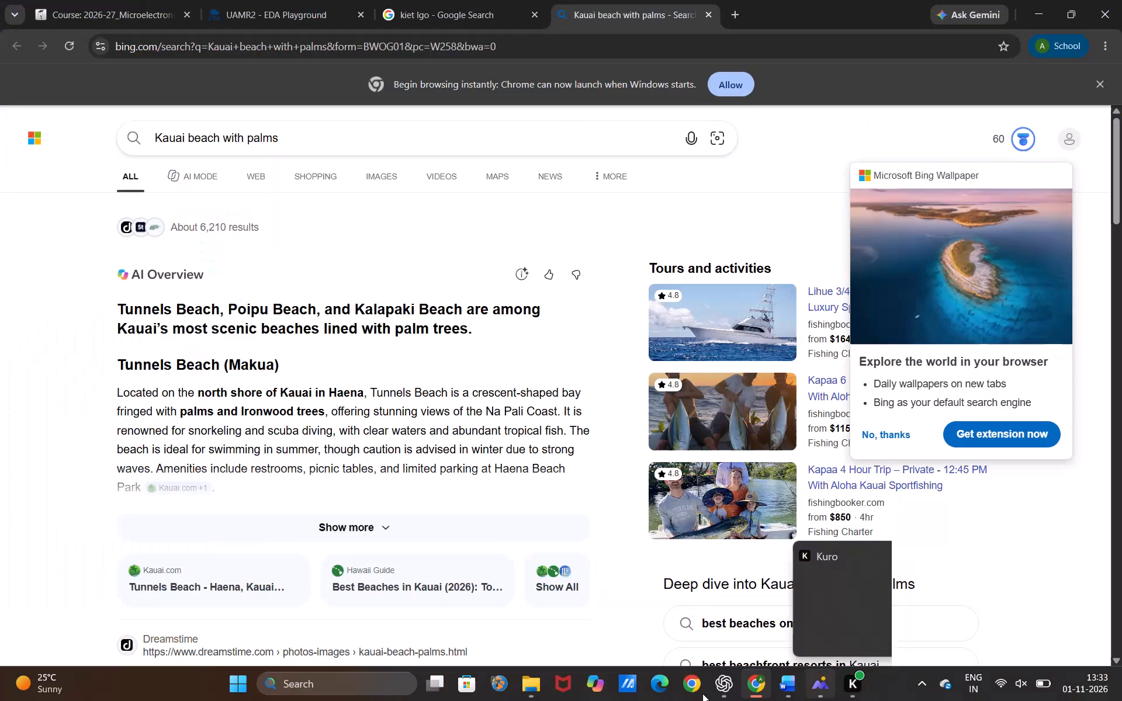
Close the browser window containing the logo search and the Kauai beach results.
{"action": "left_click", "coordinate": [1121, 0]}
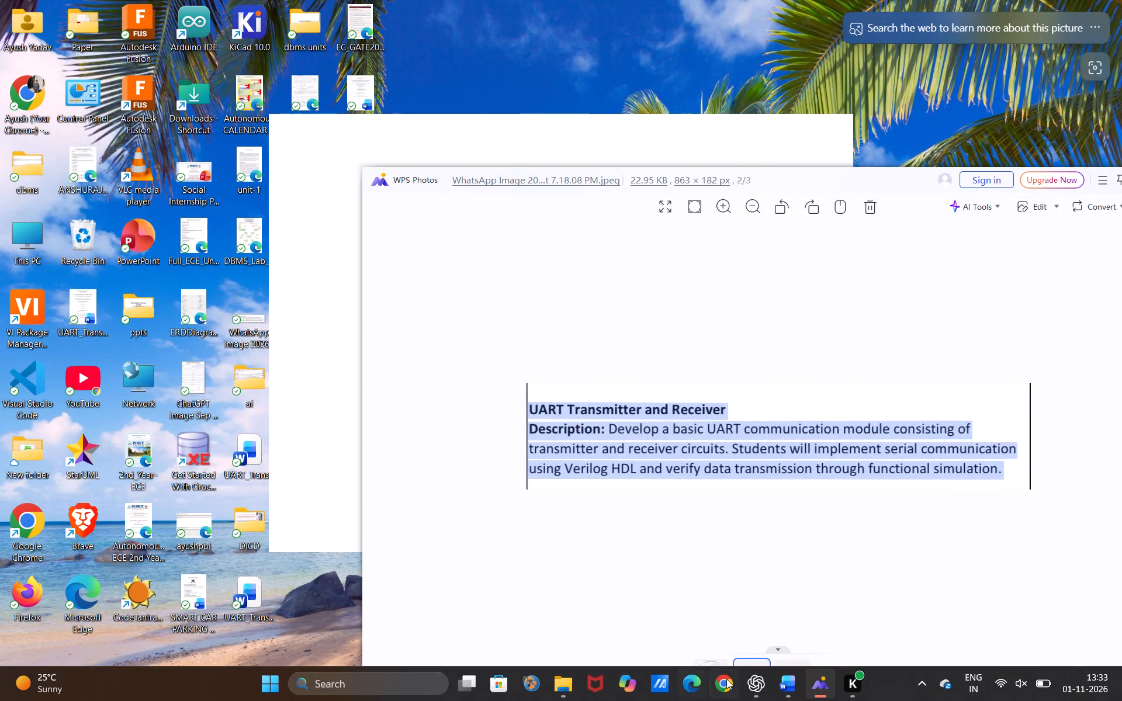
Move the WPS Photos window with the UART Transmitter and Receiver description image fully onto the desktop so its window controls are reachable.
{"action": "left_click_drag", "start_coordinate": [844, 173], "coordinate": [829, 179]}
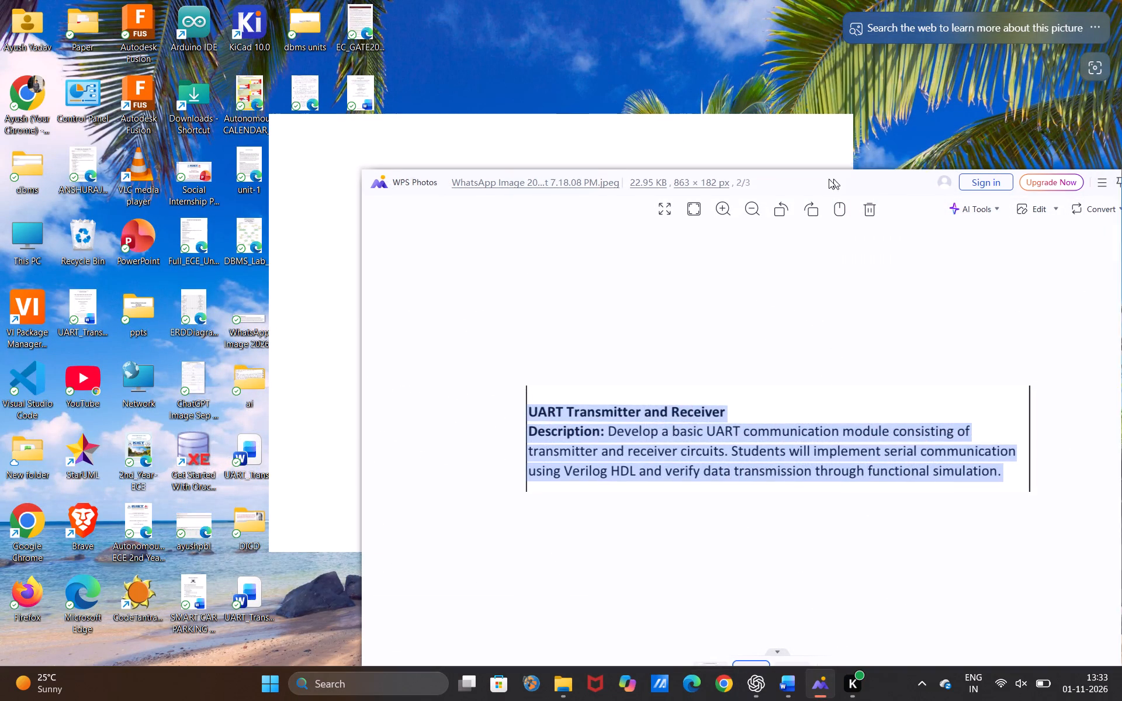
{"action": "left_click_drag", "start_coordinate": [829, 179], "coordinate": [633, 147]}
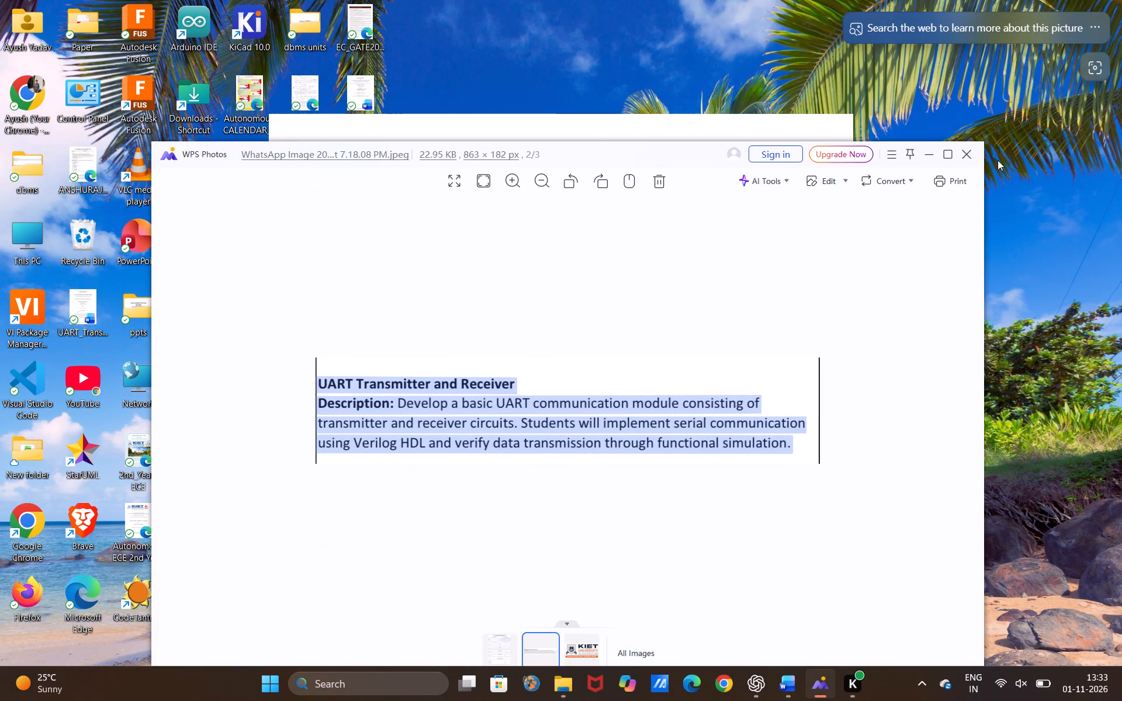
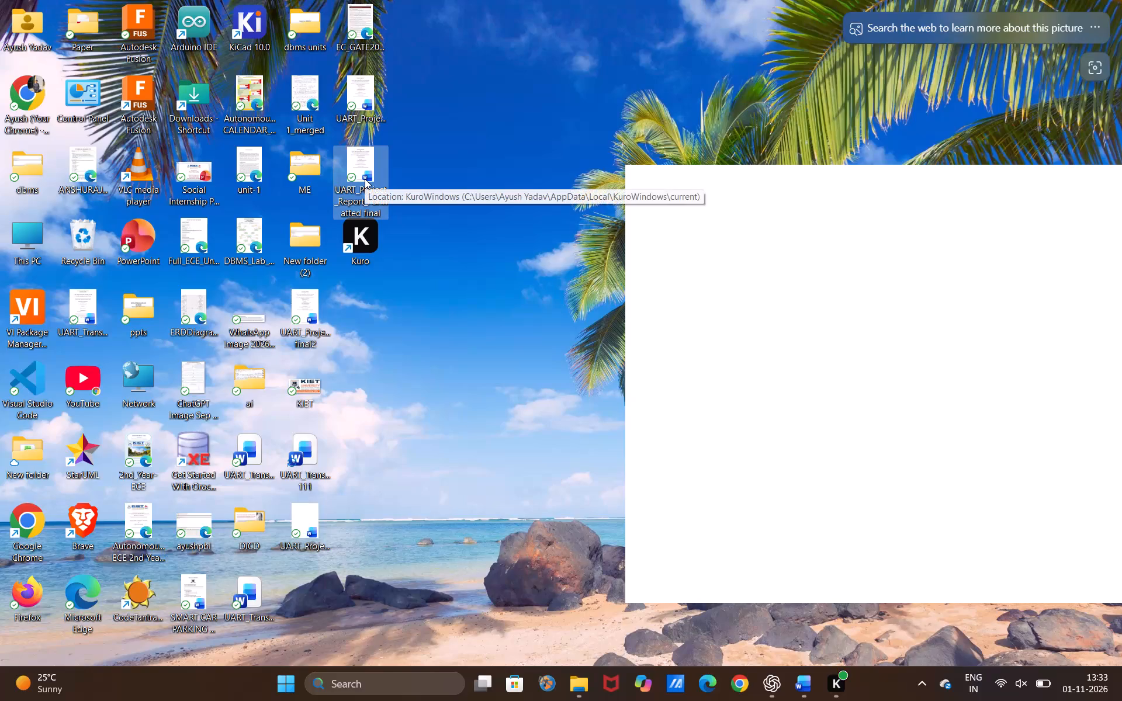
Open the UART_Project_Report_ECE document from the desktop.
{"action": "triple_click", "coordinate": [300, 532]}
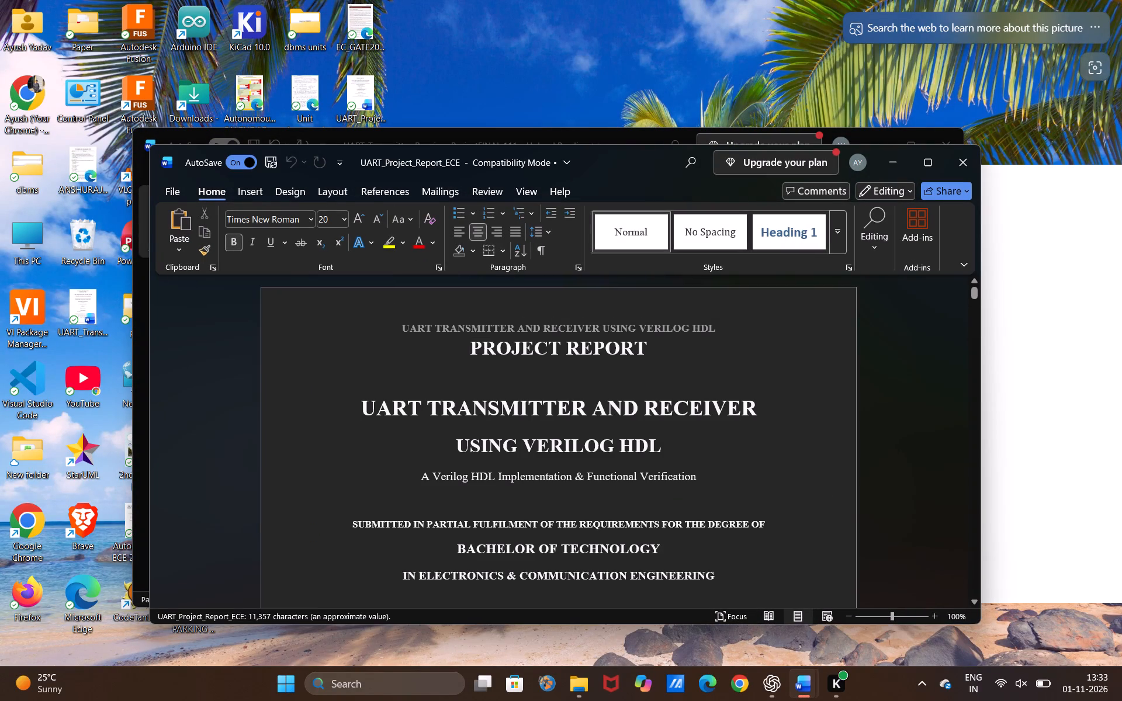
Look through the report's opening pages, from the title page to the acknowledgement and its project group members.
{"action": "scroll", "coordinate": [641, 494], "scroll_direction": "down", "scroll_amount": 15}
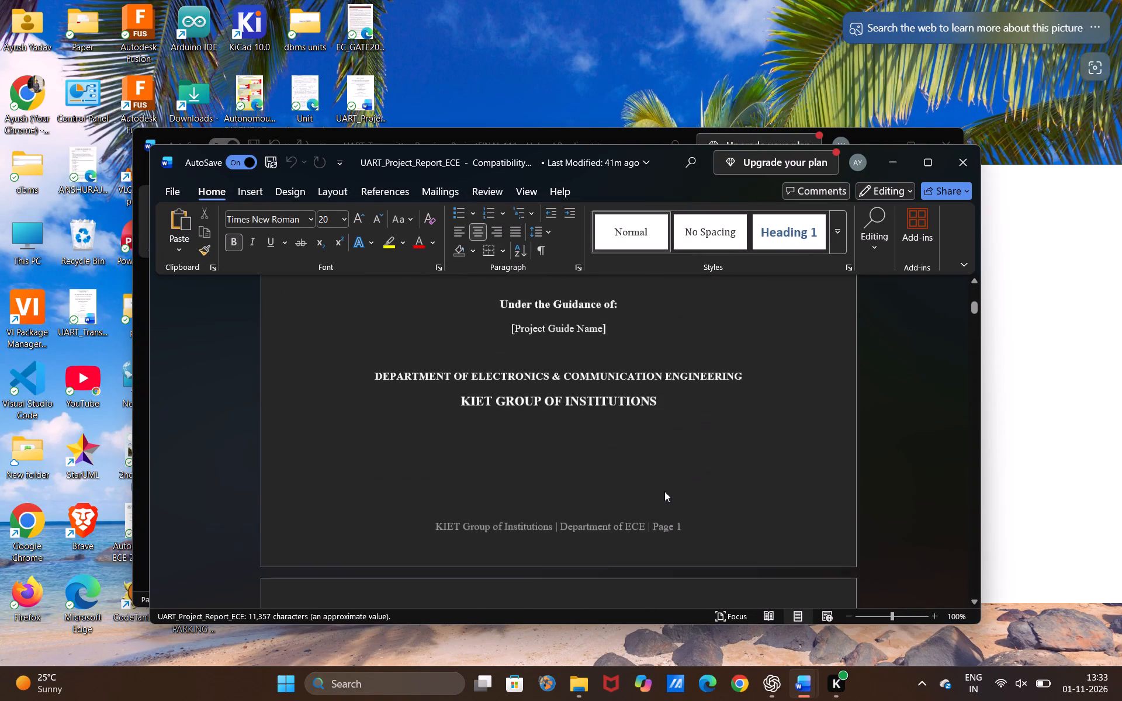
{"action": "scroll", "coordinate": [664, 491], "scroll_direction": "down", "scroll_amount": 11}
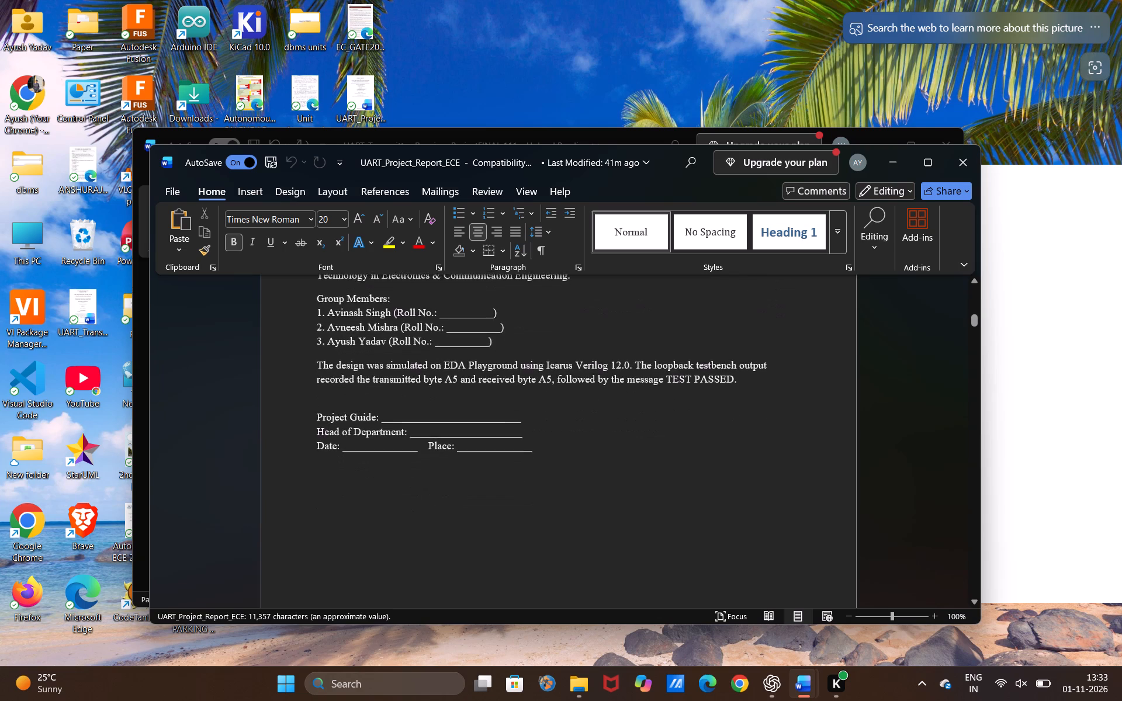
{"action": "scroll", "coordinate": [664, 491], "scroll_direction": "down", "scroll_amount": 18}
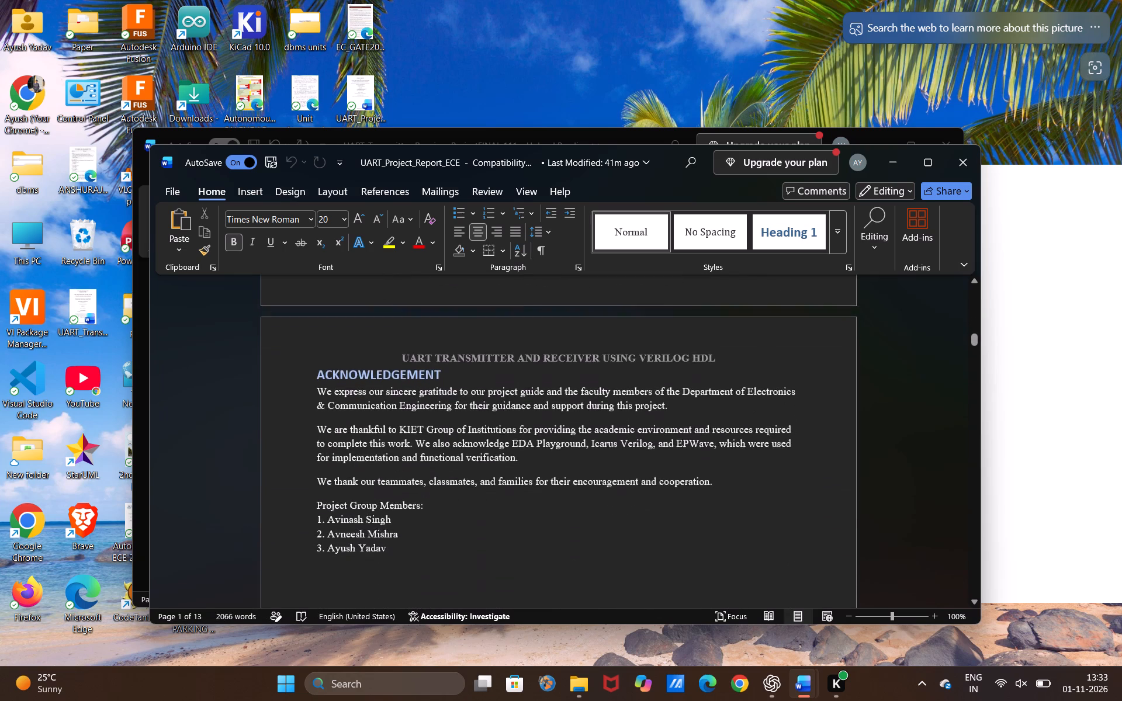
{"action": "scroll", "coordinate": [664, 491], "scroll_direction": "down", "scroll_amount": 5}
{"action": "scroll", "coordinate": [662, 397], "scroll_direction": "down", "scroll_amount": 4}
{"action": "scroll", "coordinate": [660, 404], "scroll_direction": "up", "scroll_amount": 3}
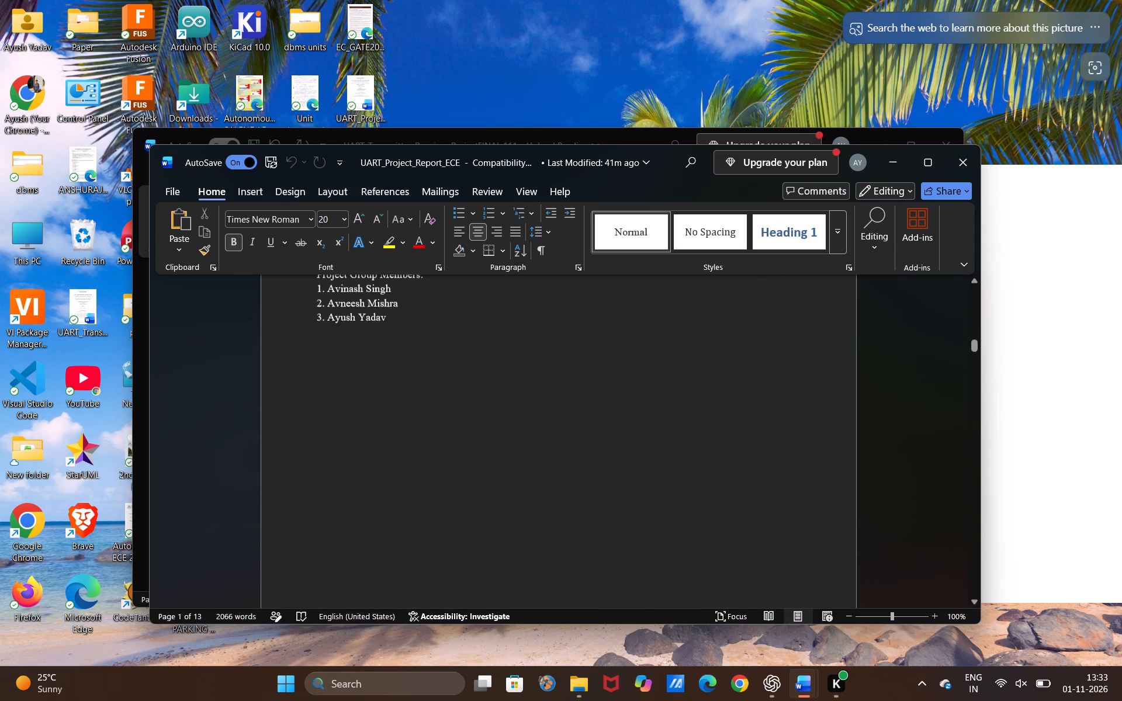
{"action": "scroll", "coordinate": [660, 398], "scroll_direction": "up", "scroll_amount": 1}
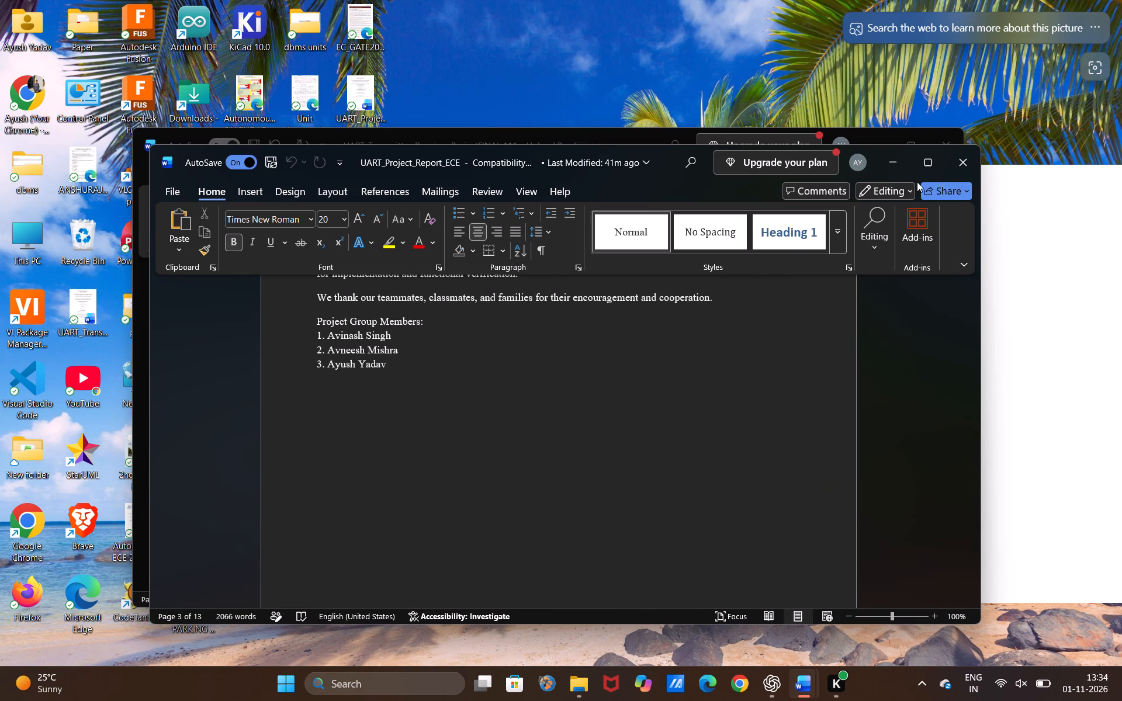
Maximize the report window and return to the start of the title page.
{"action": "left_click", "coordinate": [927, 160]}
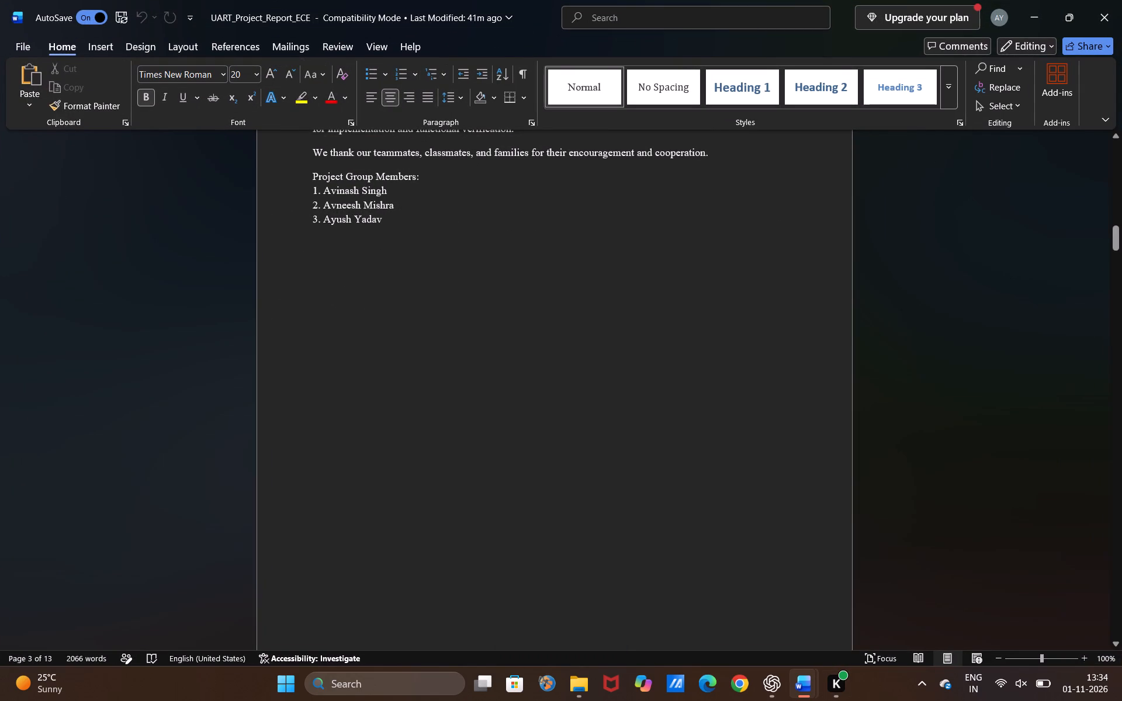
{"action": "scroll", "coordinate": [714, 366], "scroll_direction": "up", "scroll_amount": 14}
{"action": "scroll", "coordinate": [714, 361], "scroll_direction": "up", "scroll_amount": 9}
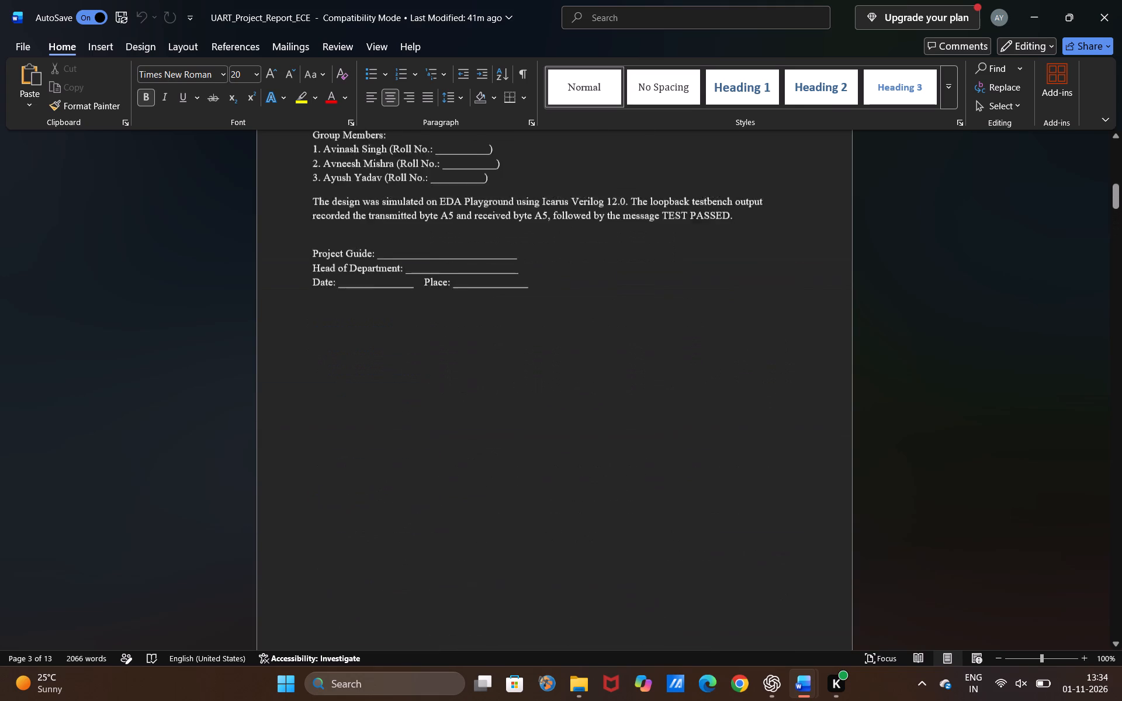
{"action": "scroll", "coordinate": [714, 358], "scroll_direction": "up", "scroll_amount": 17}
{"action": "scroll", "coordinate": [713, 355], "scroll_direction": "up", "scroll_amount": 9}
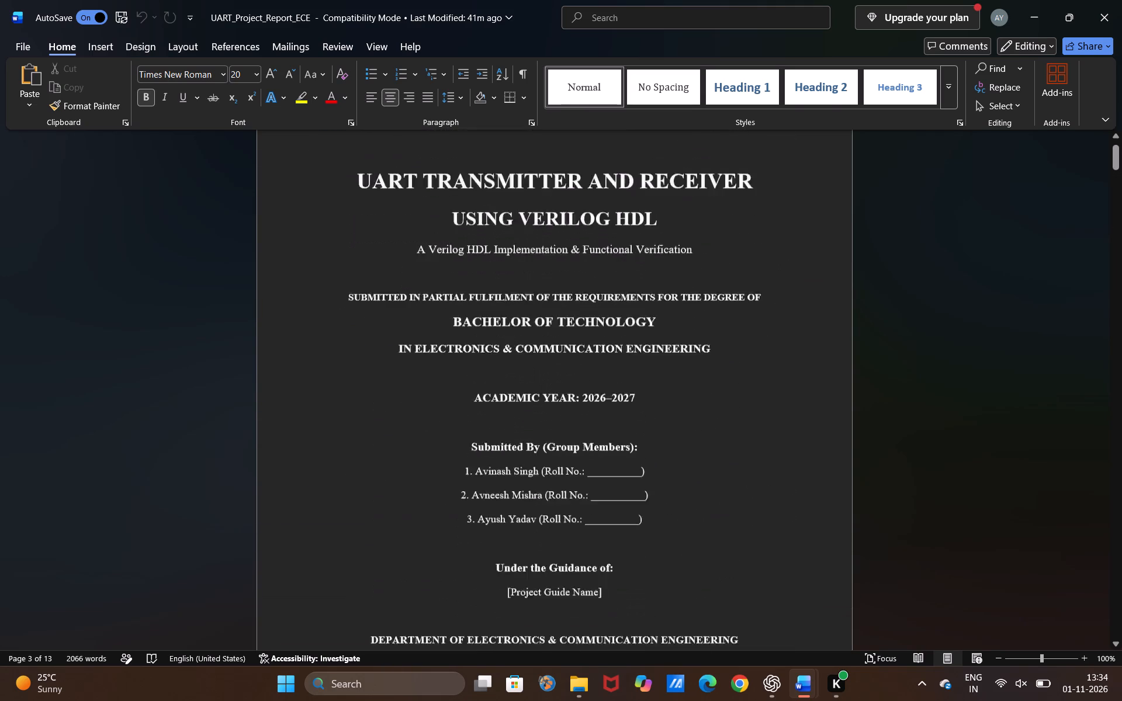
{"action": "scroll", "coordinate": [713, 355], "scroll_direction": "up", "scroll_amount": 2}
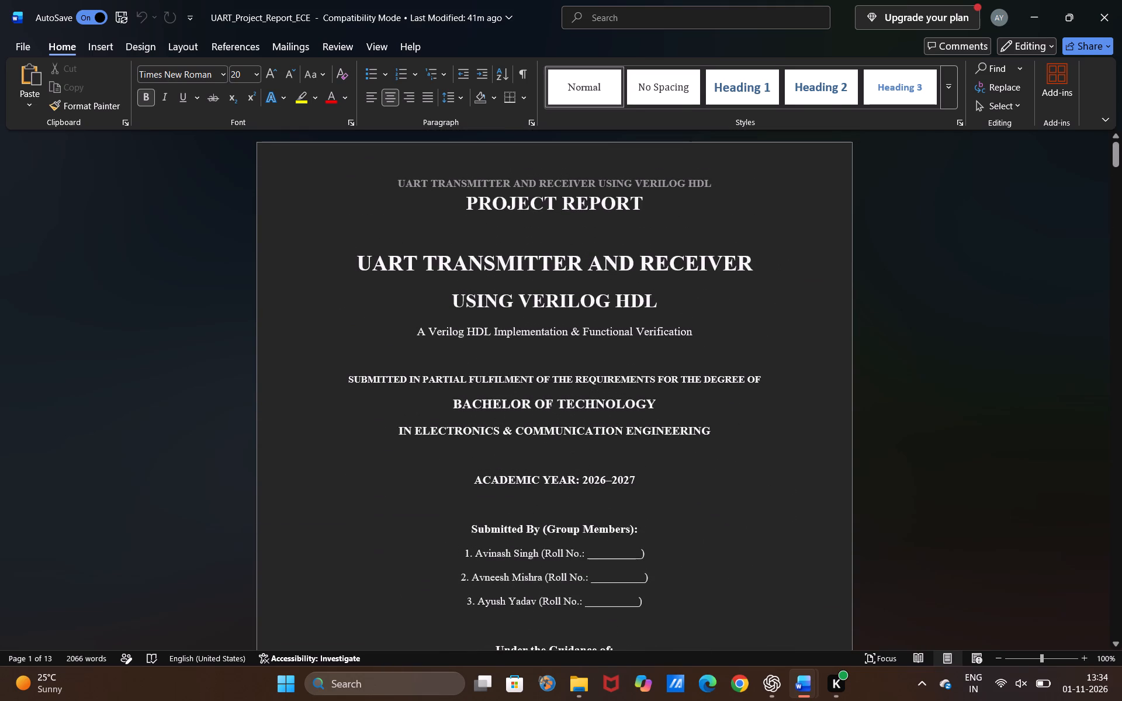
Add a line break after the page header text "UART TRANSMITTER AND RECEIVER USING VERILOG HDL" and leave header editing.
{"action": "left_click", "coordinate": [670, 206]}
{"action": "left_click", "coordinate": [709, 188]}
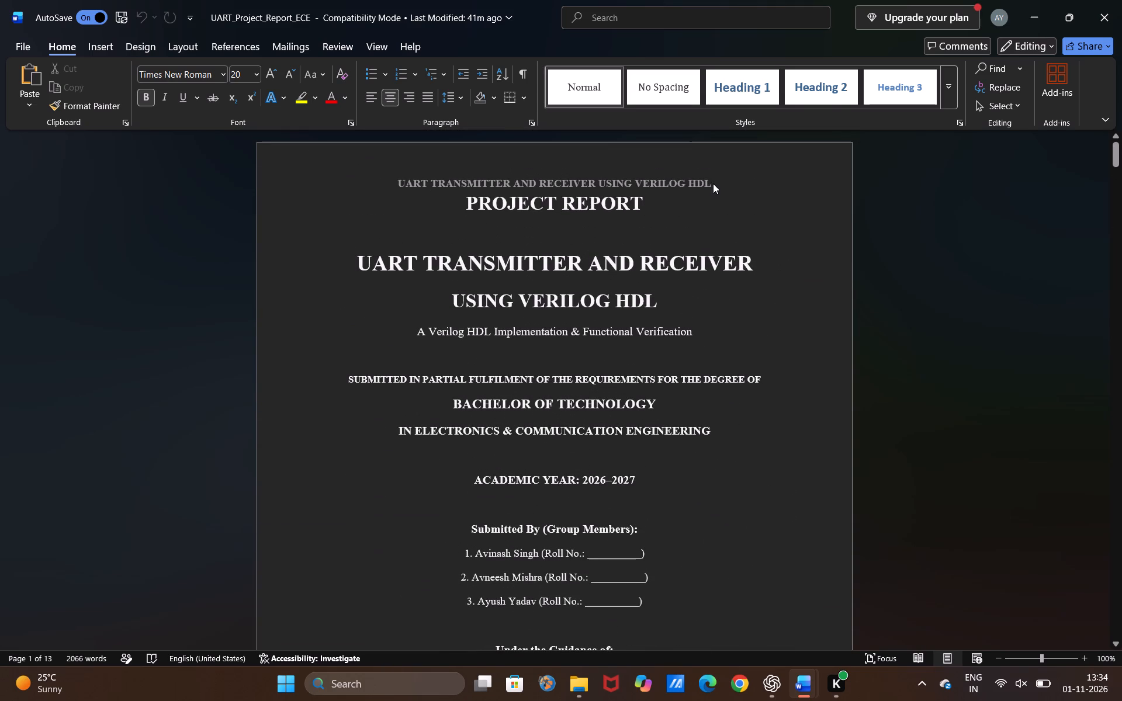
{"action": "left_click", "coordinate": [718, 183]}
{"action": "left_click_drag", "start_coordinate": [734, 186], "coordinate": [712, 182]}
{"action": "double_click", "coordinate": [703, 181]}
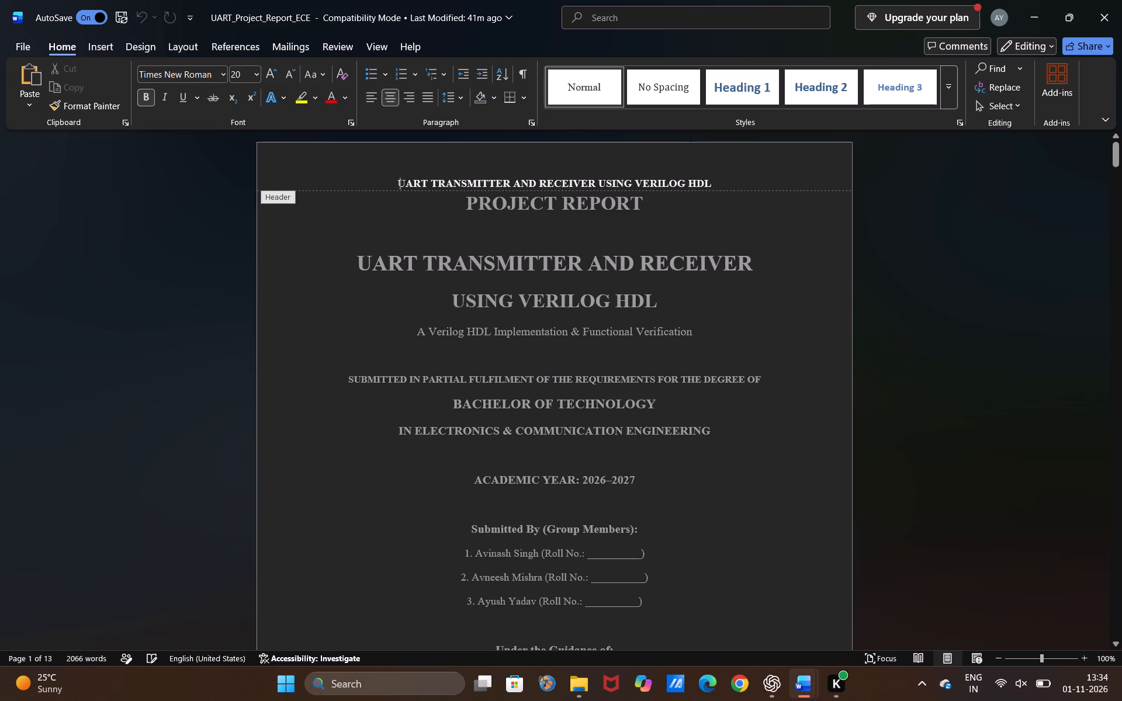
{"action": "left_click", "coordinate": [715, 184]}
{"action": "key", "text": "Return"}
{"action": "scroll", "coordinate": [727, 288], "scroll_direction": "down", "scroll_amount": 5}
{"action": "scroll", "coordinate": [710, 349], "scroll_direction": "down", "scroll_amount": 4}
{"action": "scroll", "coordinate": [662, 378], "scroll_direction": "up", "scroll_amount": 2}
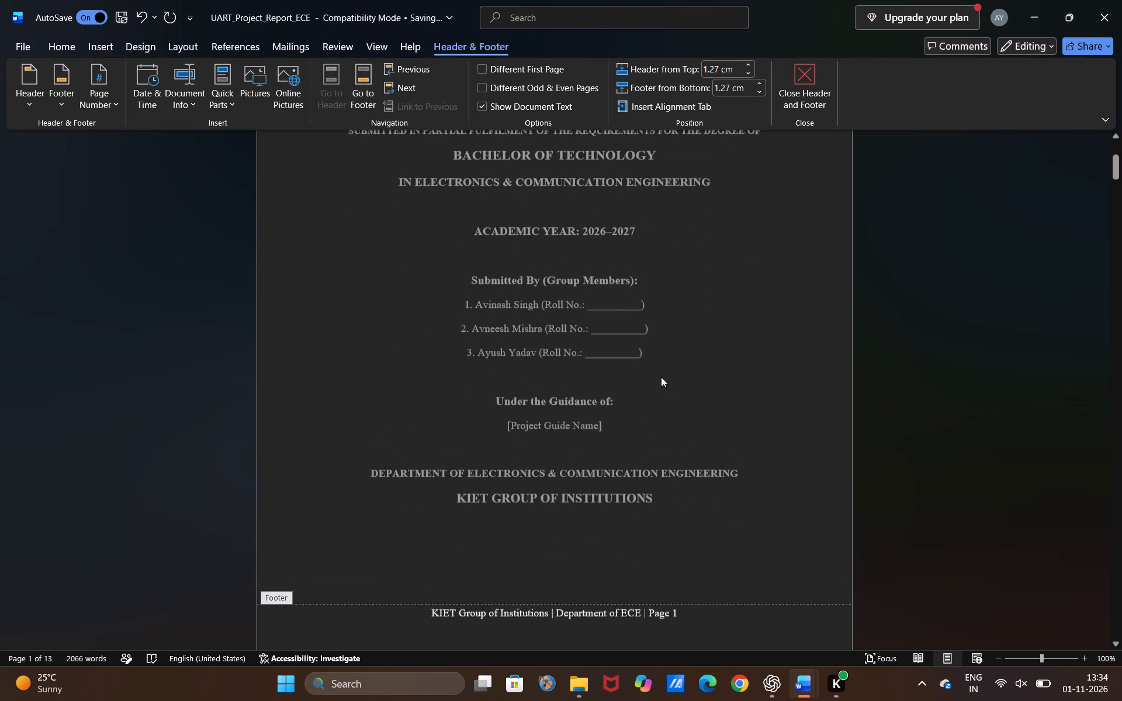
{"action": "left_click", "coordinate": [732, 325]}
{"action": "left_click", "coordinate": [749, 310]}
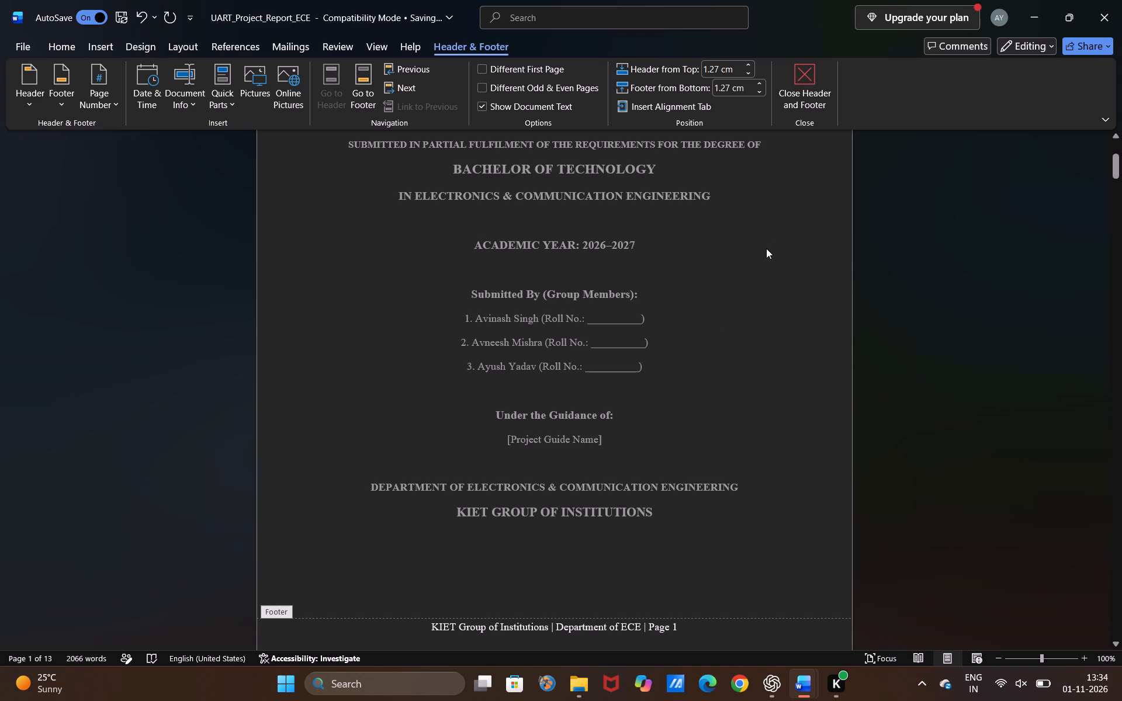
{"action": "left_click", "coordinate": [805, 105]}
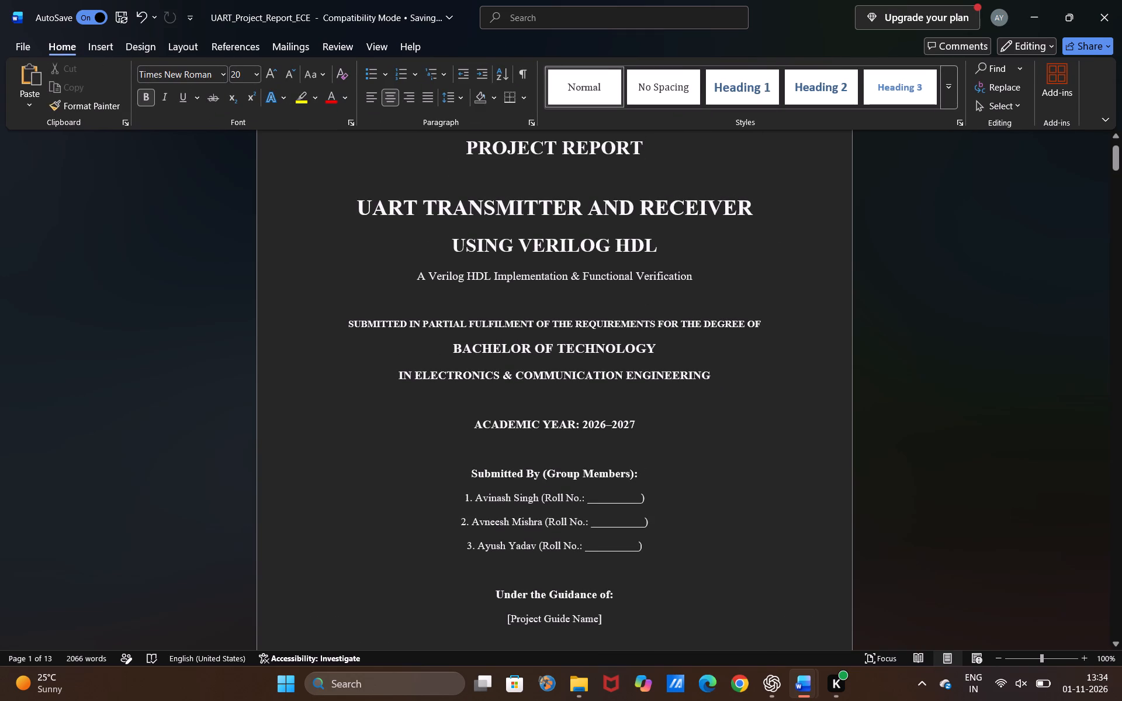
Remove the "Roll No.:" label from the first group member's entry on the title page, keeping an opening parenthesis before the blank.
{"action": "scroll", "coordinate": [624, 404], "scroll_direction": "up", "scroll_amount": 1}
{"action": "scroll", "coordinate": [628, 383], "scroll_direction": "down", "scroll_amount": 5}
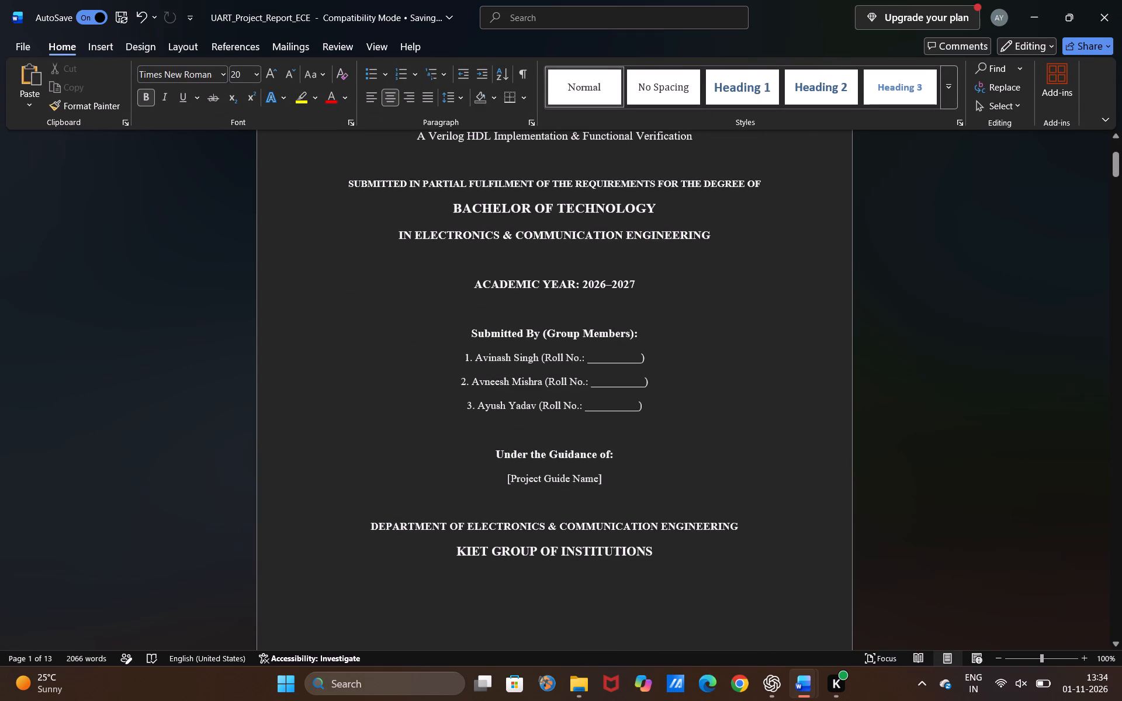
{"action": "left_click", "coordinate": [586, 360]}
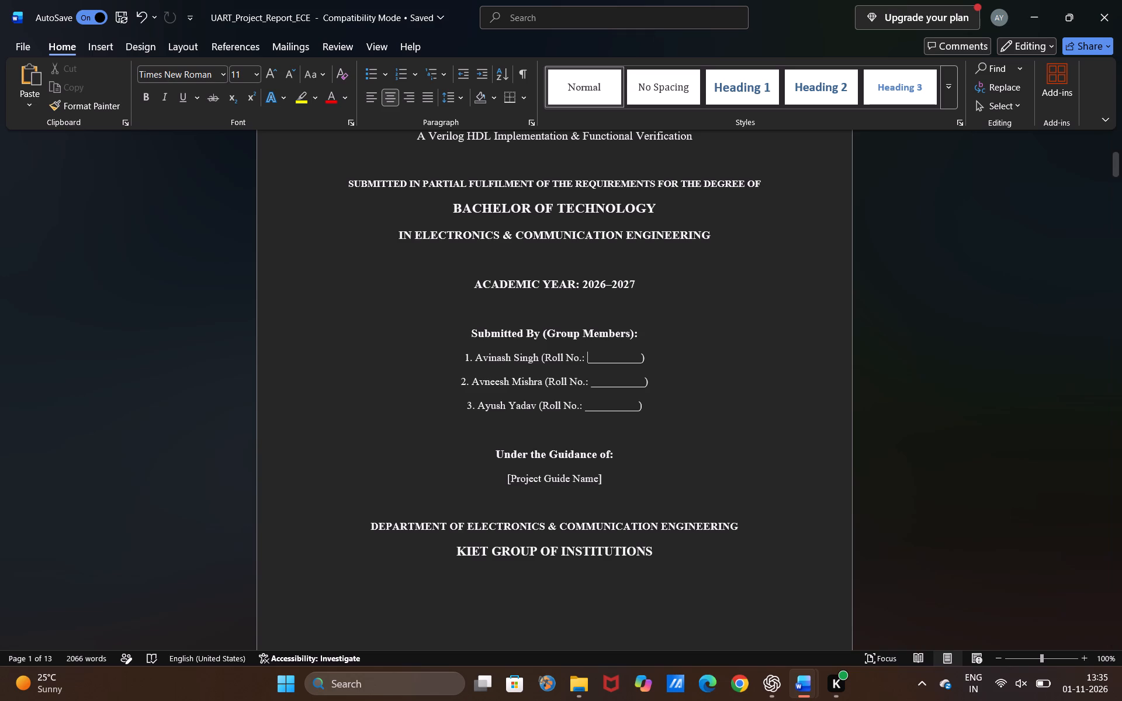
{"action": "scroll", "coordinate": [572, 339], "scroll_direction": "up", "scroll_amount": 6, "text": "ctrl"}
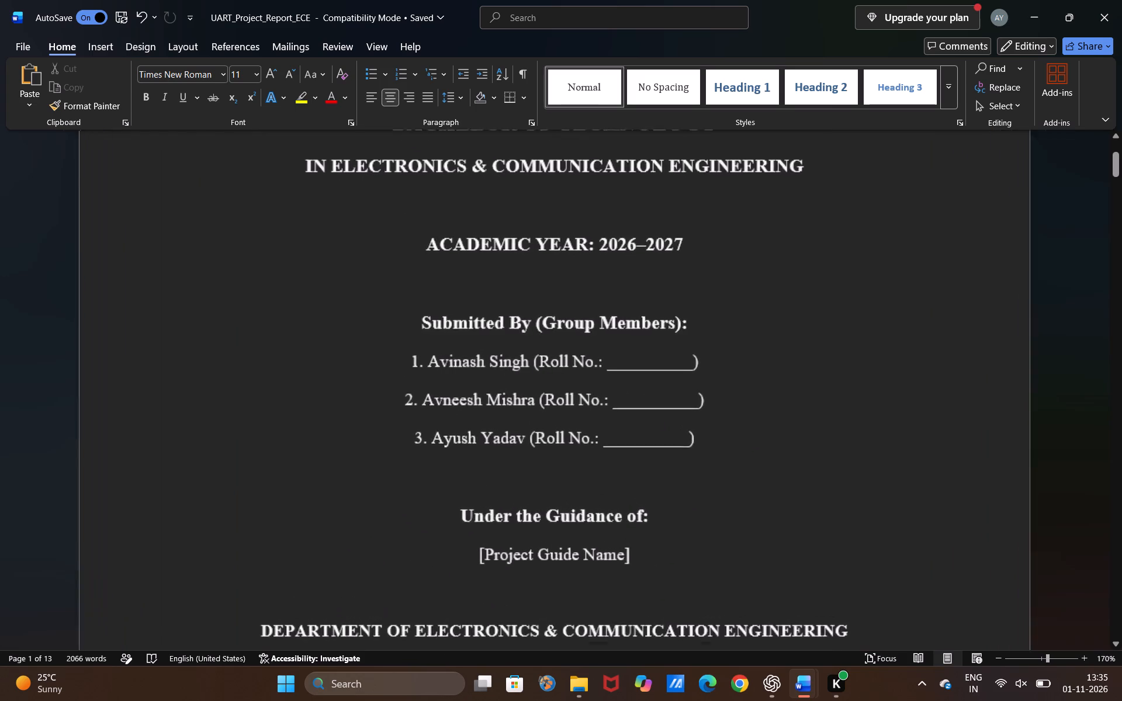
{"action": "scroll", "coordinate": [572, 339], "scroll_direction": "up", "scroll_amount": 2, "text": "ctrl"}
{"action": "key", "text": "BackSpace"}
{"action": "key", "text": "BackSpace"}
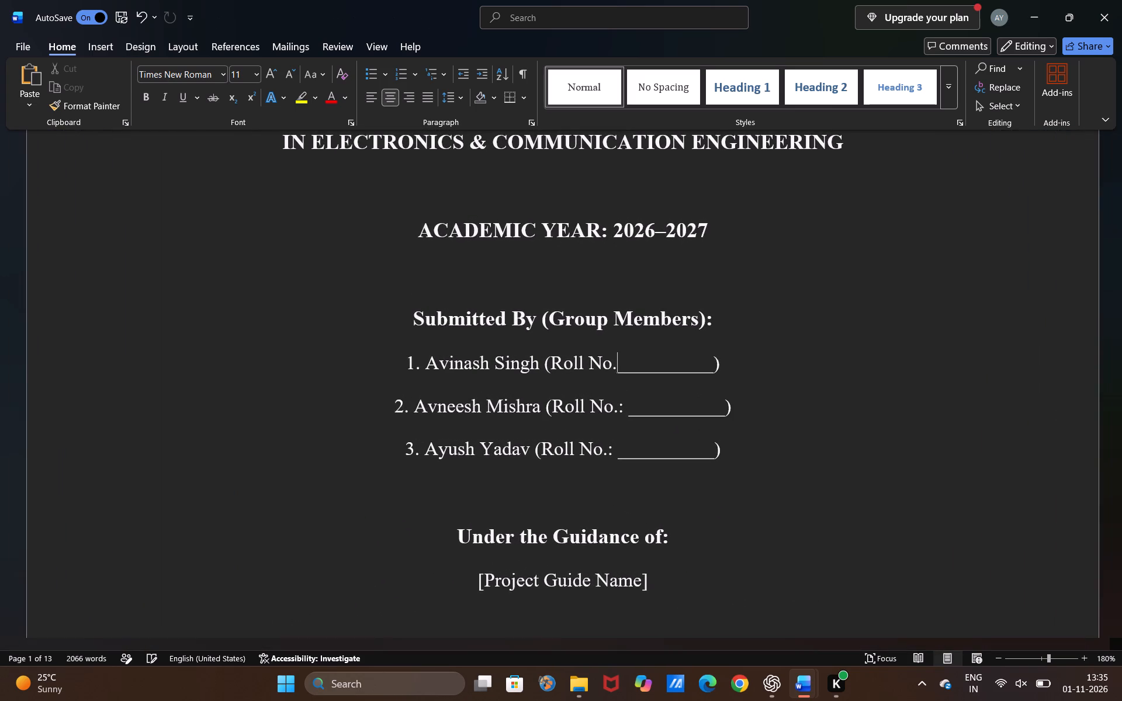
{"action": "key", "text": "BackSpace"}
{"action": "key", "text": "BackSpace"}
{"action": "key", "text": "BackSpace"}
{"action": "key", "text": "BackSpace"}
{"action": "key", "text": "BackSpace"}
{"action": "key", "text": "BackSpace"}
{"action": "key", "text": "BackSpace"}
{"action": "key", "text": "BackSpace"}
{"action": "key", "text": "BackSpace"}
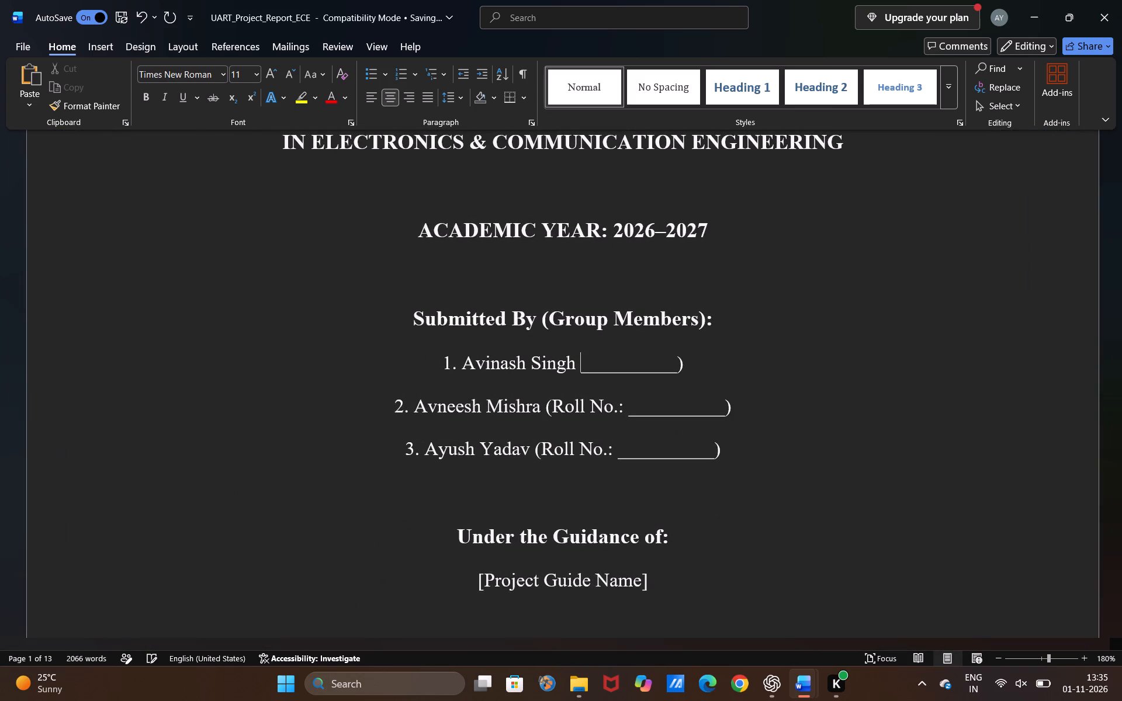
{"action": "key", "text": "shift+parenleft"}
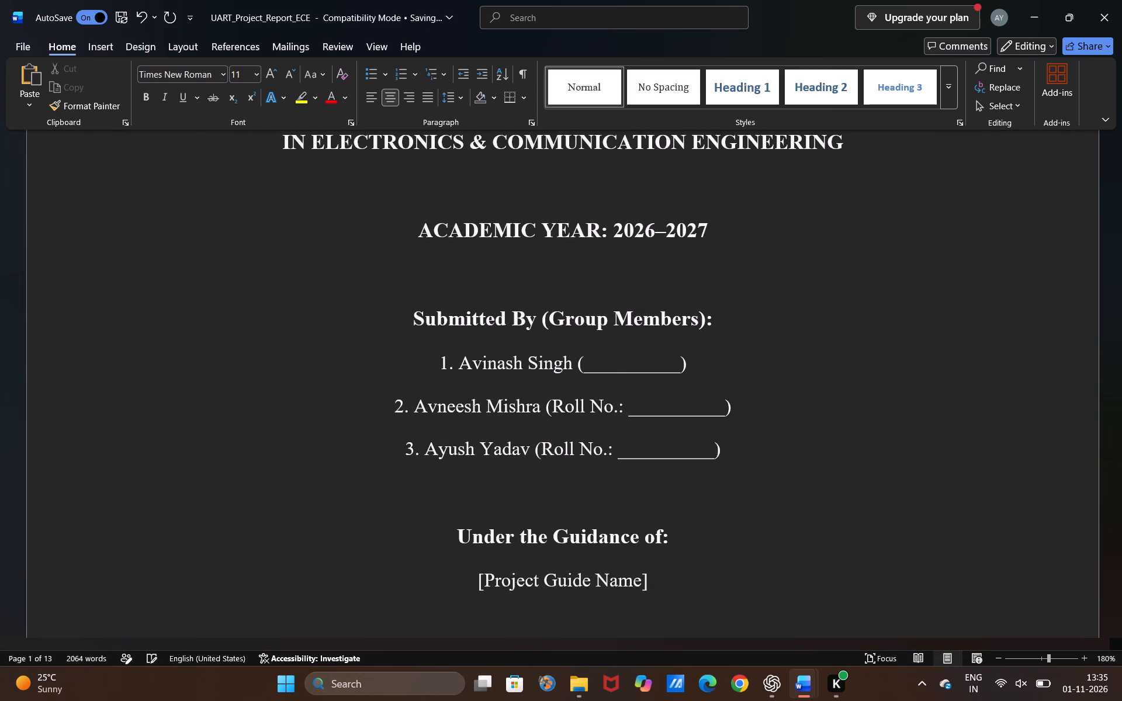
Replace the underscore blank in the first group member's parentheses with that member's roll number.
{"action": "key", "text": "Right"}
{"action": "key", "text": "Right"}
{"action": "key", "text": "Right"}
{"action": "key", "text": "Right"}
{"action": "key", "text": "Right"}
{"action": "key", "text": "Right"}
{"action": "key", "text": "Right"}
{"action": "key", "text": "Right"}
{"action": "key", "text": "Right"}
{"action": "key", "text": "Right"}
{"action": "key", "text": "BackSpace"}
{"action": "key", "text": "BackSpace"}
{"action": "key", "text": "BackSpace"}
{"action": "key", "text": "BackSpace"}
{"action": "key", "text": "BackSpace"}
{"action": "key", "text": "BackSpace"}
{"action": "key", "text": "BackSpace"}
{"action": "key", "text": "BackSpace"}
{"action": "key", "text": "BackSpace"}
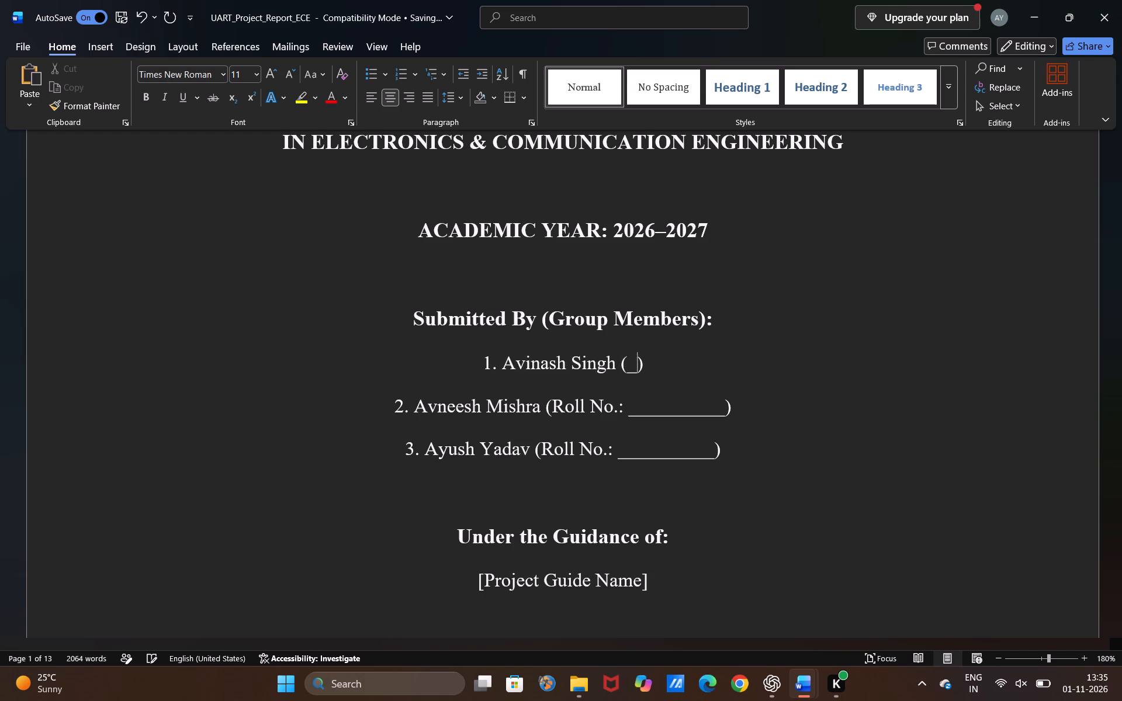
{"action": "key", "text": "BackSpace"}
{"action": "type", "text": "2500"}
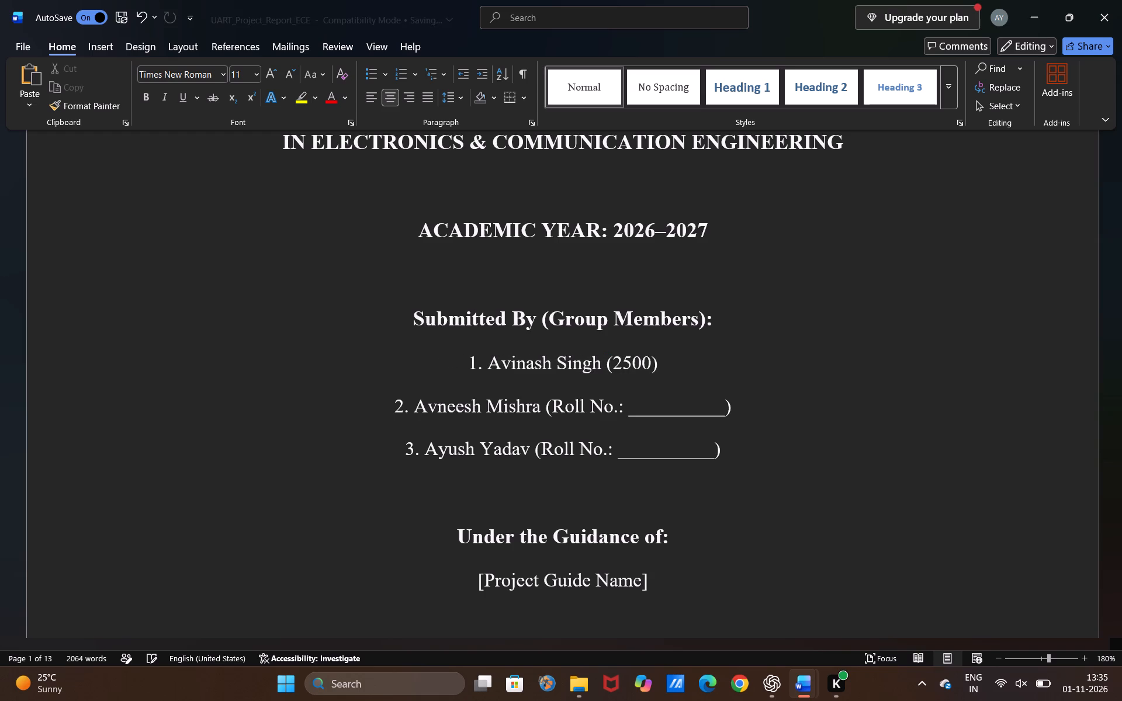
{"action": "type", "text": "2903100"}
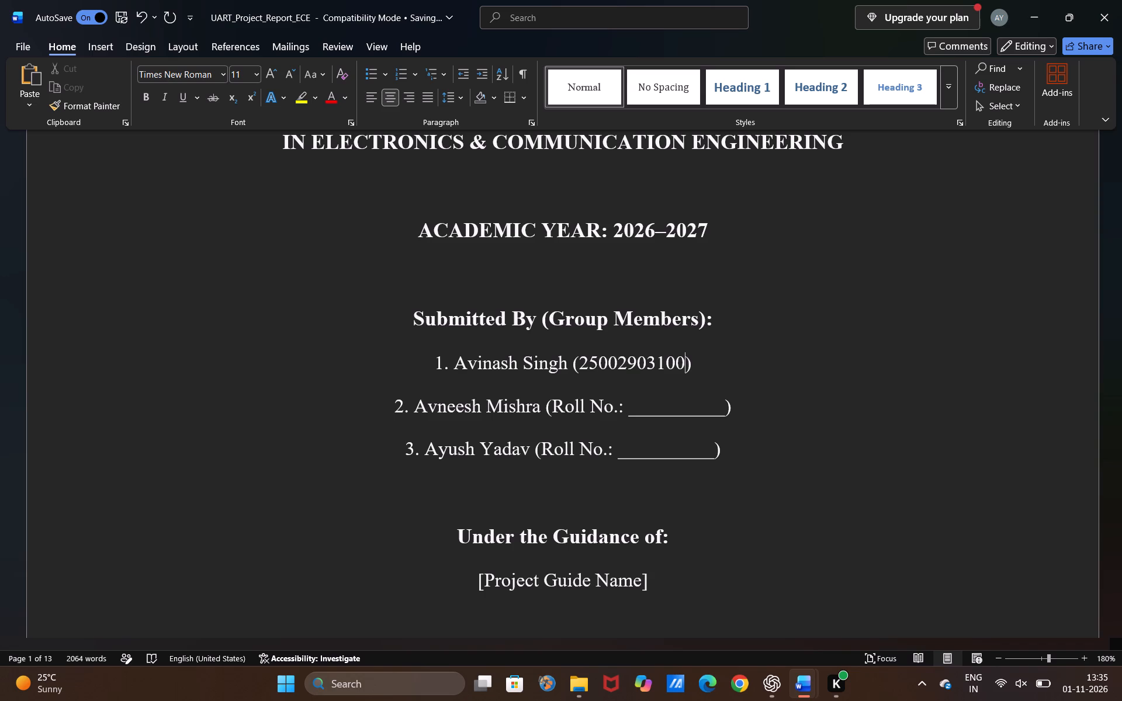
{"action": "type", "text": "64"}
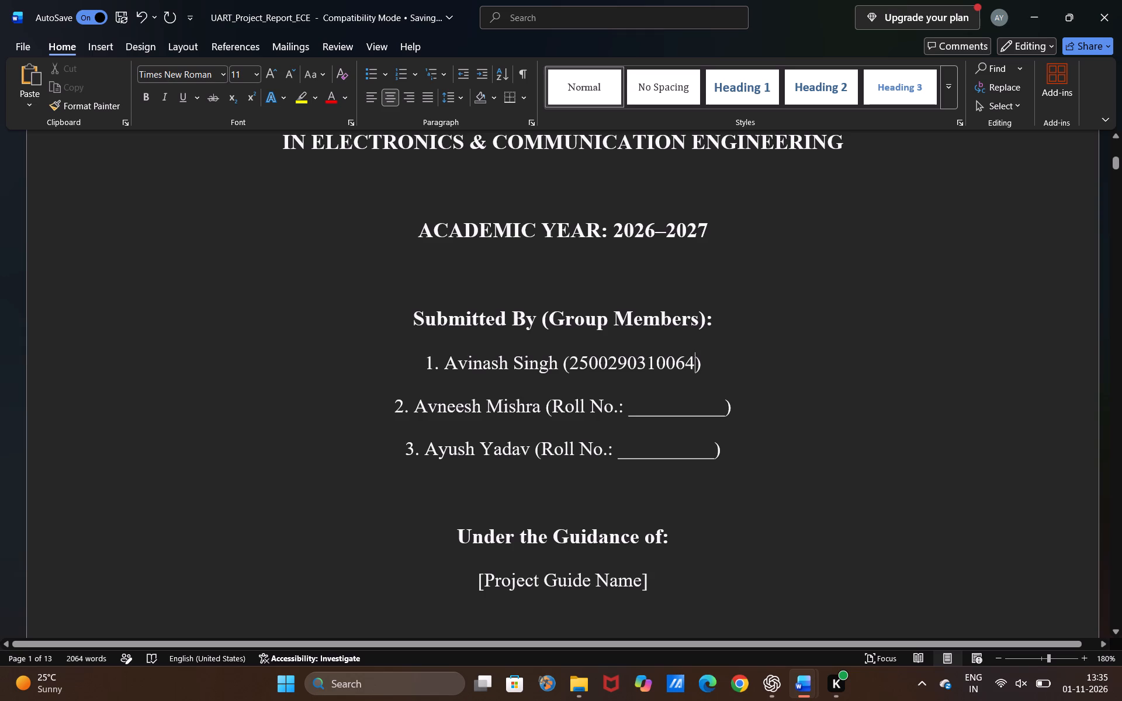
Copy the first group member's roll number from inside the parentheses.
{"action": "left_click_drag", "start_coordinate": [572, 363], "coordinate": [691, 369]}
{"action": "right_click", "coordinate": [691, 369]}
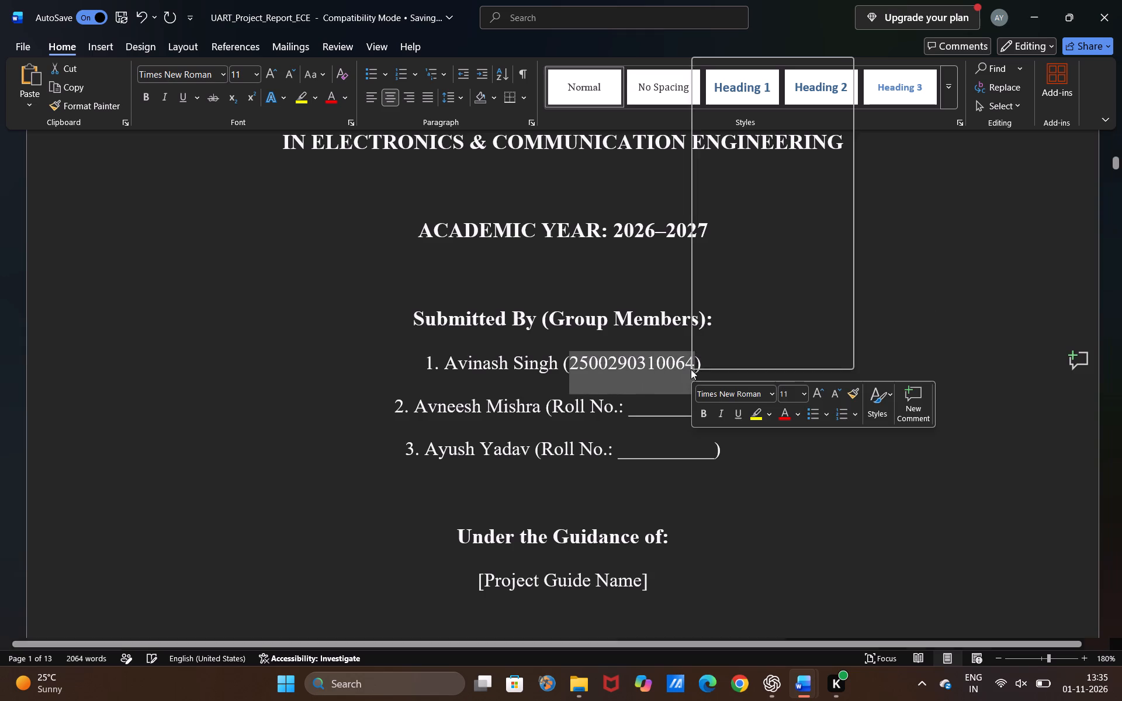
{"action": "left_click", "coordinate": [732, 109]}
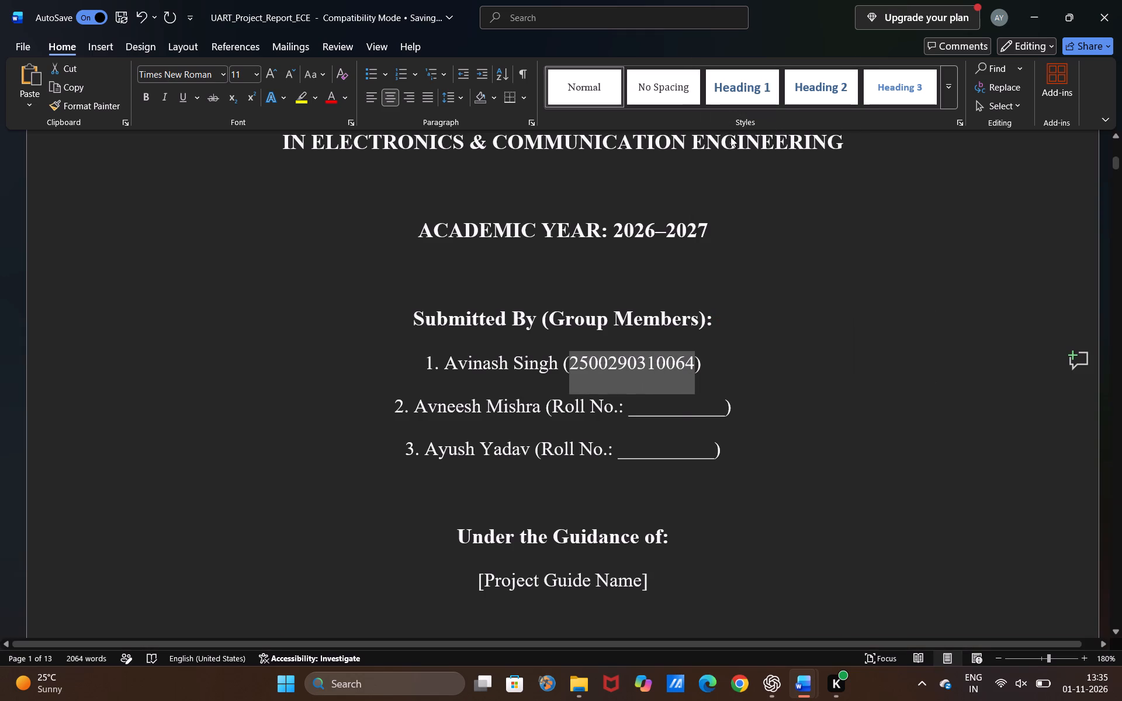
Remove the "Roll No.:" label and underscore blank from the second group member's entry, leaving empty parentheses.
{"action": "left_click", "coordinate": [639, 404]}
{"action": "left_click_drag", "start_coordinate": [730, 407], "coordinate": [729, 408]}
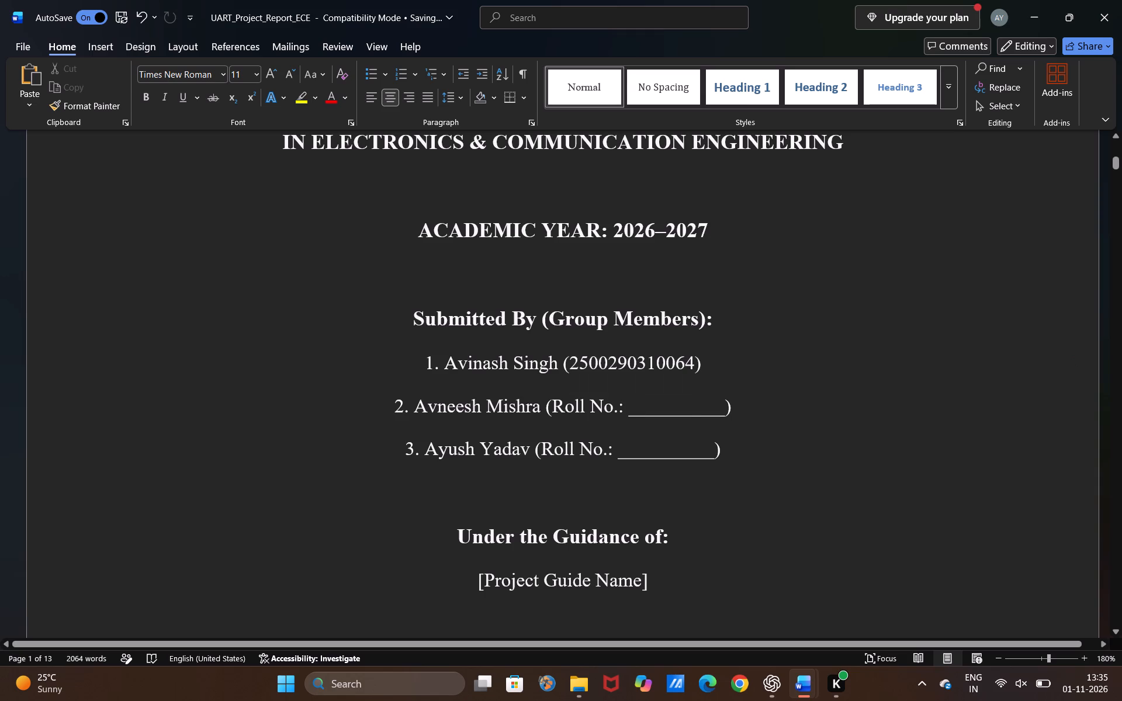
{"action": "left_click_drag", "start_coordinate": [729, 408], "coordinate": [695, 409]}
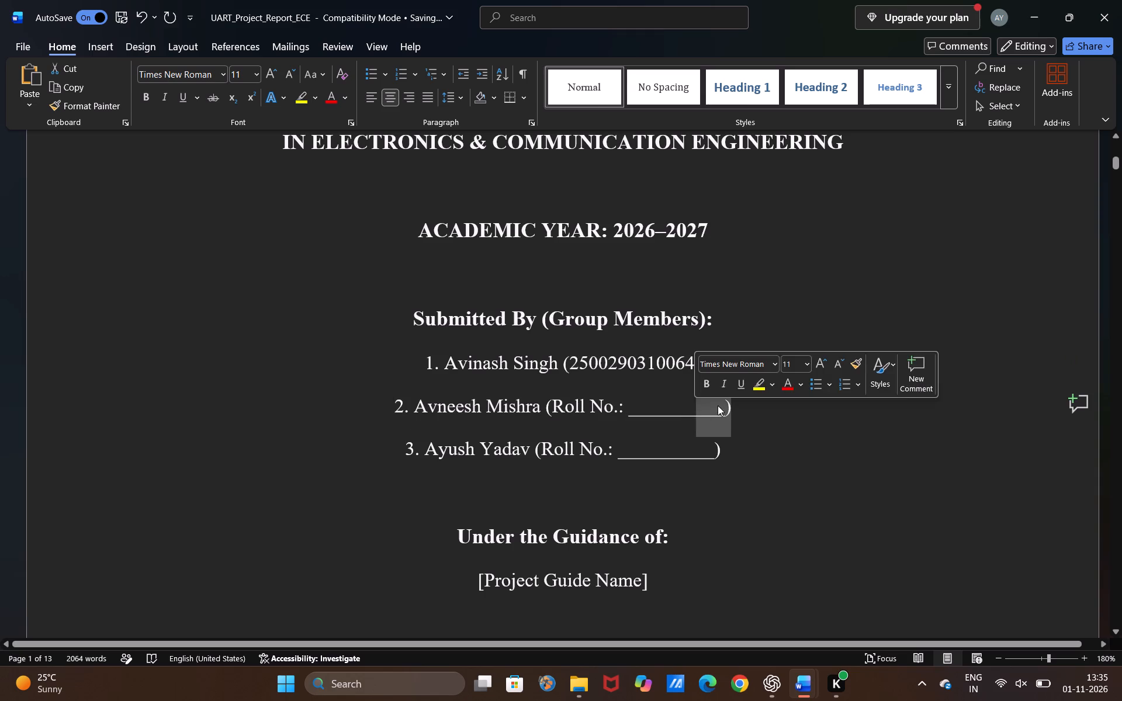
{"action": "left_click", "coordinate": [718, 405]}
{"action": "left_click_drag", "start_coordinate": [722, 411], "coordinate": [590, 395]}
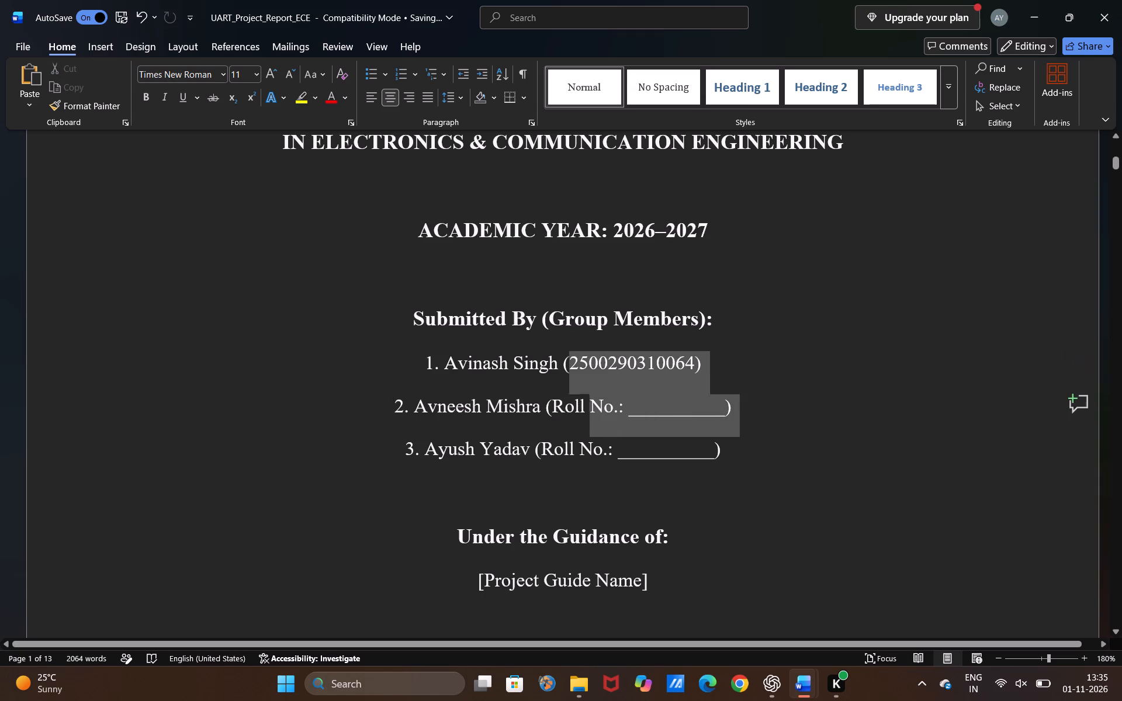
{"action": "left_click_drag", "start_coordinate": [590, 395], "coordinate": [577, 398]}
{"action": "key", "text": "BackSpace"}
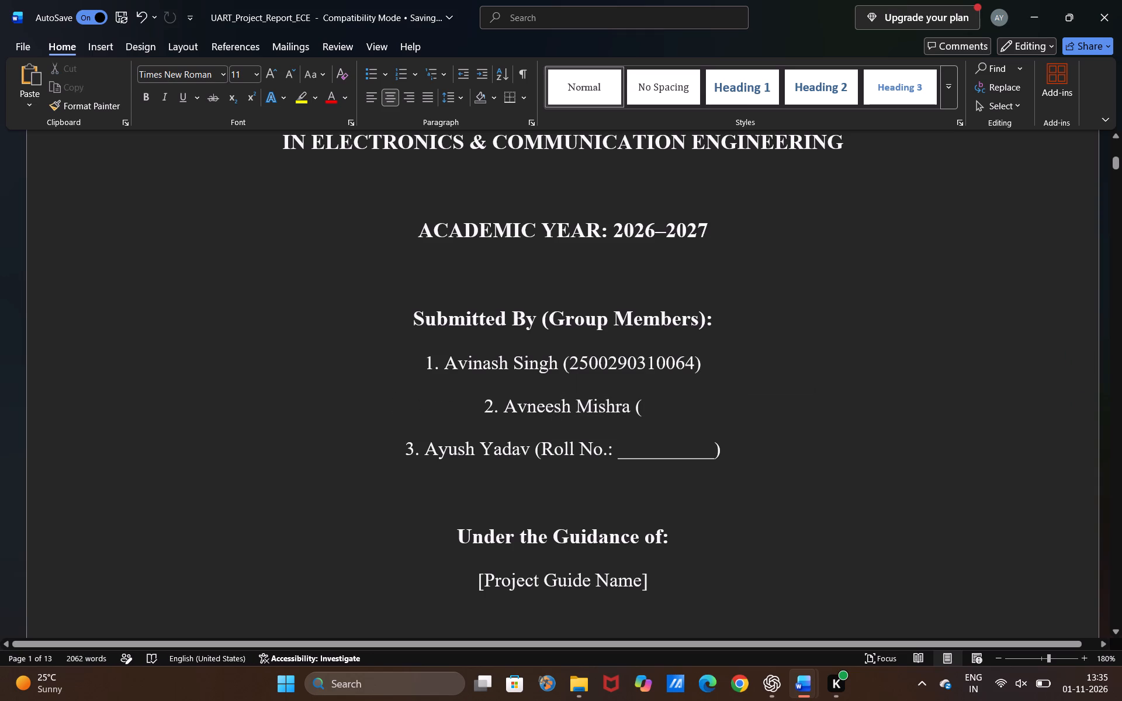
{"action": "key", "text": "shift+parenright"}
Paste the copied roll number between the second group member's parentheses.
{"action": "key", "text": "Down"}
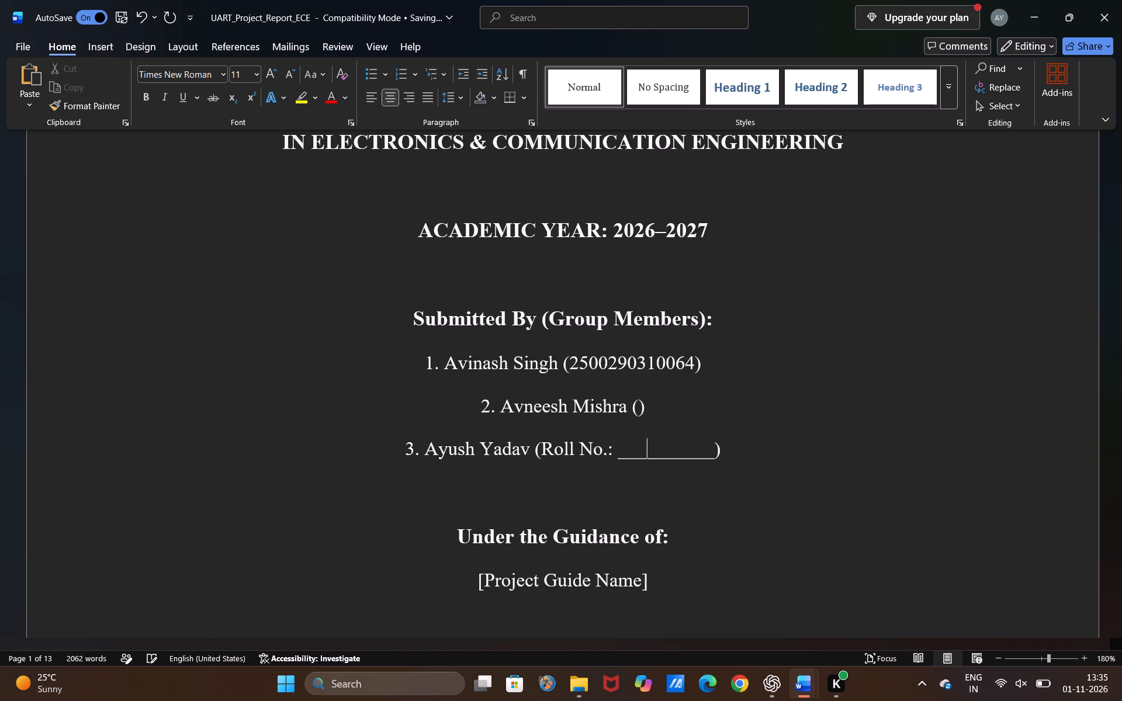
{"action": "key", "text": "Up"}
{"action": "key", "text": "Down"}
{"action": "key", "text": "Up"}
{"action": "key", "text": "Left"}
{"action": "key", "text": "ctrl+v"}
Change the final digit of the second group member's roll number to 5.
{"action": "key", "text": "BackSpace"}
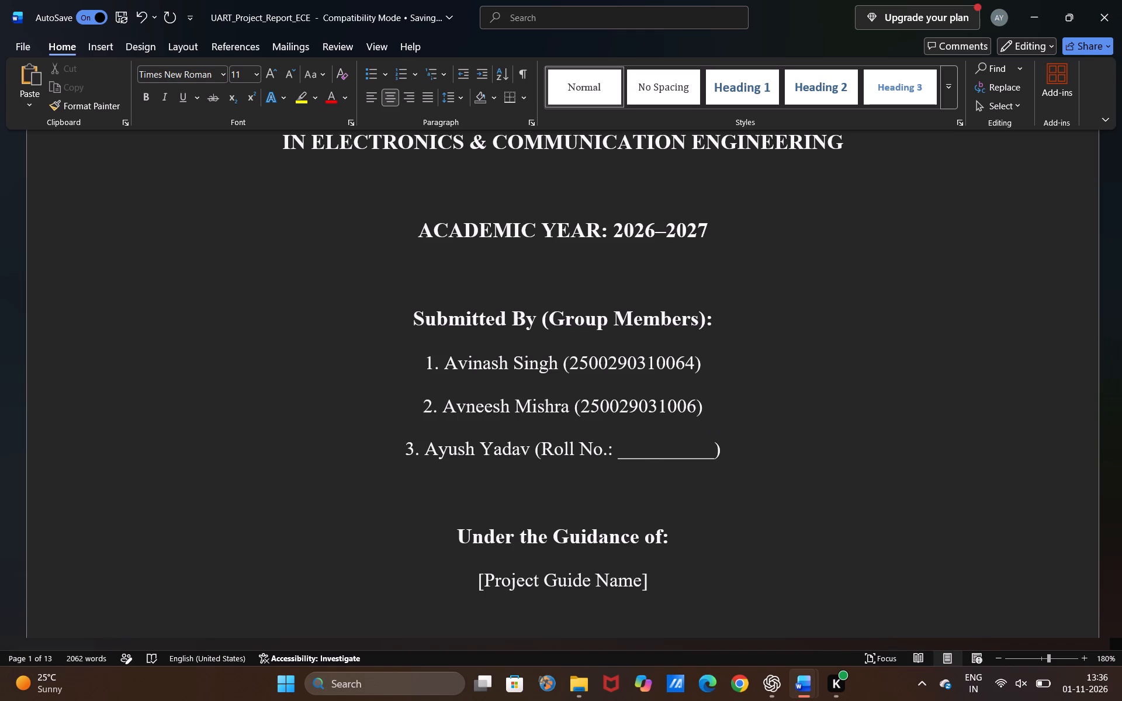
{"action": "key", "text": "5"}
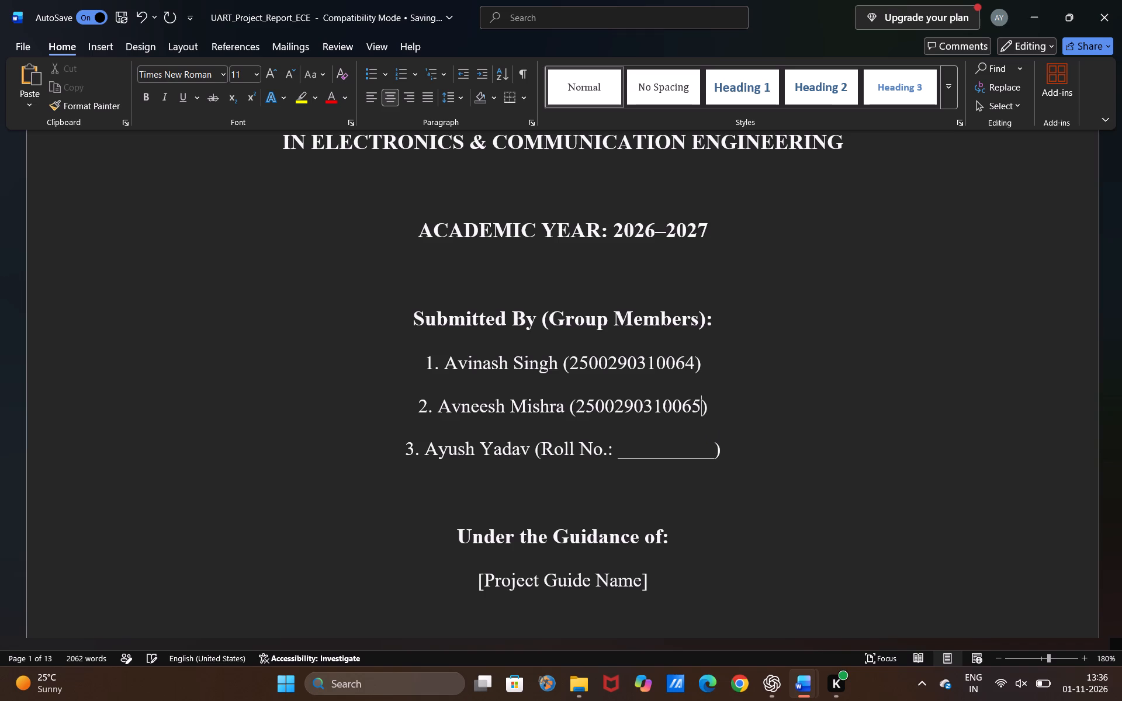
Copy the second group member's roll number from inside the parentheses.
{"action": "left_click", "coordinate": [576, 411]}
{"action": "left_click_drag", "start_coordinate": [576, 411], "coordinate": [675, 410]}
{"action": "key", "text": "ctrl+c"}
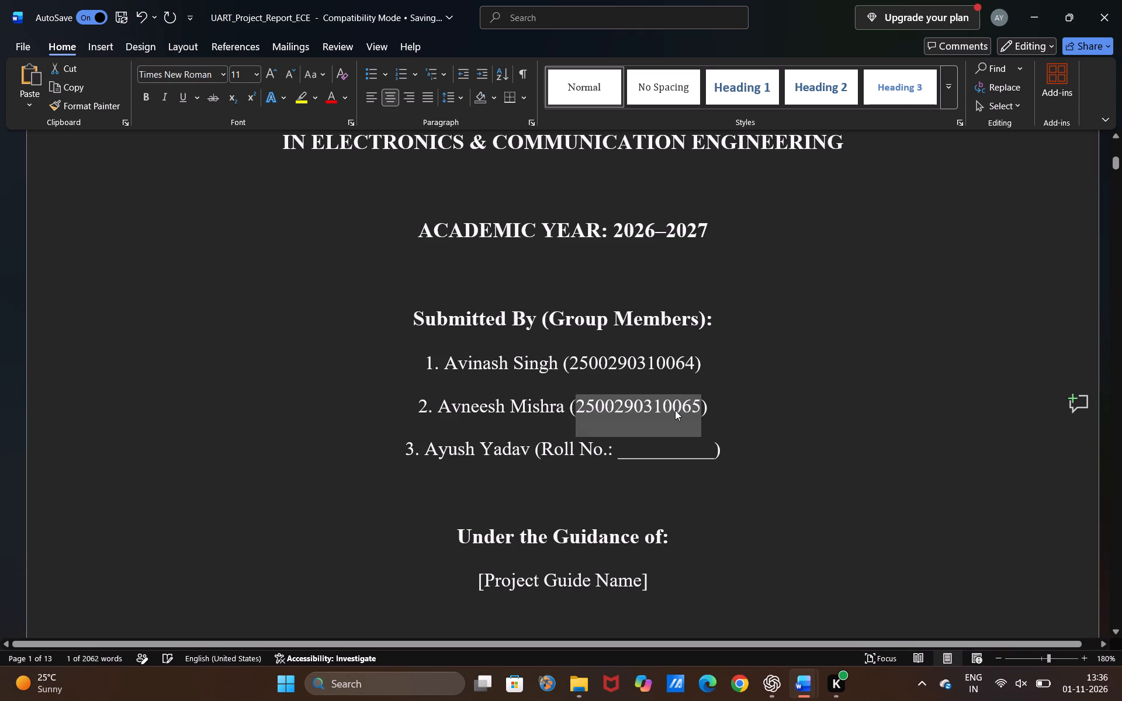
Remove the "Roll No.:" label and underscore blank from the third group member's entry, leaving empty parentheses.
{"action": "left_click", "coordinate": [714, 454]}
{"action": "left_click_drag", "start_coordinate": [714, 454], "coordinate": [617, 472]}
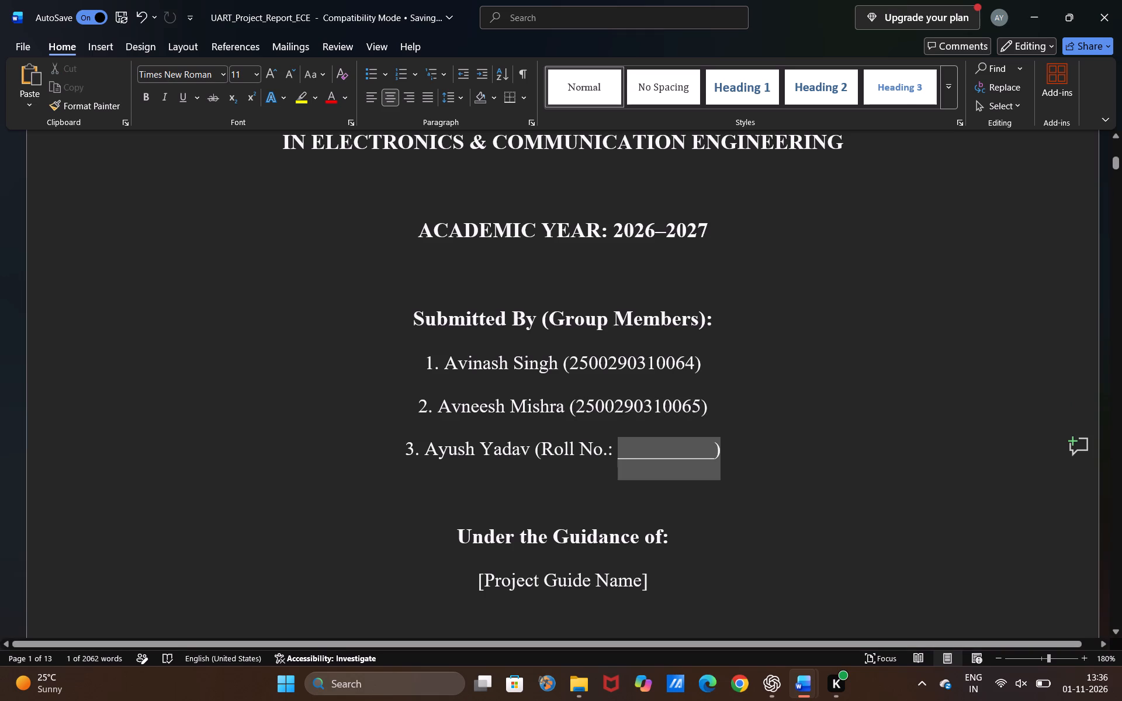
{"action": "left_click_drag", "start_coordinate": [617, 472], "coordinate": [557, 460]}
{"action": "key", "text": "BackSpace"}
{"action": "key", "text": "Down"}
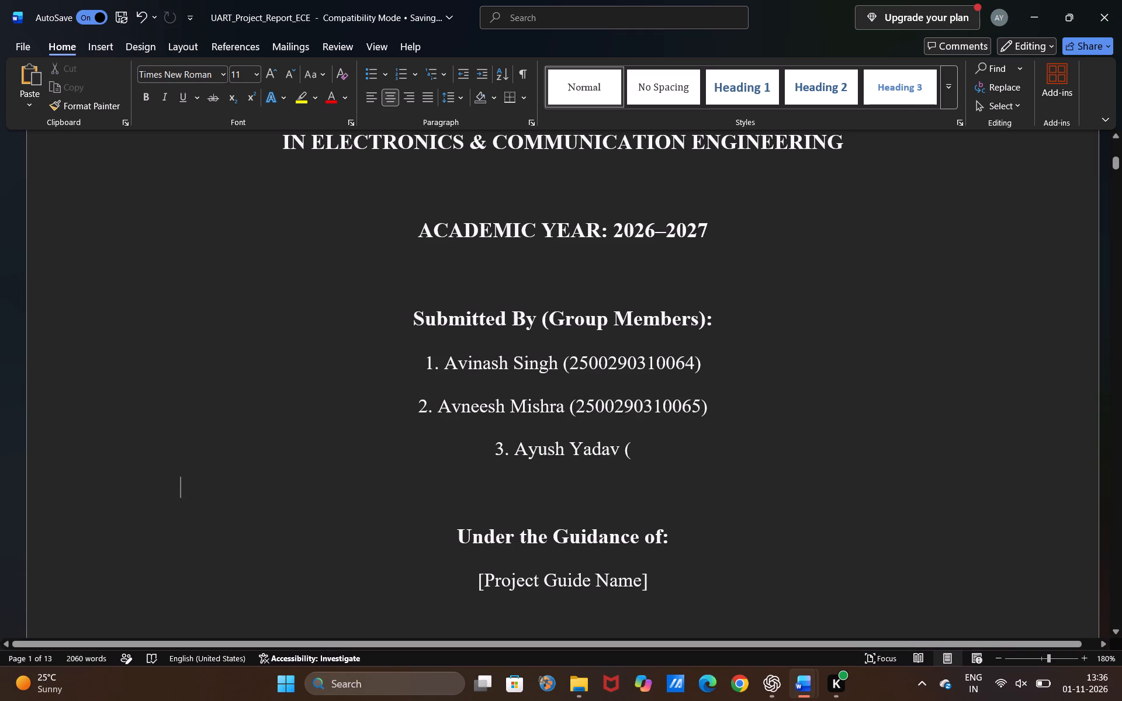
{"action": "key", "text": "Up"}
{"action": "key", "text": "shift+parenright"}
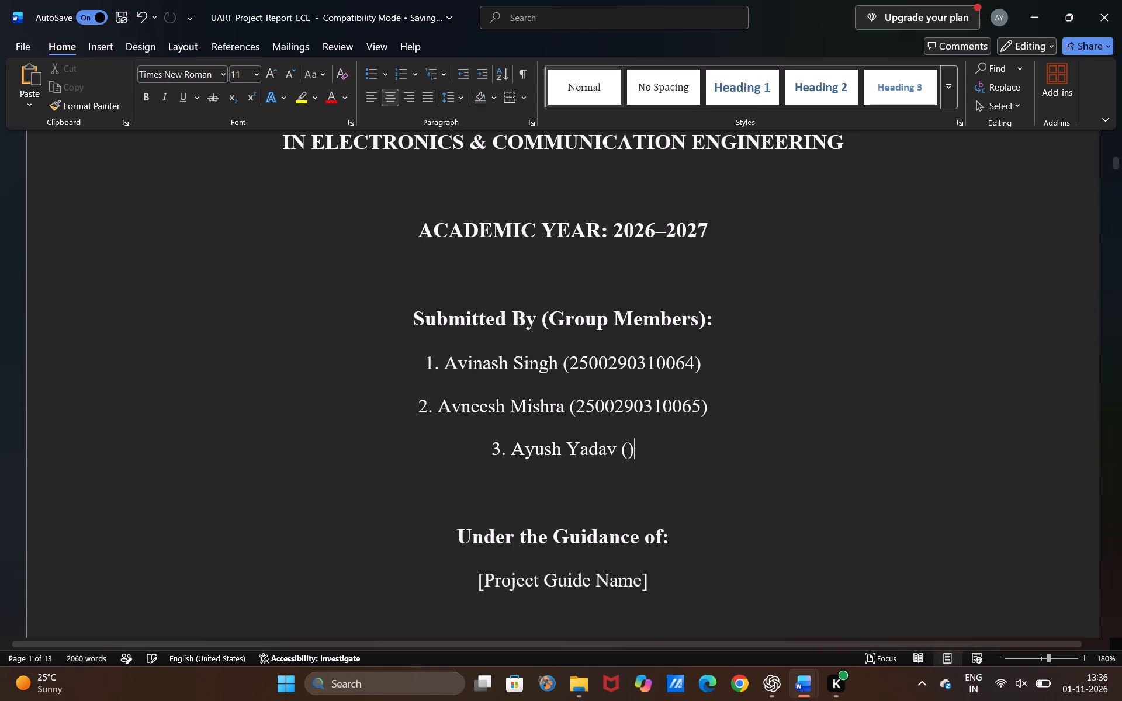
Paste the copied roll number between the third group member's parentheses and change its final digit to 8.
{"action": "key", "text": "Down"}
{"action": "key", "text": "Right"}
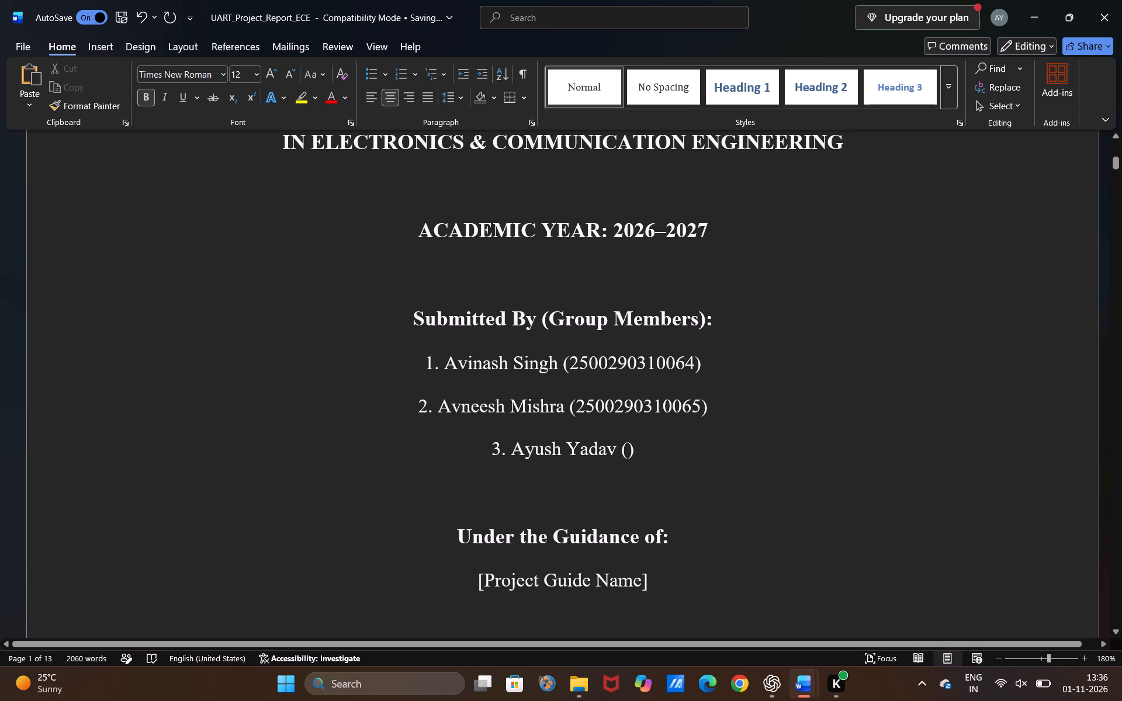
{"action": "left_click", "coordinate": [626, 454]}
{"action": "key", "text": "ctrl+v"}
{"action": "key", "text": "BackSpace"}
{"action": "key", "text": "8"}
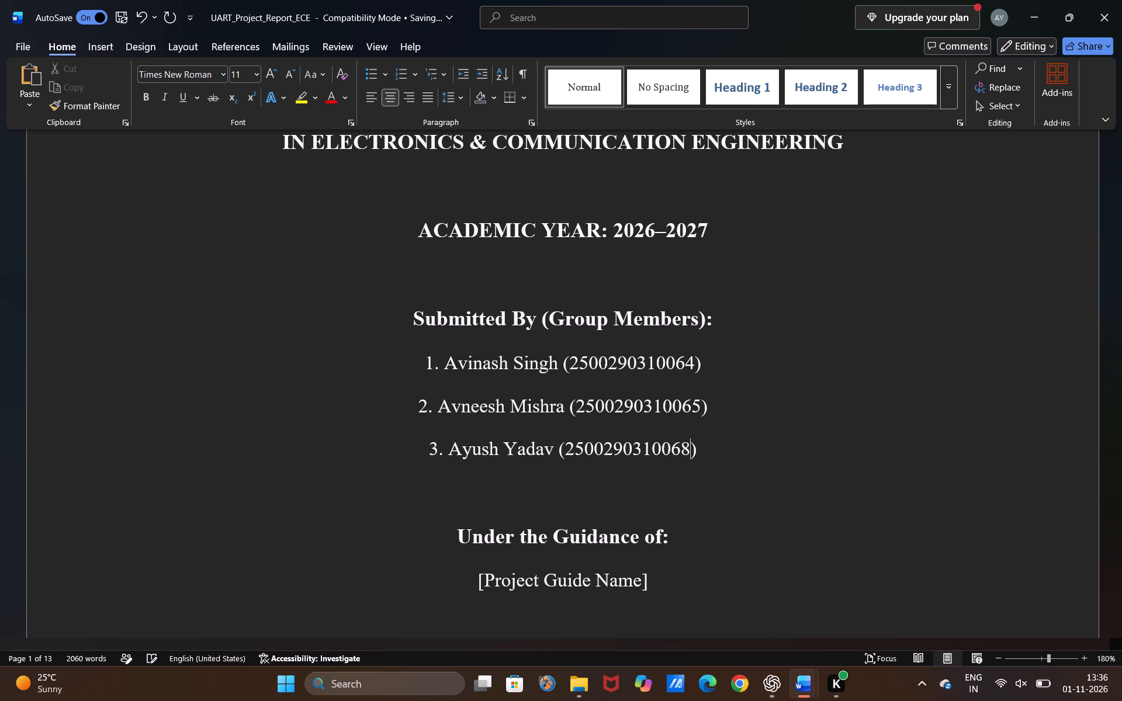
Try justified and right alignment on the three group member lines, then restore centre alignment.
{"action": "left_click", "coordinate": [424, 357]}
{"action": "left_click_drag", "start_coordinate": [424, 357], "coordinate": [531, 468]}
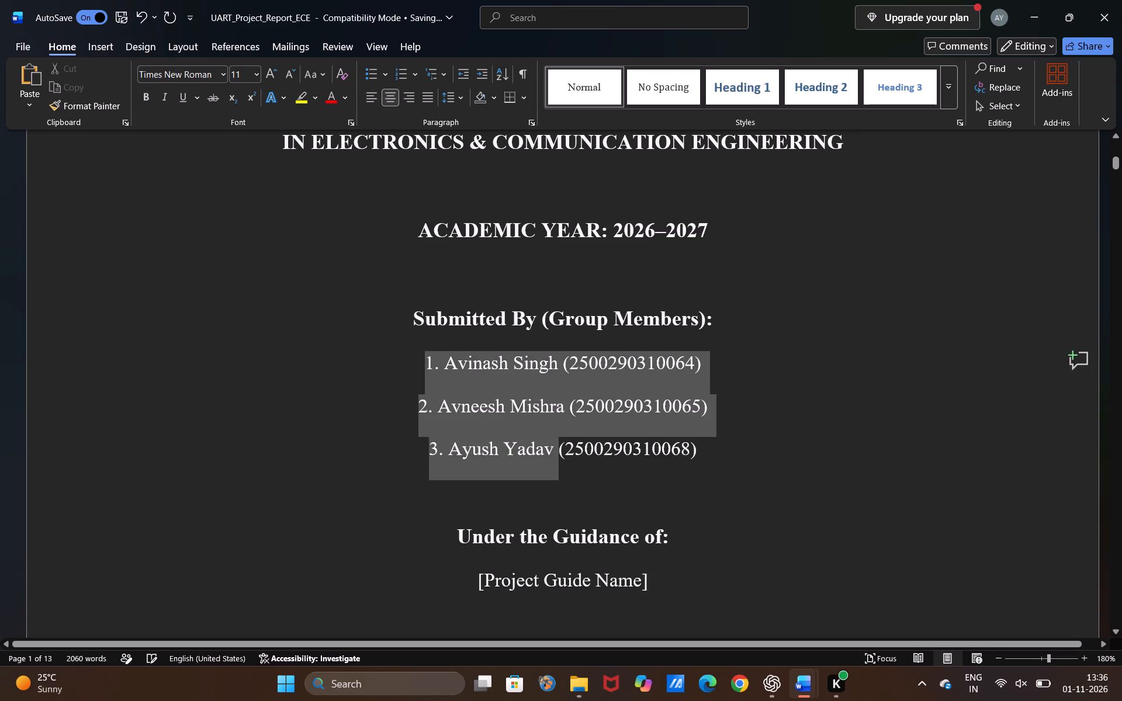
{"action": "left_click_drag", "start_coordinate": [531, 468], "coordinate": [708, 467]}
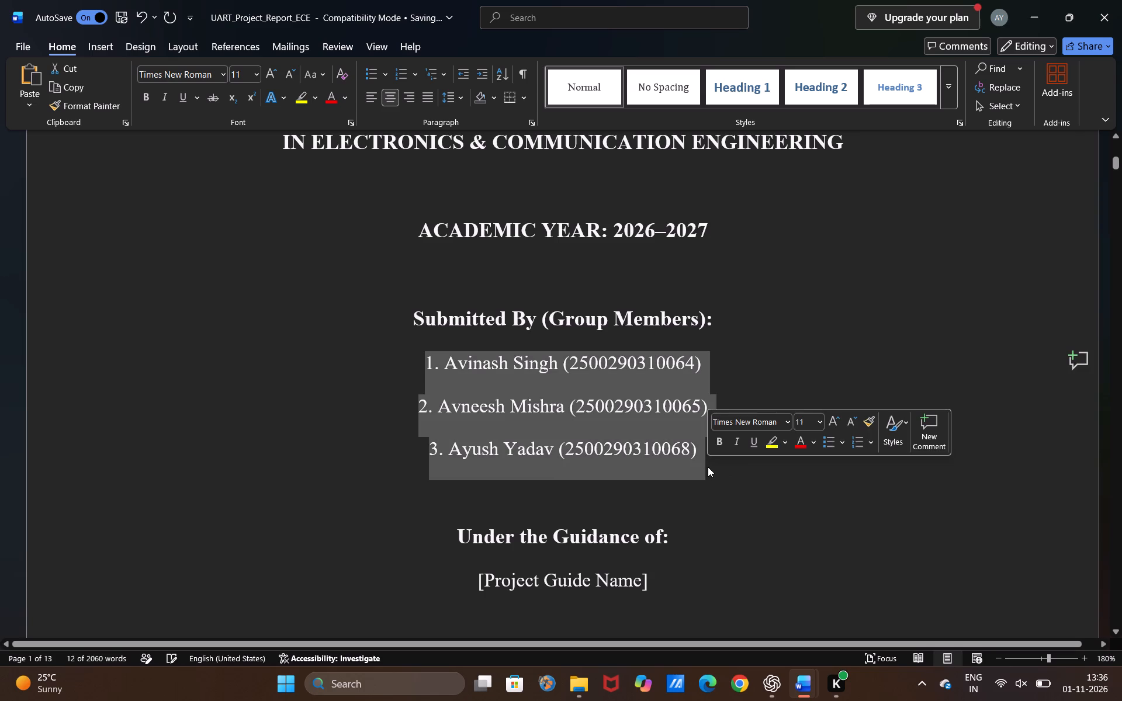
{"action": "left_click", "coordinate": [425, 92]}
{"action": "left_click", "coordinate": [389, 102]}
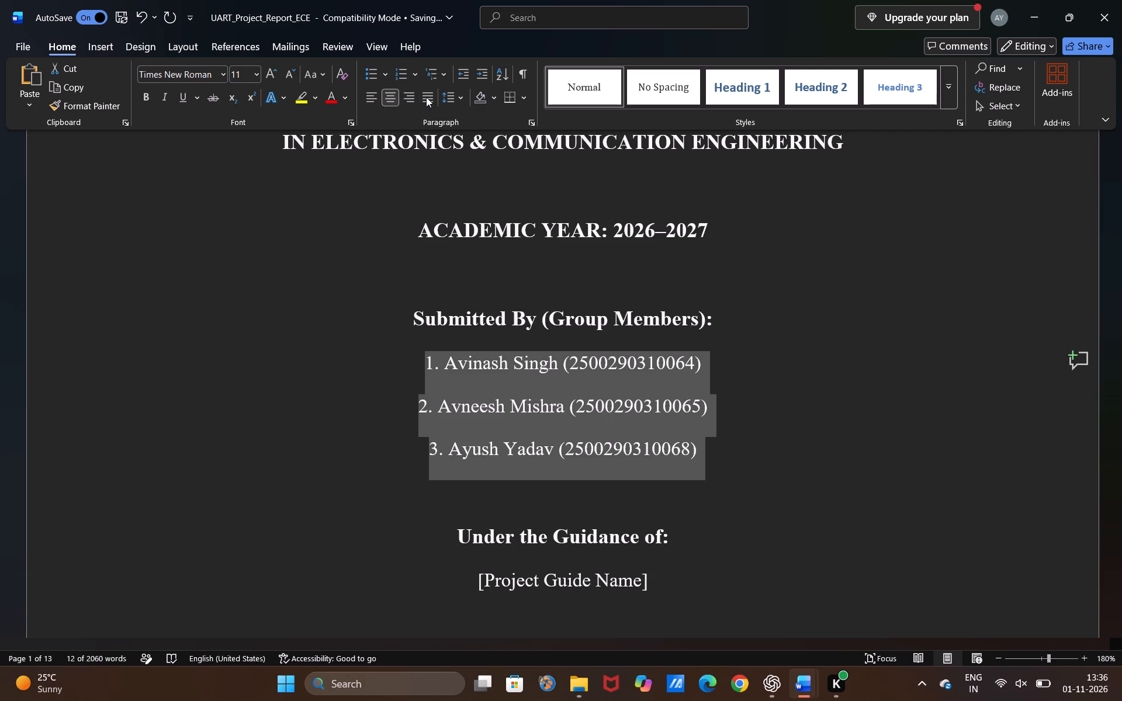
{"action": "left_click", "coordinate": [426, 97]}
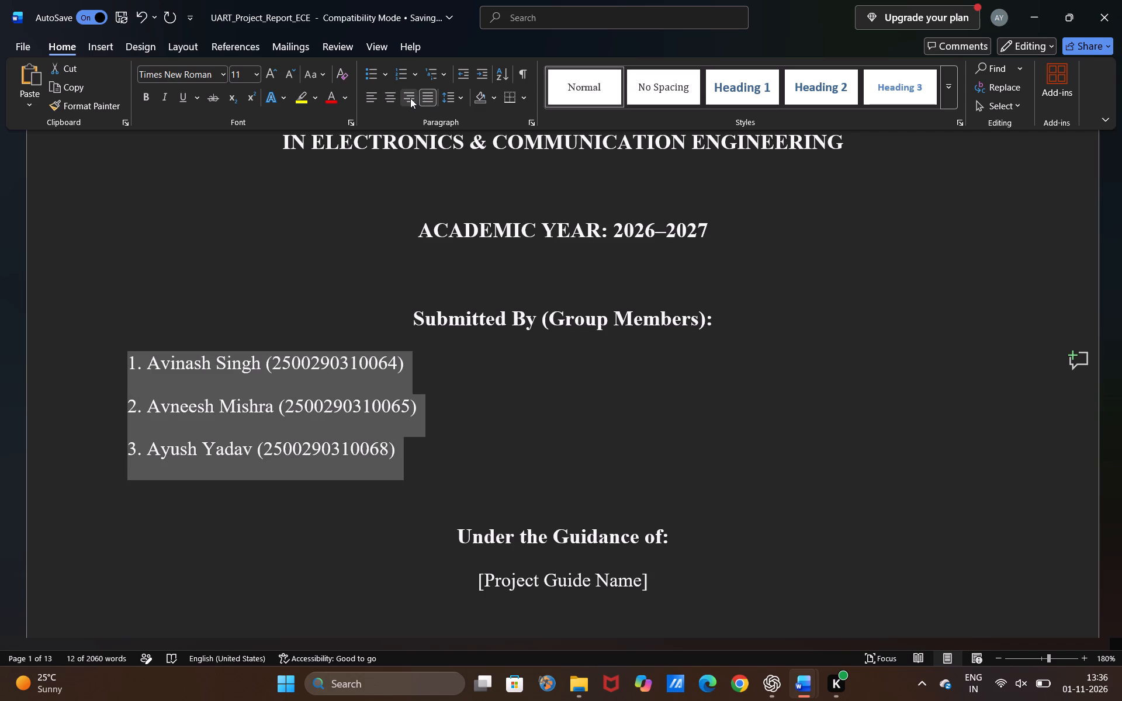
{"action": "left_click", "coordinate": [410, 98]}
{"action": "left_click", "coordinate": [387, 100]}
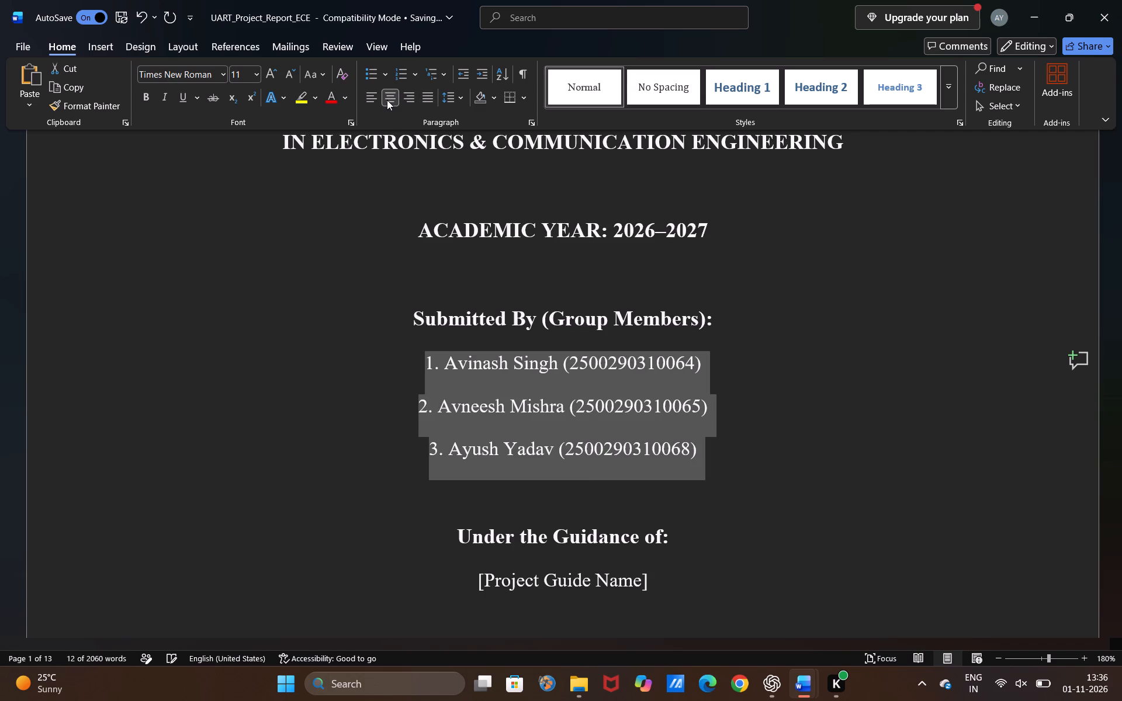
Insert three leading spaces before the second group member's entry.
{"action": "left_click", "coordinate": [369, 424]}
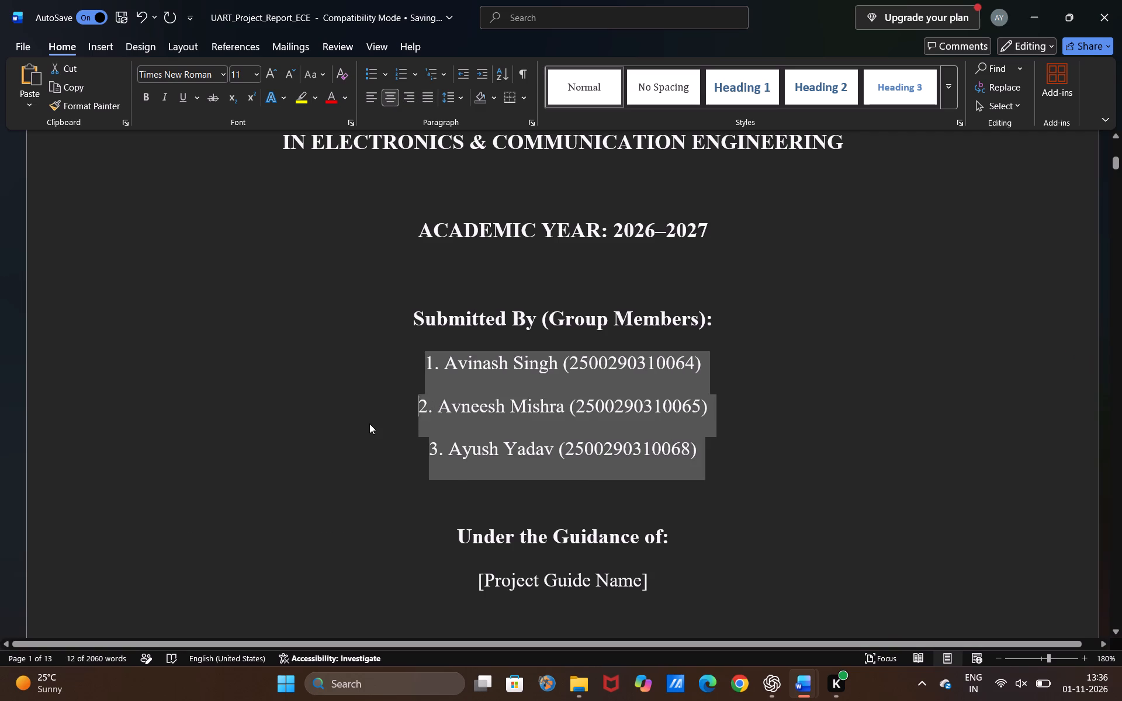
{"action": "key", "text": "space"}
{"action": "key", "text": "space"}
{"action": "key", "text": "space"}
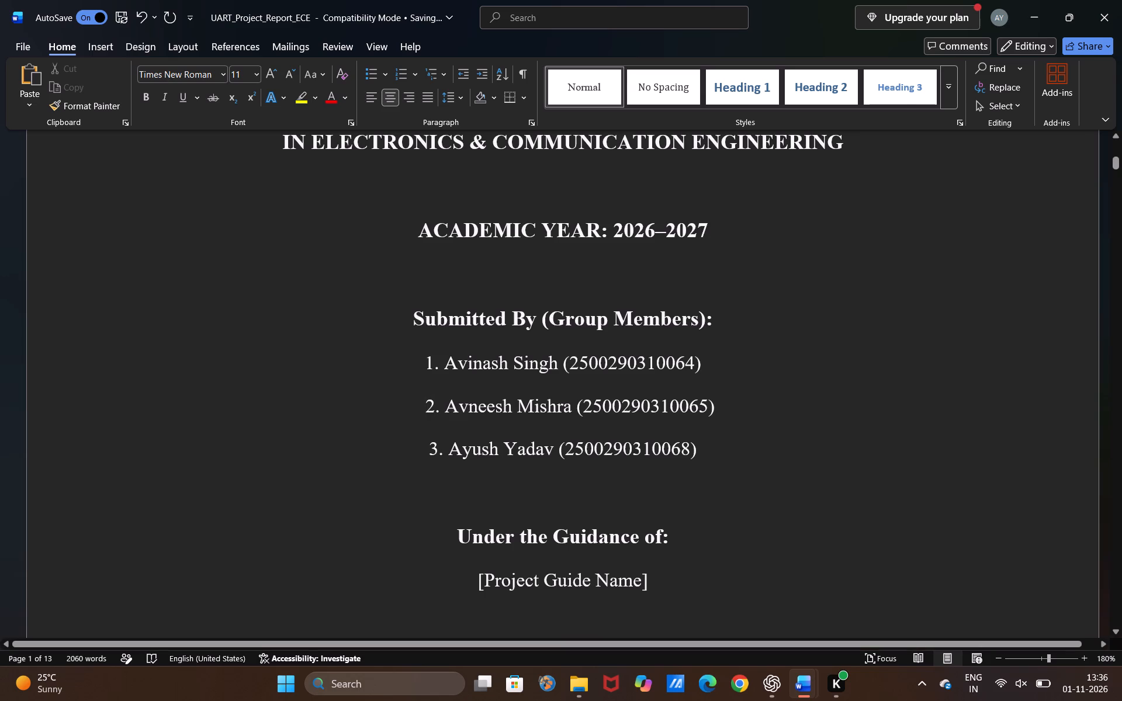
Make the three group member lines under "Submitted By (Group Members):" bold.
{"action": "left_click_drag", "start_coordinate": [412, 358], "coordinate": [486, 386]}
{"action": "left_click_drag", "start_coordinate": [534, 426], "coordinate": [701, 425]}
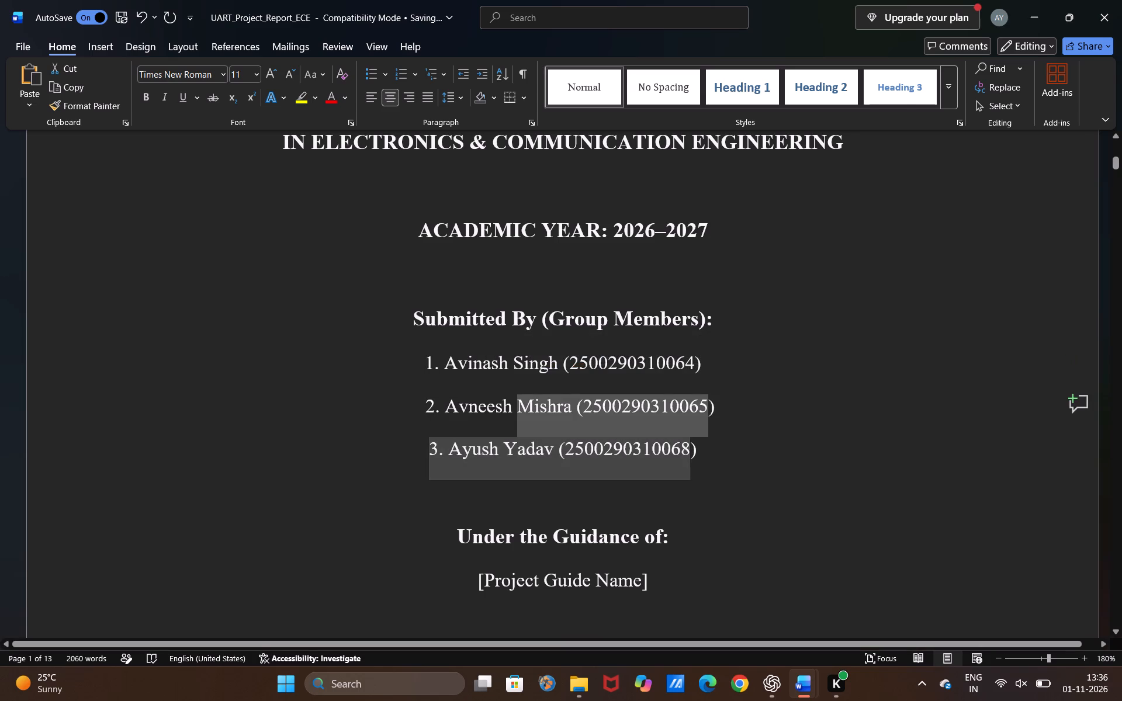
{"action": "left_click_drag", "start_coordinate": [701, 425], "coordinate": [588, 410]}
{"action": "left_click_drag", "start_coordinate": [417, 362], "coordinate": [647, 488]}
{"action": "left_click", "coordinate": [663, 467]}
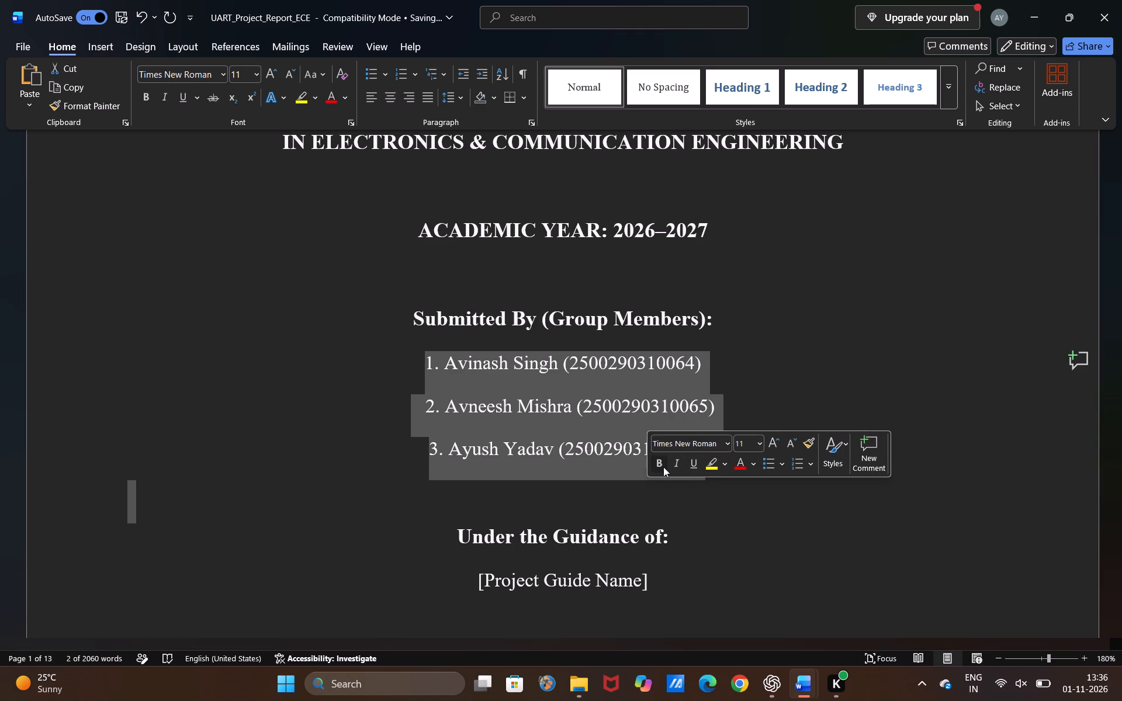
{"action": "left_click", "coordinate": [663, 467]}
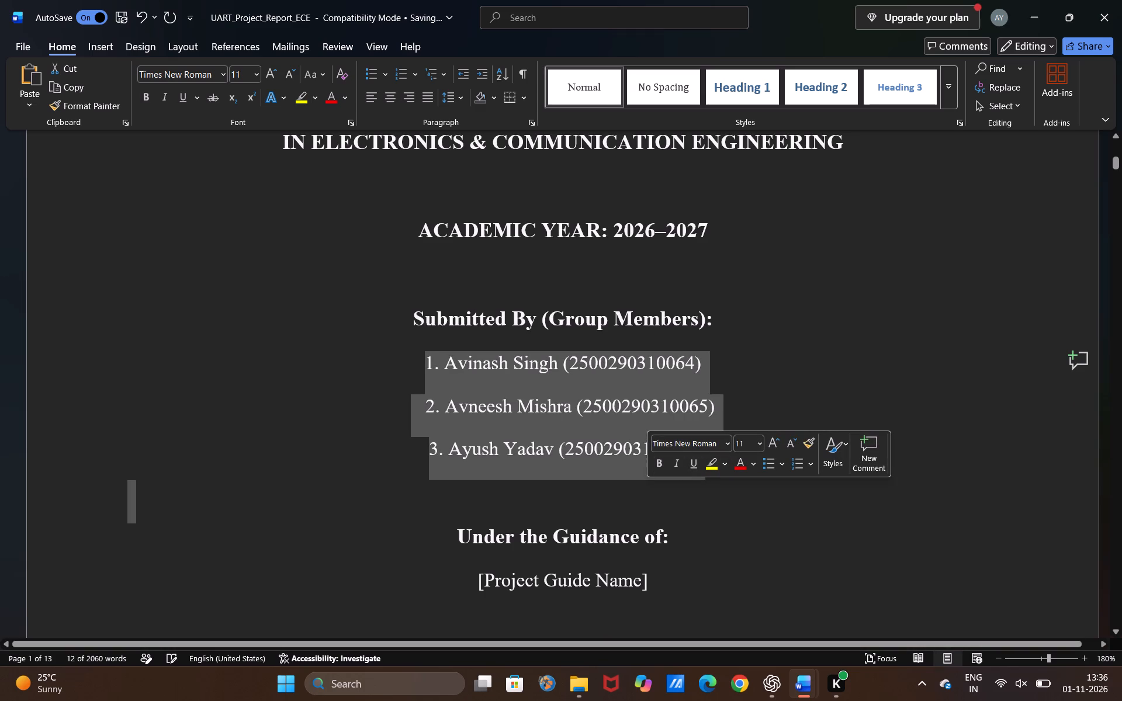
{"action": "left_click", "coordinate": [660, 461]}
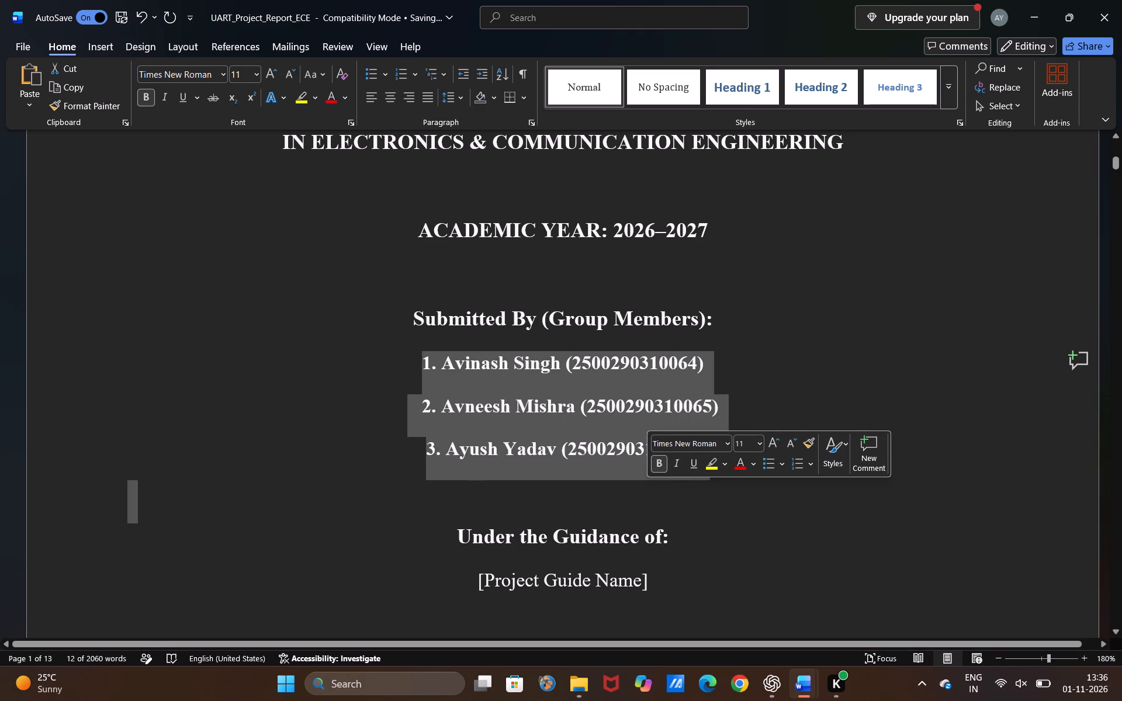
Replace the "Project Guide Name" placeholder inside the square brackets with the guide's name in capitals, prefixed by "DR.".
{"action": "left_click_drag", "start_coordinate": [672, 577], "coordinate": [642, 581]}
{"action": "left_click", "coordinate": [642, 581]}
{"action": "key", "text": "BackSpace"}
{"action": "key", "text": "BackSpace"}
{"action": "key", "text": "BackSpace"}
{"action": "key", "text": "BackSpace"}
{"action": "key", "text": "BackSpace"}
{"action": "key", "text": "BackSpace"}
{"action": "key", "text": "BackSpace"}
{"action": "key", "text": "BackSpace"}
{"action": "key", "text": "BackSpace"}
{"action": "key", "text": "BackSpace"}
{"action": "key", "text": "BackSpace"}
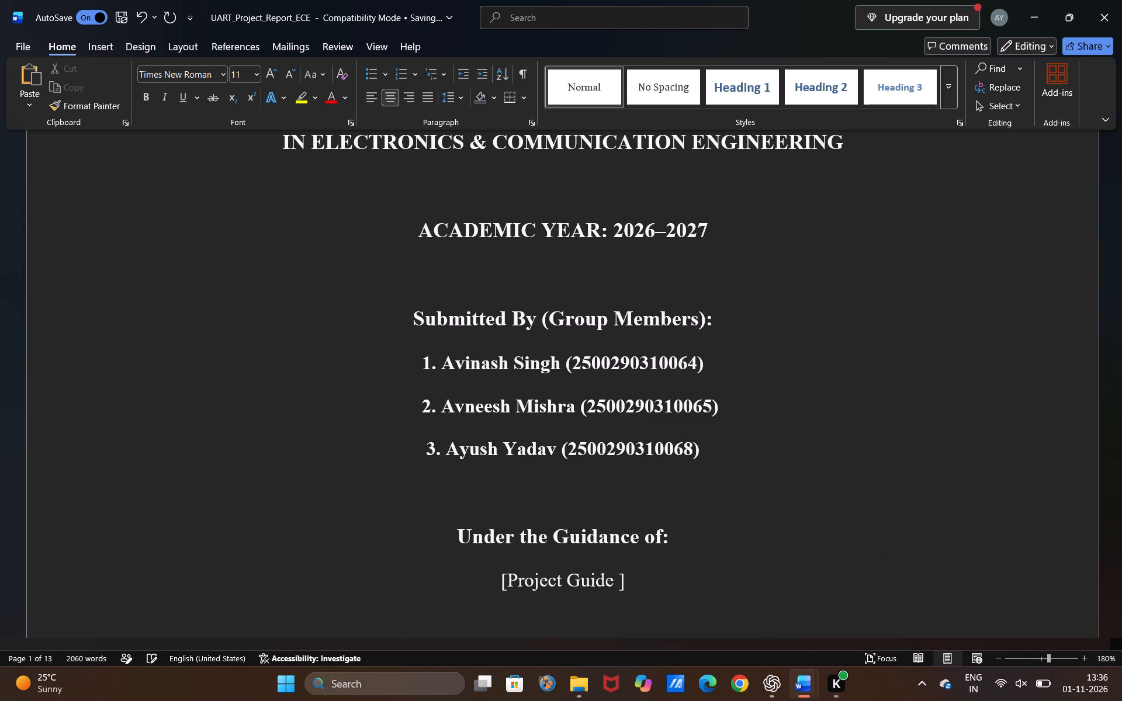
{"action": "key", "text": "BackSpace"}
{"action": "key", "text": "BackSpace"}
{"action": "key", "text": "BackSpace"}
{"action": "key", "text": "BackSpace"}
{"action": "key", "text": "BackSpace"}
{"action": "key", "text": "BackSpace"}
{"action": "key", "text": "BackSpace"}
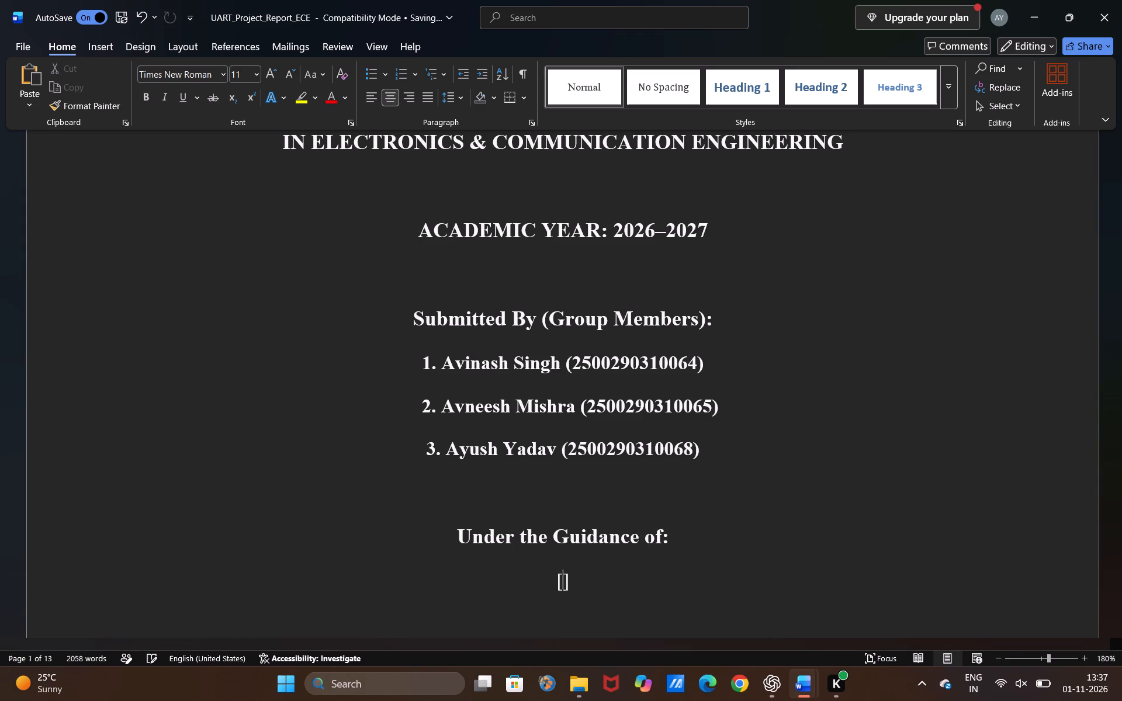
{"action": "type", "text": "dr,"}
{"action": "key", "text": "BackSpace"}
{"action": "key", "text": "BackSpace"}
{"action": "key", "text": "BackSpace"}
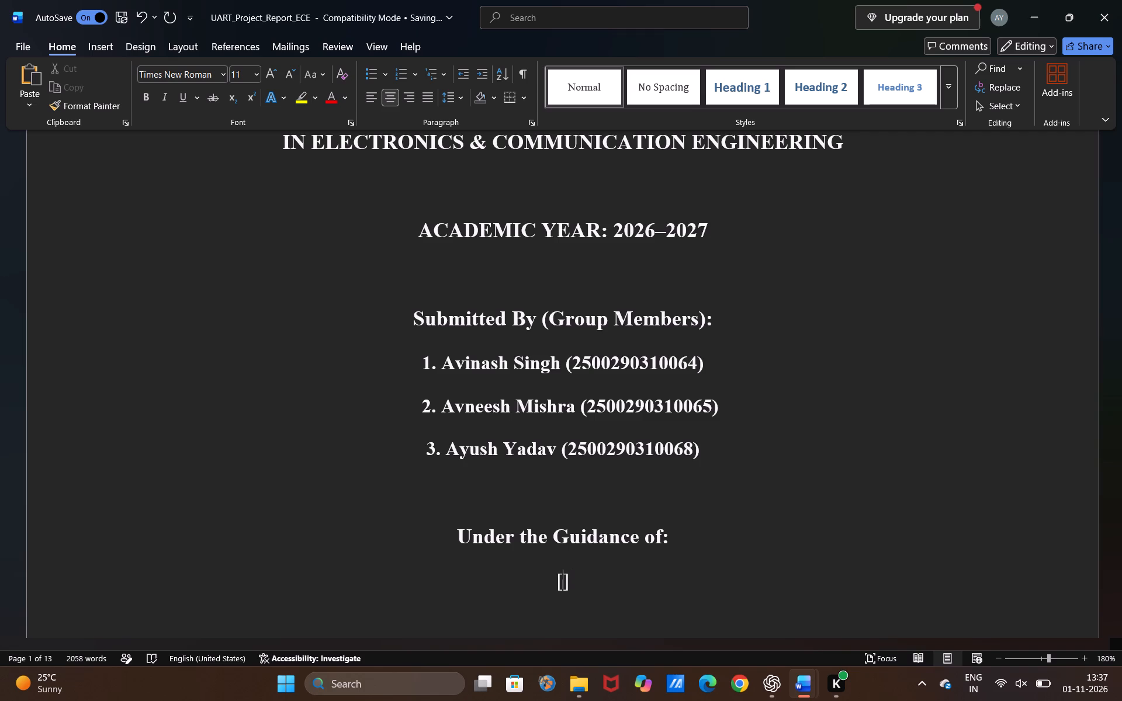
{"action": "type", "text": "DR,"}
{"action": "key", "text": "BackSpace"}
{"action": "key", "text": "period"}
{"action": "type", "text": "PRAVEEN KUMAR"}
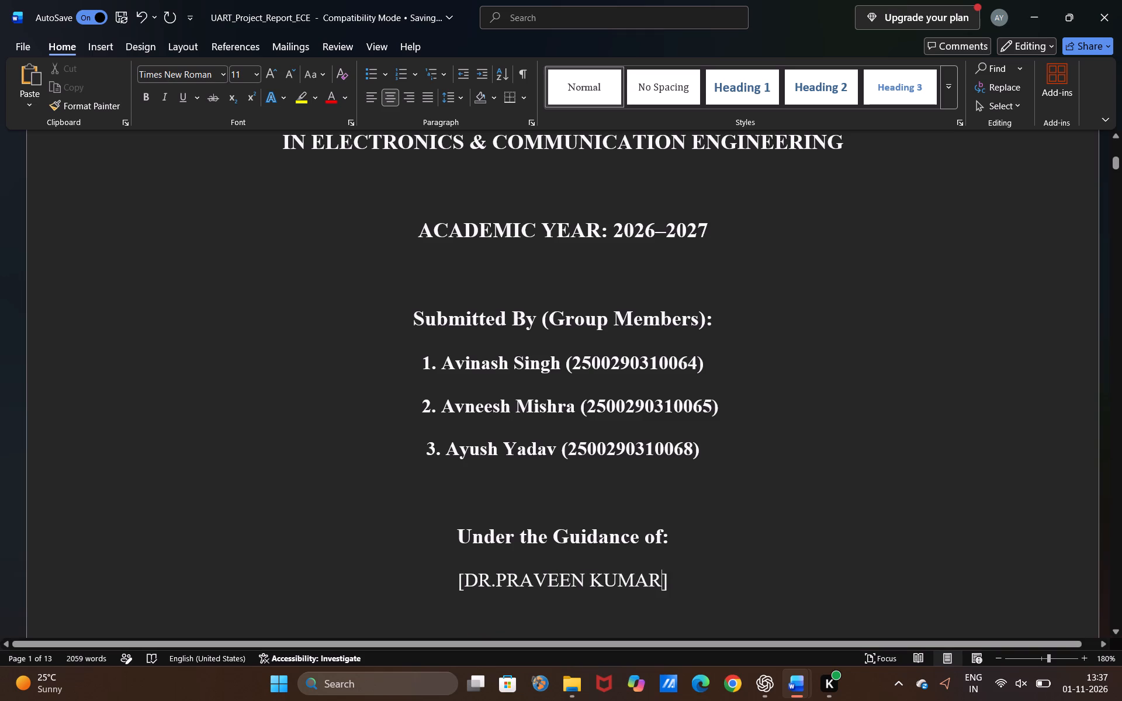
Make the bracketed guide name line under "Under the Guidance of:" bold.
{"action": "left_click_drag", "start_coordinate": [450, 574], "coordinate": [683, 595]}
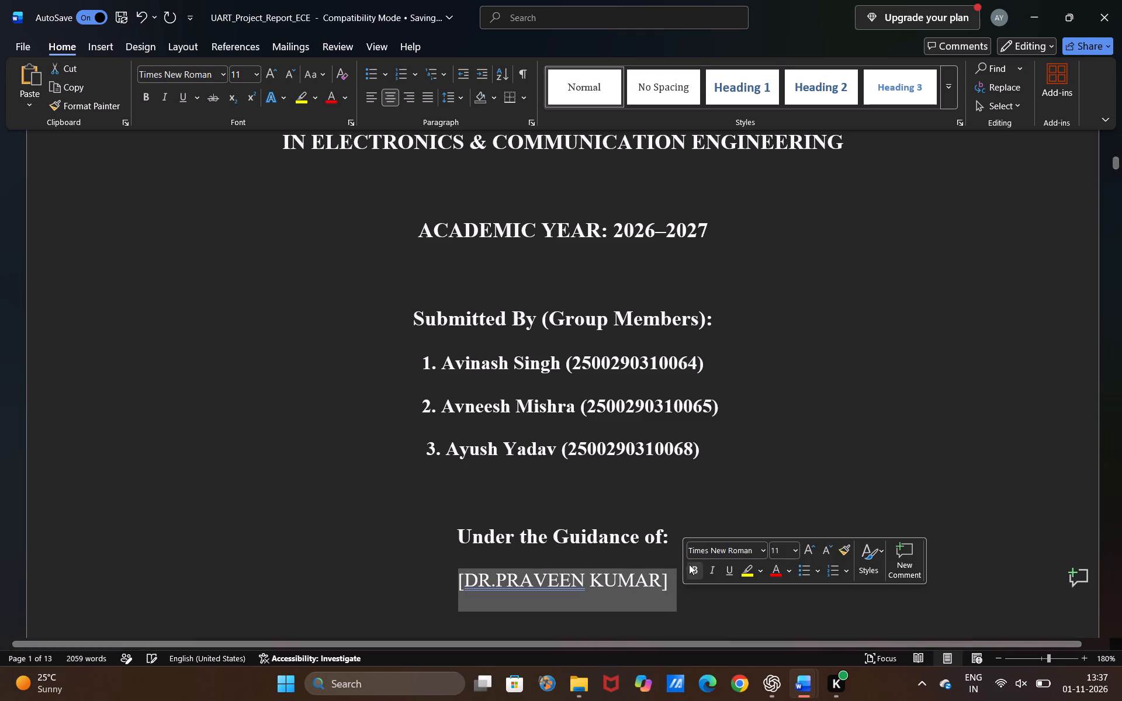
{"action": "left_click", "coordinate": [692, 565]}
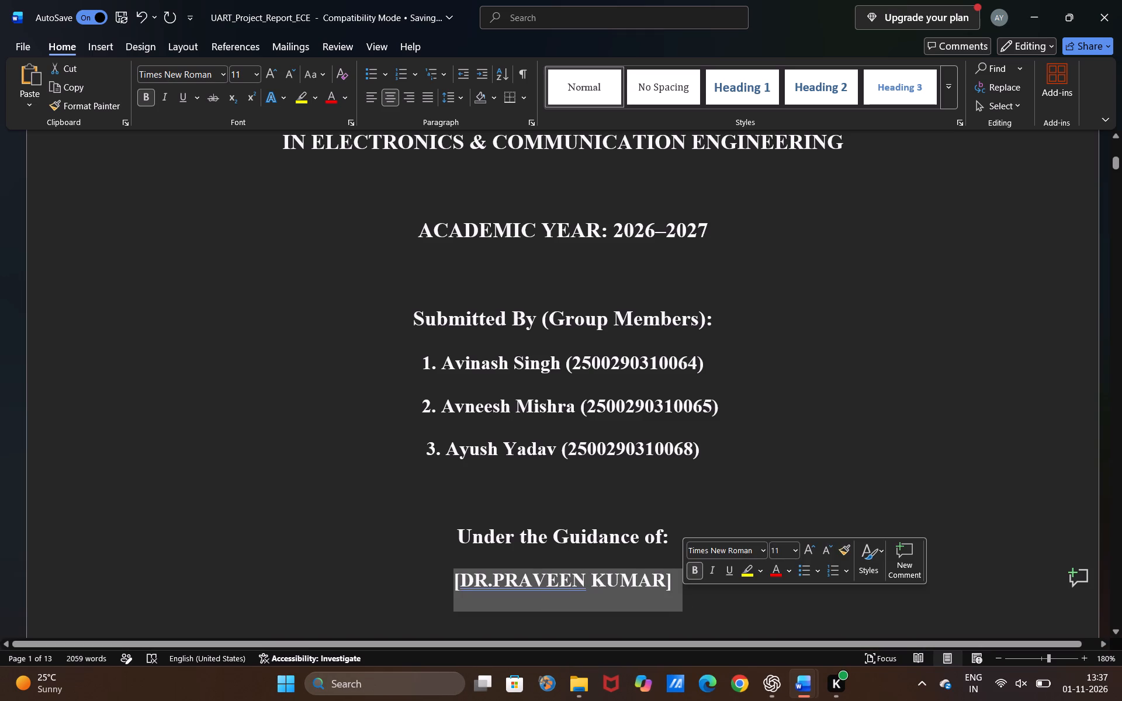
{"action": "left_click", "coordinate": [696, 292]}
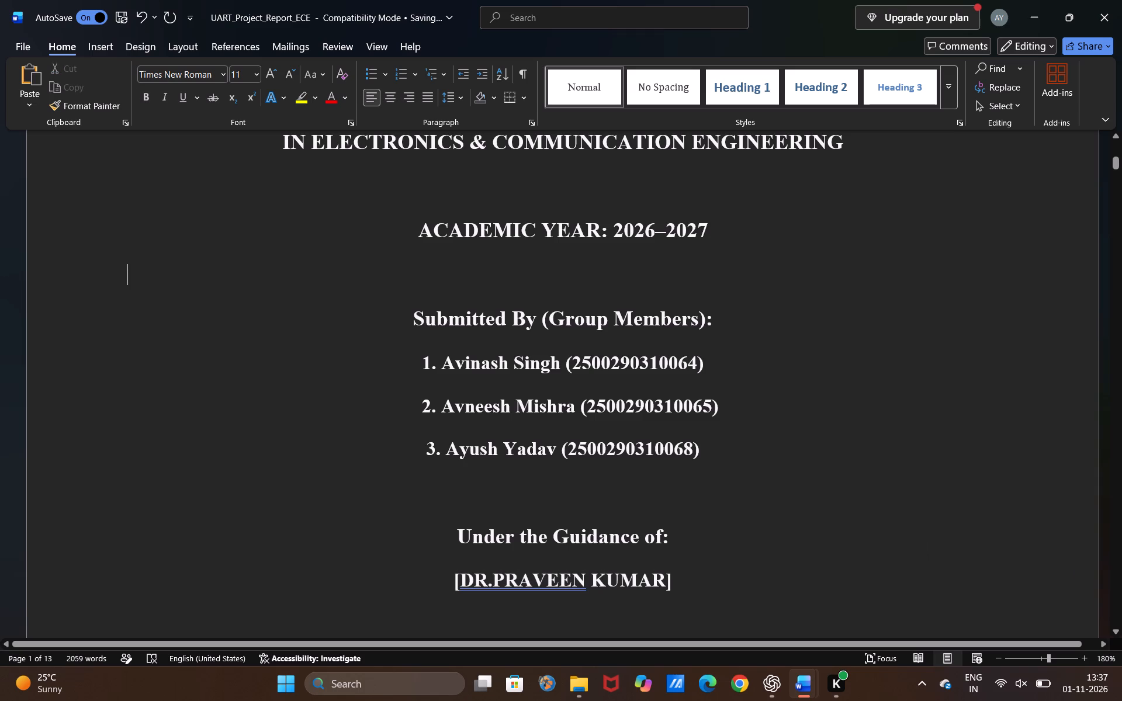
Insert a space between "DR." and the guide's first name.
{"action": "left_click", "coordinate": [495, 588]}
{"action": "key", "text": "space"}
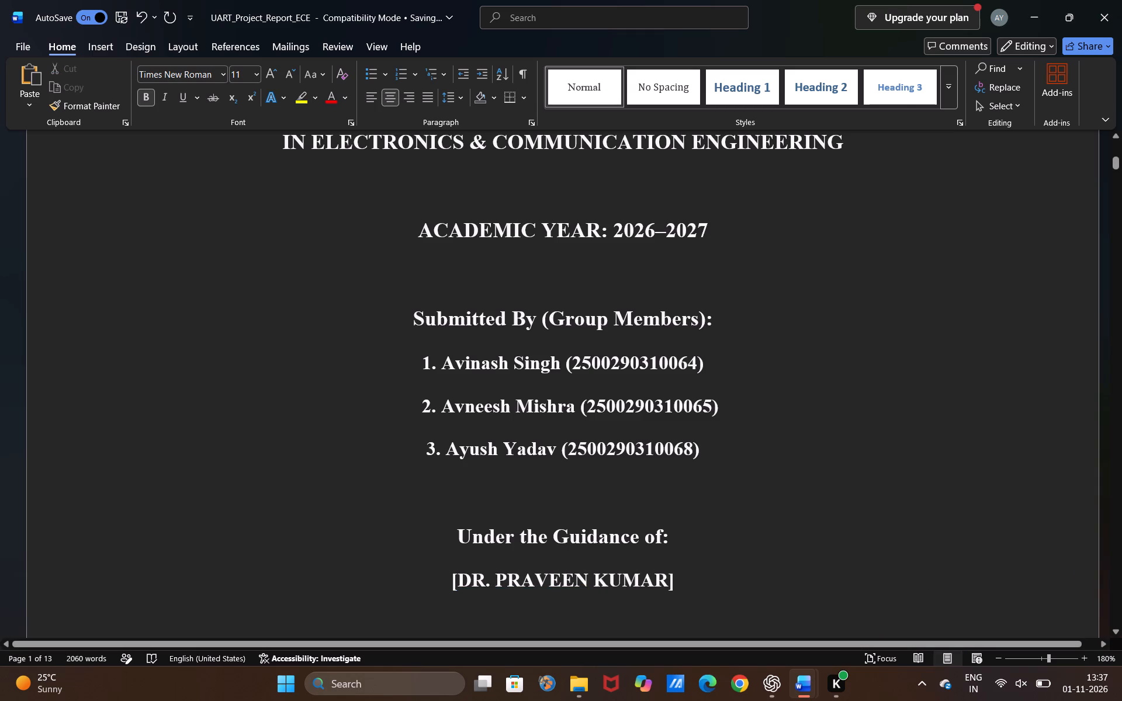
Delete the blank line between the academic year and the "Submitted By (Group Members):" heading.
{"action": "left_click", "coordinate": [453, 280]}
{"action": "key", "text": "BackSpace"}
Add a blank line in the page header after "UART TRANSMITTER AND RECEIVER USING VERILOG HDL" and return to the document body.
{"action": "scroll", "coordinate": [453, 280], "scroll_direction": "down", "scroll_amount": 1}
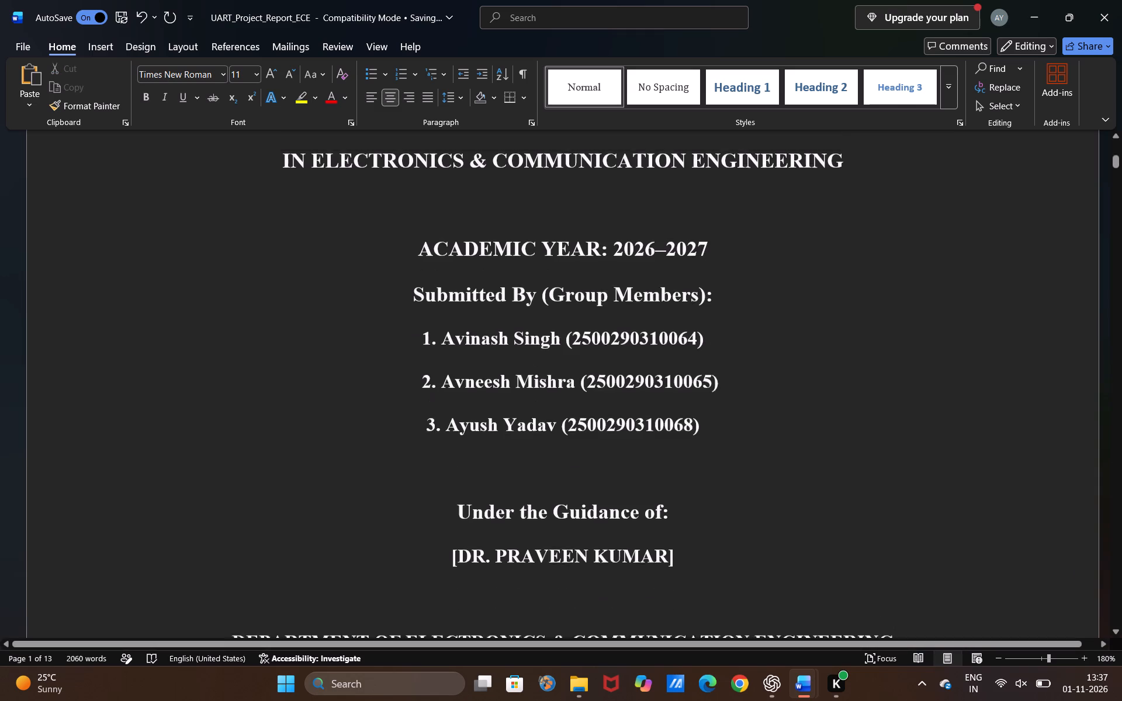
{"action": "scroll", "coordinate": [453, 280], "scroll_direction": "down", "scroll_amount": 1}
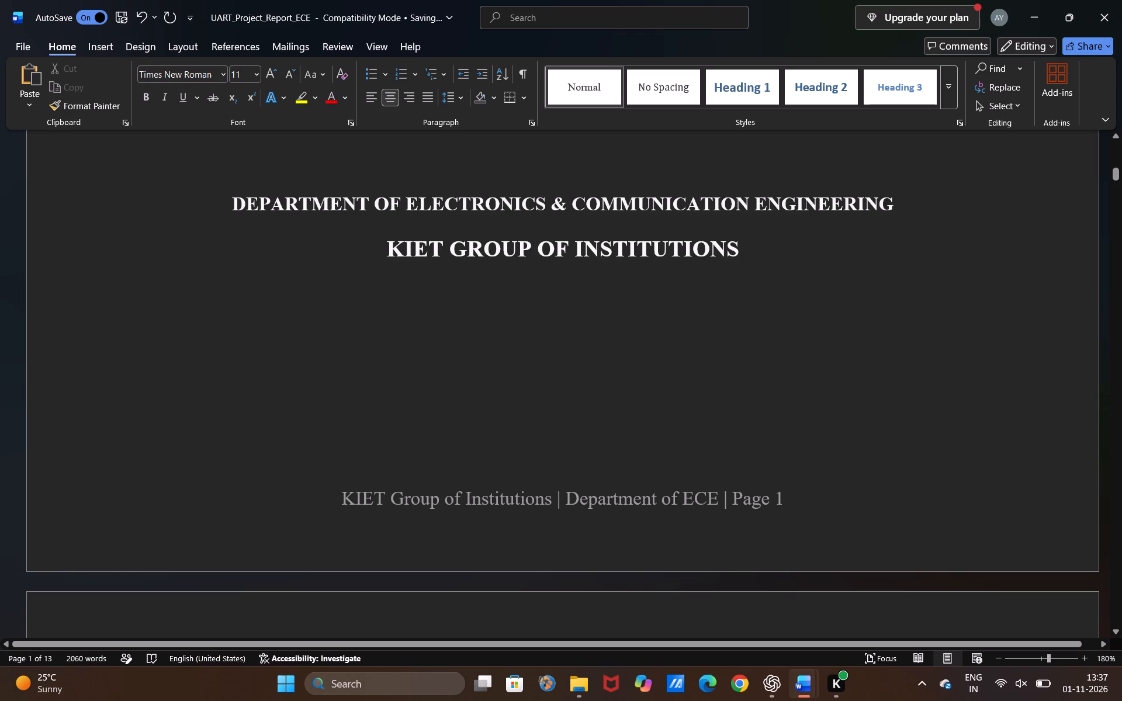
{"action": "scroll", "coordinate": [487, 404], "scroll_direction": "up", "scroll_amount": 4}
{"action": "scroll", "coordinate": [487, 404], "scroll_direction": "down", "scroll_amount": 7}
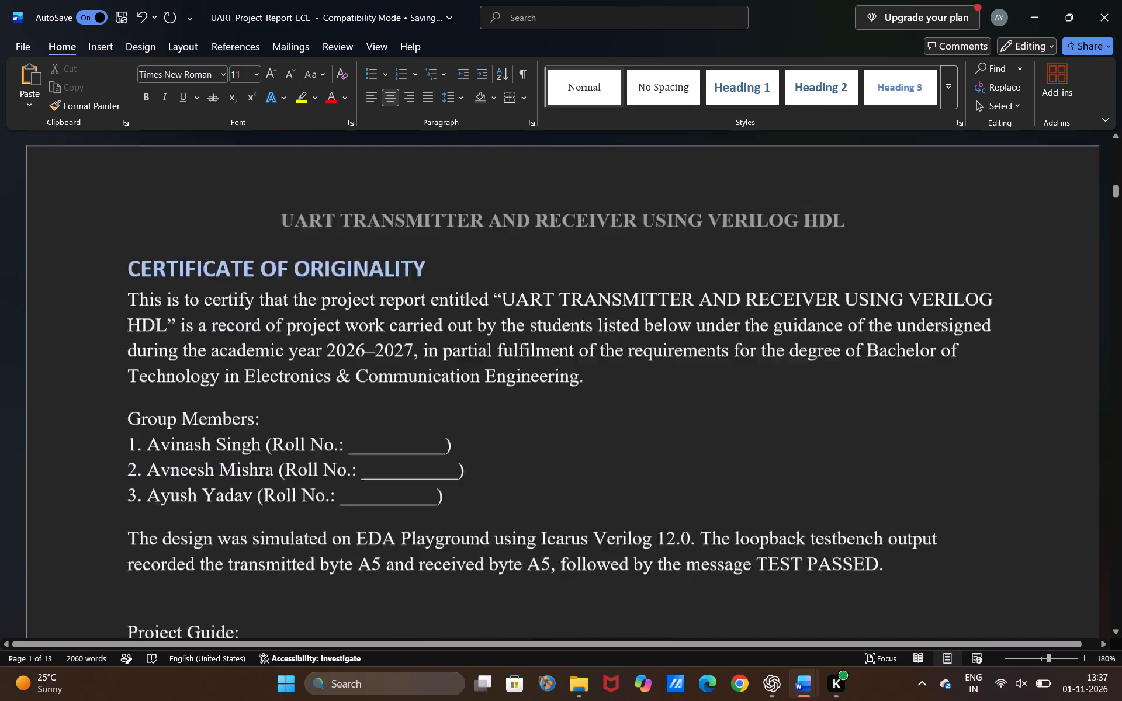
{"action": "scroll", "coordinate": [487, 404], "scroll_direction": "down", "scroll_amount": 1}
{"action": "scroll", "coordinate": [487, 404], "scroll_direction": "up", "scroll_amount": 1}
{"action": "scroll", "coordinate": [487, 404], "scroll_direction": "down", "scroll_amount": 5, "text": "ctrl"}
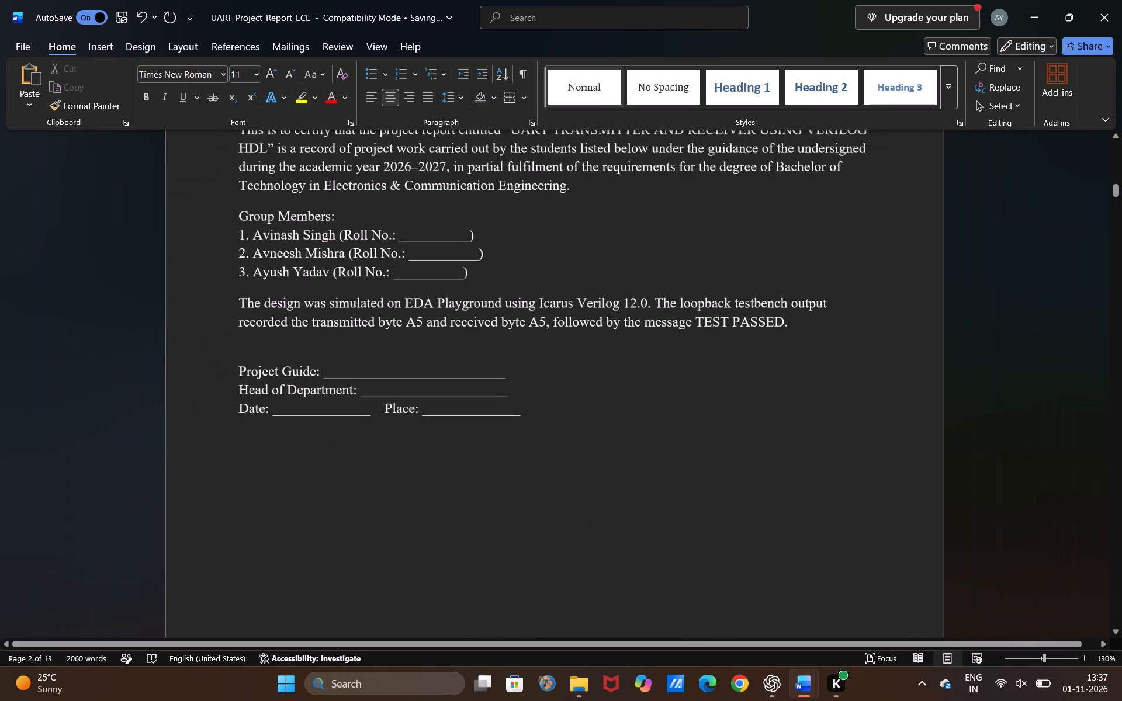
{"action": "scroll", "coordinate": [487, 404], "scroll_direction": "up", "scroll_amount": 3}
{"action": "scroll", "coordinate": [487, 404], "scroll_direction": "down", "scroll_amount": 1}
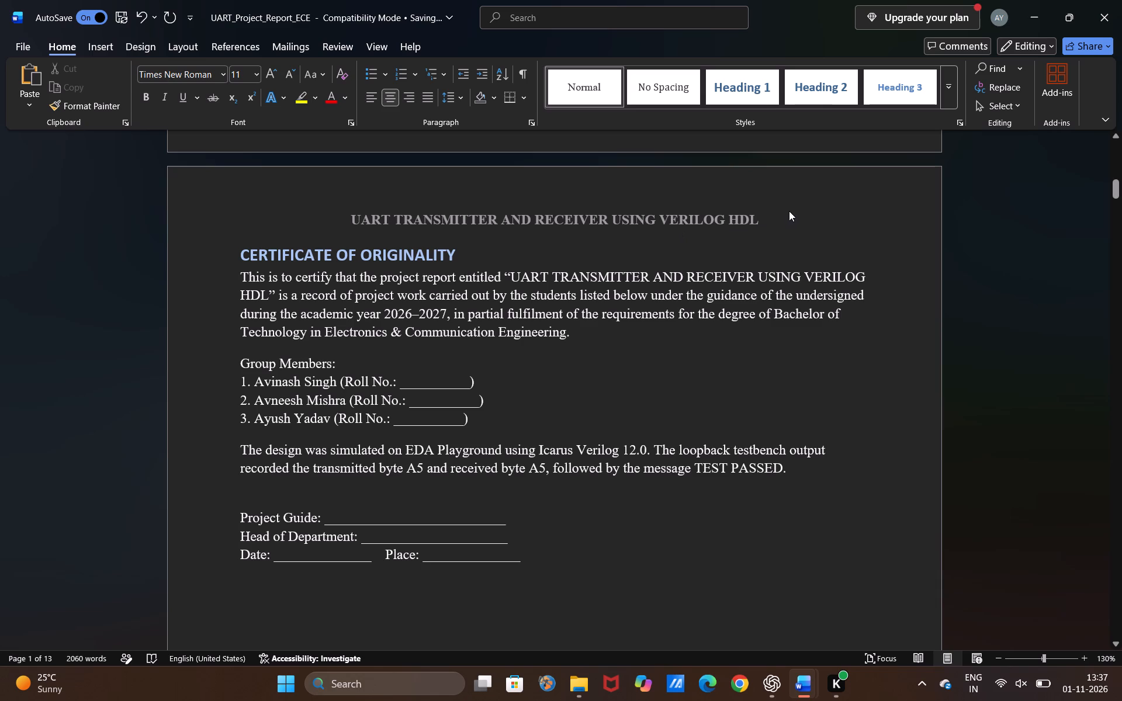
{"action": "left_click", "coordinate": [773, 215]}
{"action": "double_click", "coordinate": [773, 215]}
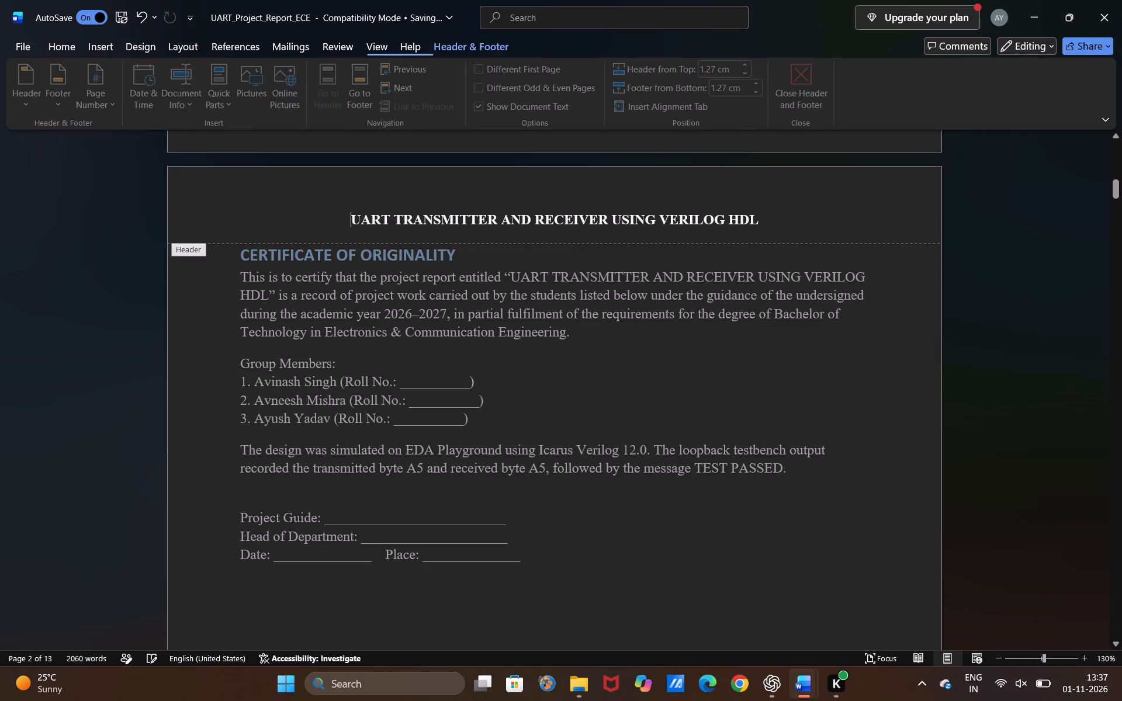
{"action": "key", "text": "Right"}
{"action": "key", "text": "Right"}
{"action": "key", "text": "Right"}
{"action": "key", "text": "Right"}
{"action": "key", "text": "Right"}
{"action": "key", "text": "Right"}
{"action": "key", "text": "Right"}
{"action": "key", "text": "Right"}
{"action": "key", "text": "Right"}
{"action": "key", "text": "Right"}
{"action": "key", "text": "Right"}
{"action": "key", "text": "Right"}
{"action": "key", "text": "Right"}
{"action": "key", "text": "Right"}
{"action": "key", "text": "Right"}
{"action": "key", "text": "Right"}
{"action": "key", "text": "Right"}
{"action": "key", "text": "Right"}
{"action": "key", "text": "Right"}
{"action": "key", "text": "Right"}
{"action": "key", "text": "Right"}
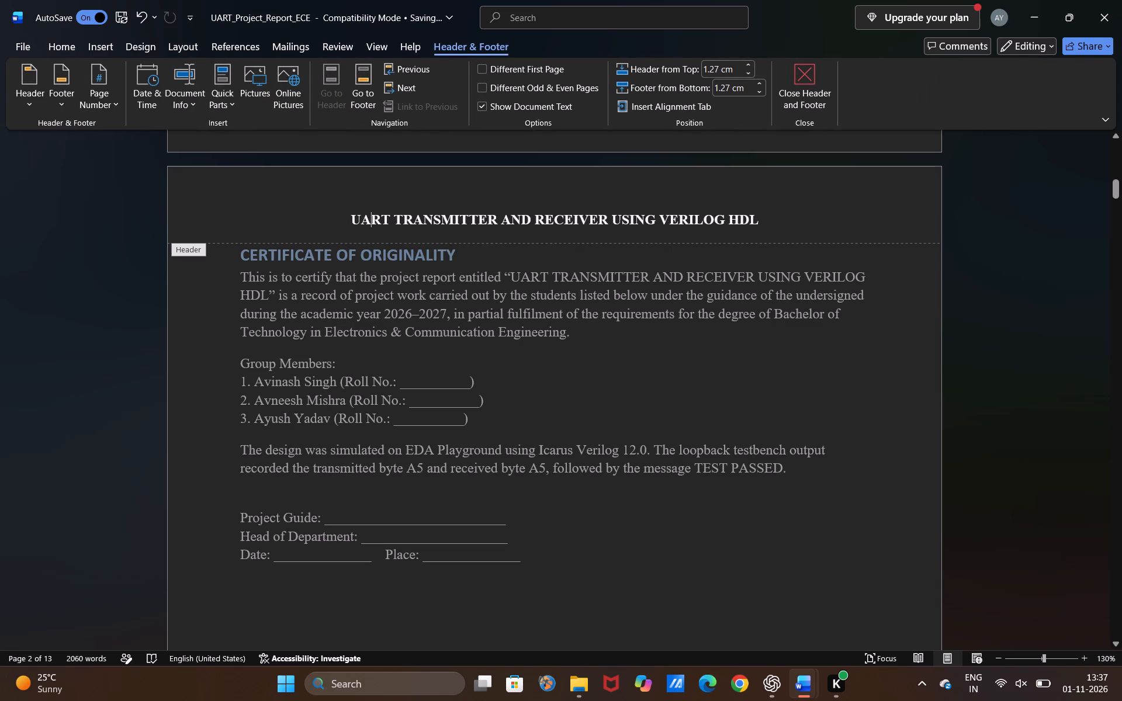
{"action": "key", "text": "Right"}
{"action": "key", "text": "Right"}
{"action": "key", "text": "Right"}
{"action": "key", "text": "Right"}
{"action": "key", "text": "Return"}
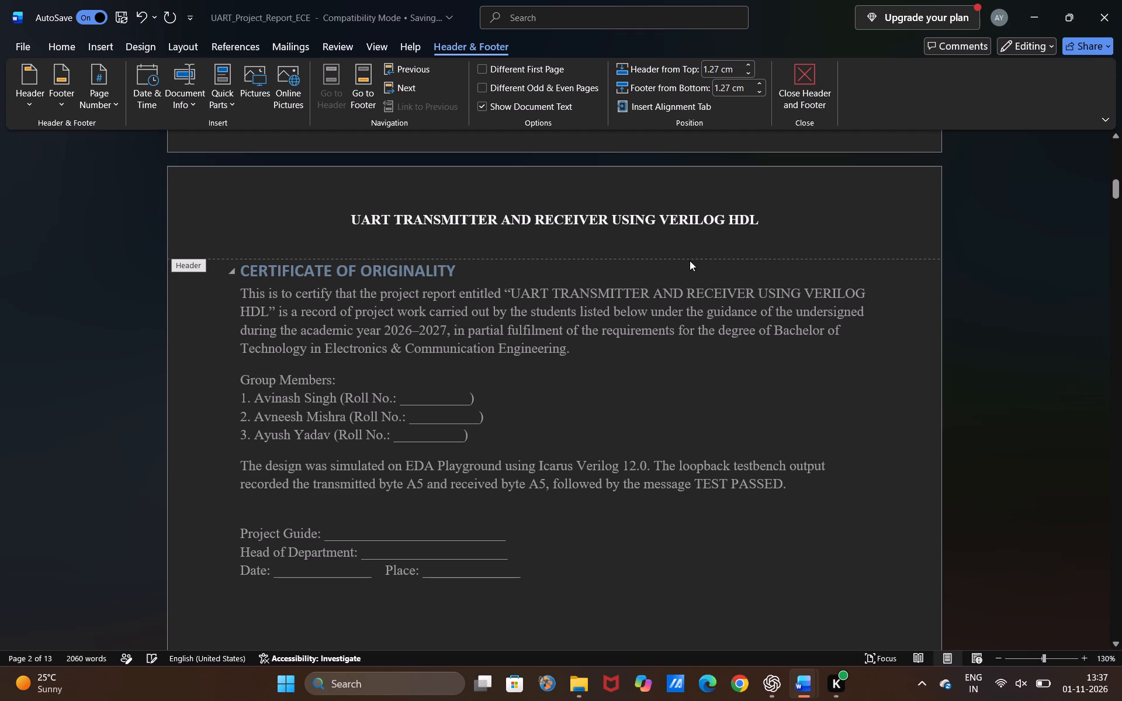
{"action": "left_click", "coordinate": [543, 282]}
{"action": "left_click", "coordinate": [476, 272]}
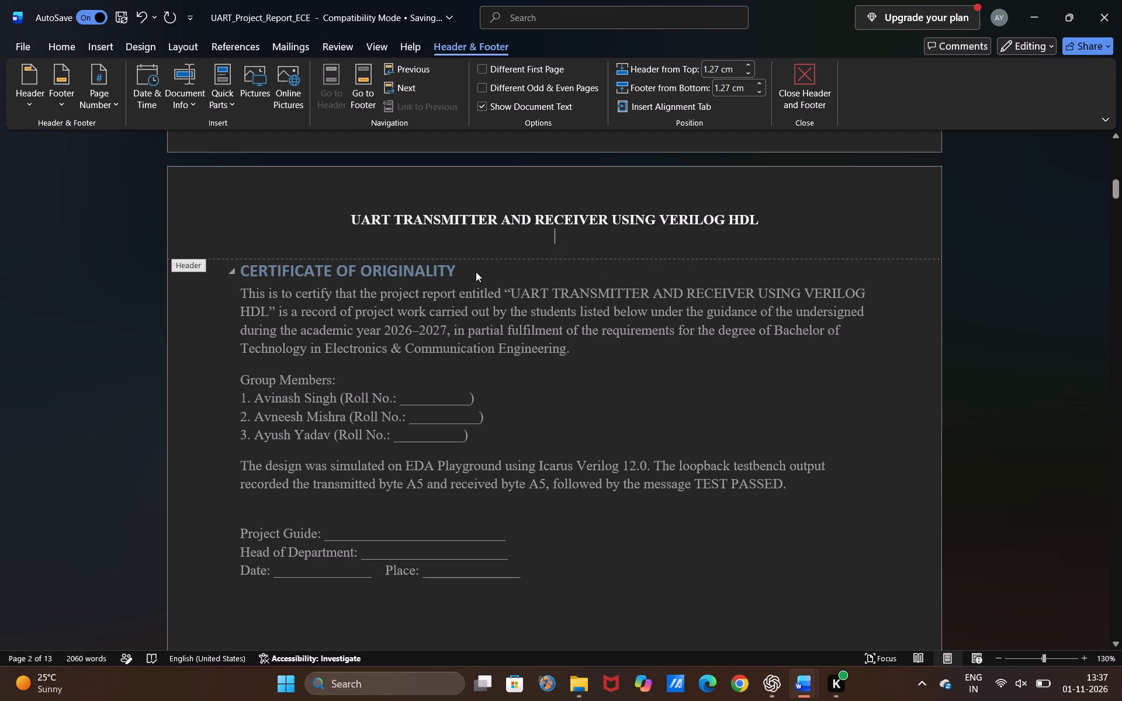
{"action": "left_click", "coordinate": [608, 411]}
{"action": "left_click", "coordinate": [815, 78]}
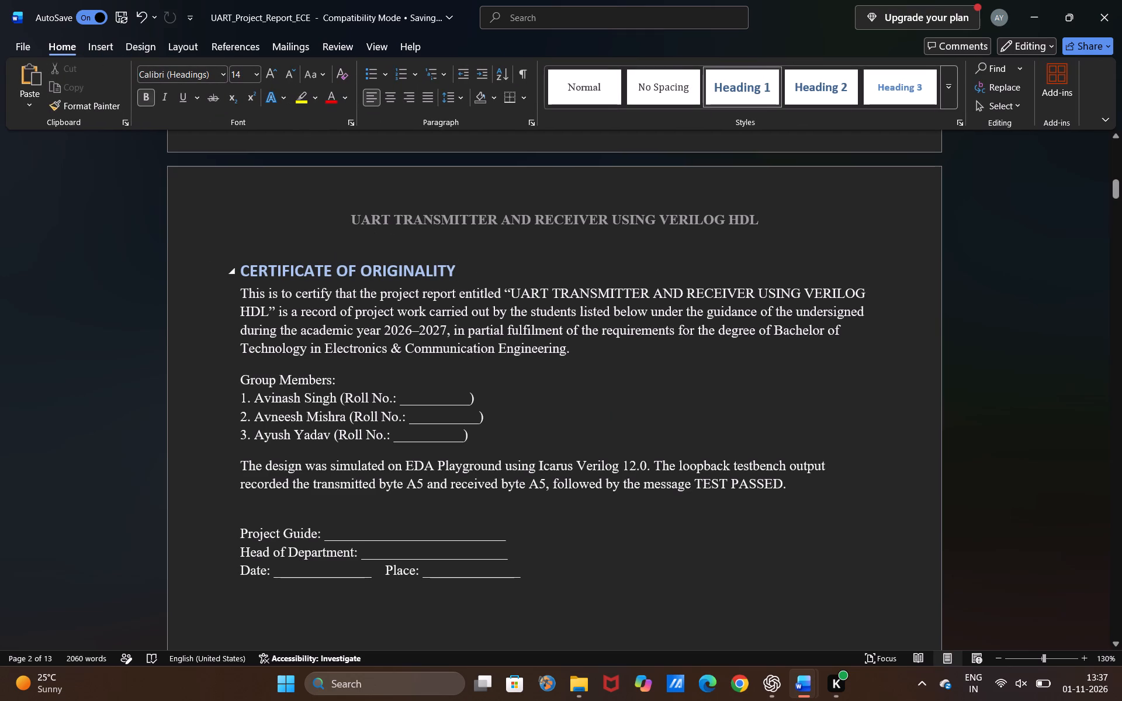
Center the "CERTIFICATE OF ORIGINALITY" heading on page 2.
{"action": "left_click_drag", "start_coordinate": [238, 266], "coordinate": [457, 257]}
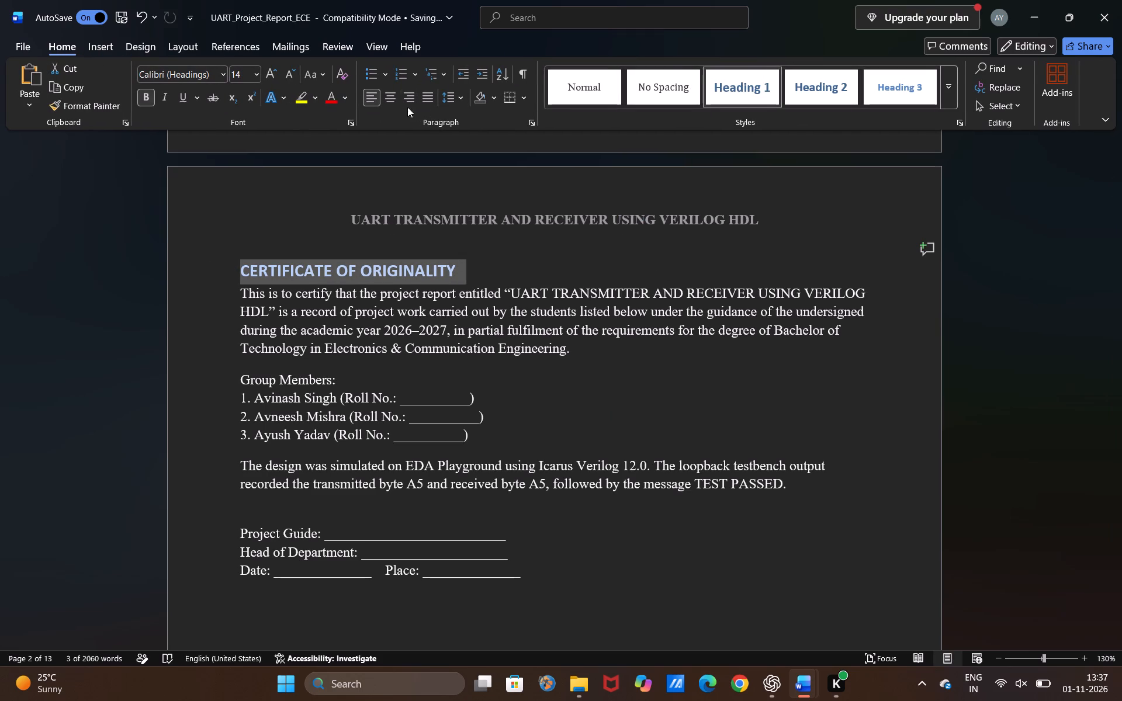
{"action": "left_click", "coordinate": [393, 100]}
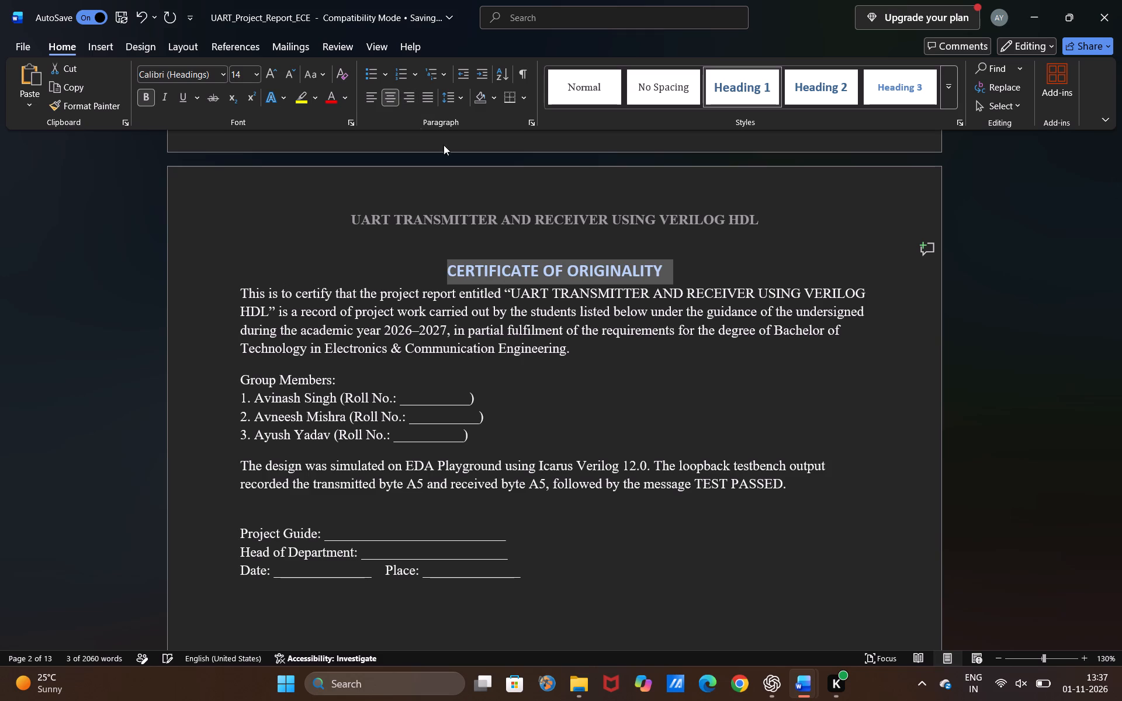
Insert a blank line between the "CERTIFICATE OF ORIGINALITY" heading and the certificate text.
{"action": "left_click", "coordinate": [678, 274]}
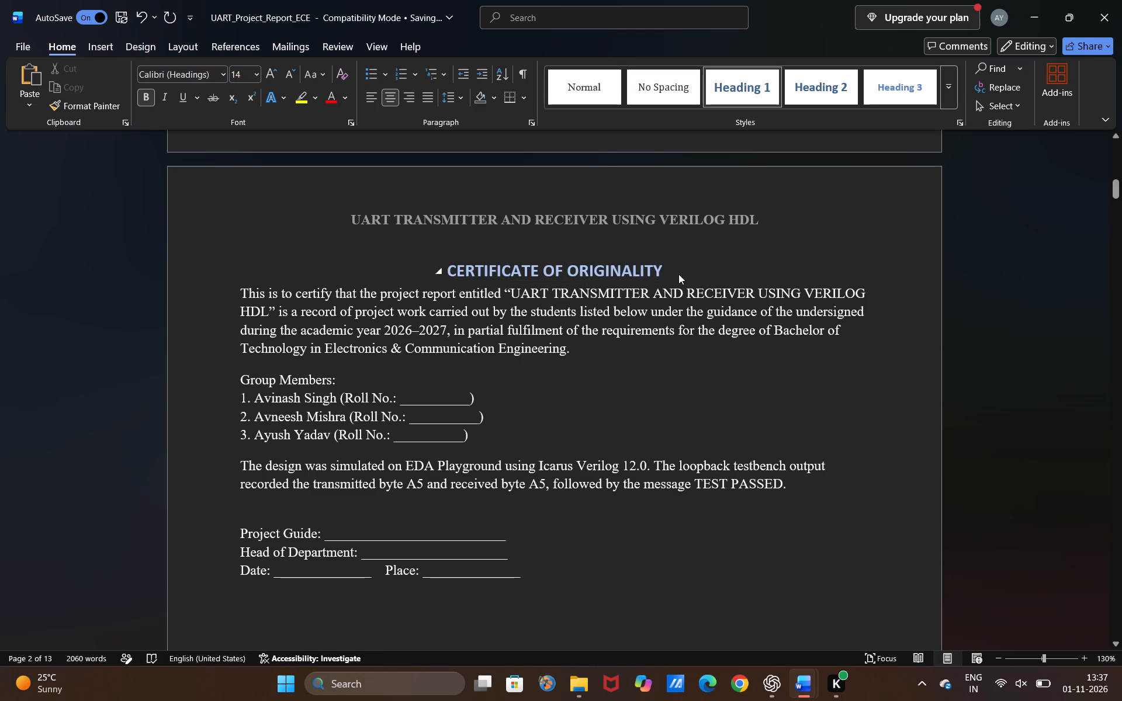
{"action": "key", "text": "Return"}
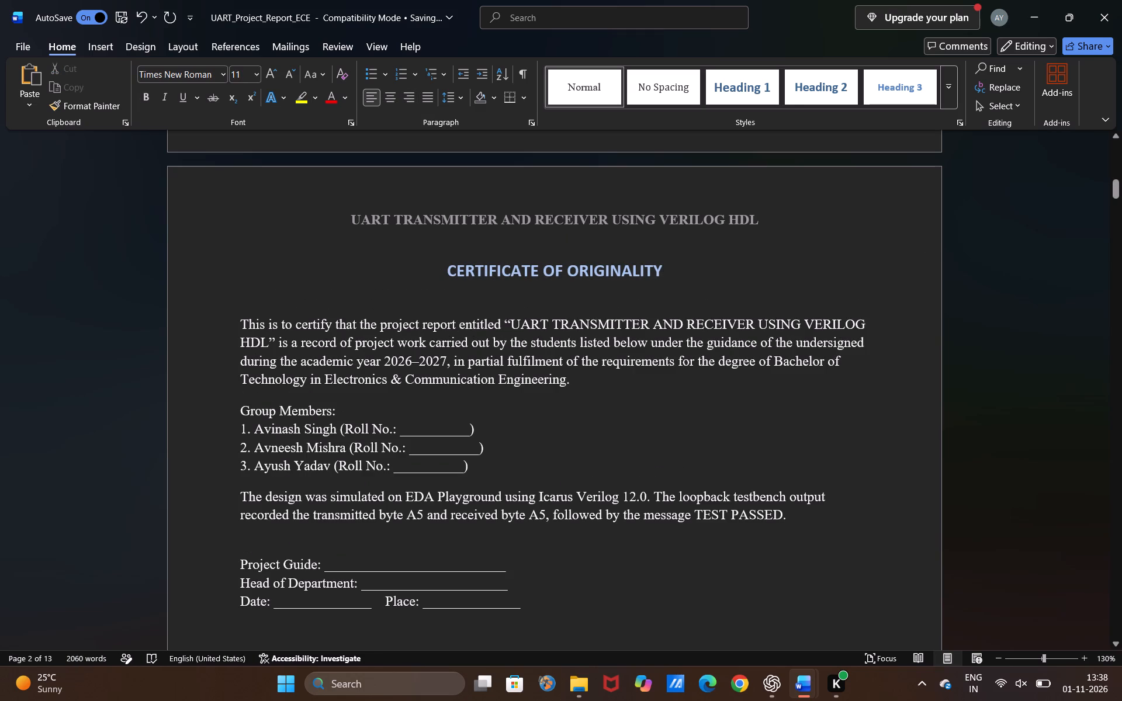
Set the font size of all certificate text, from "This is to certify" through the Date and Place line, to 12.
{"action": "left_click_drag", "start_coordinate": [237, 322], "coordinate": [454, 602]}
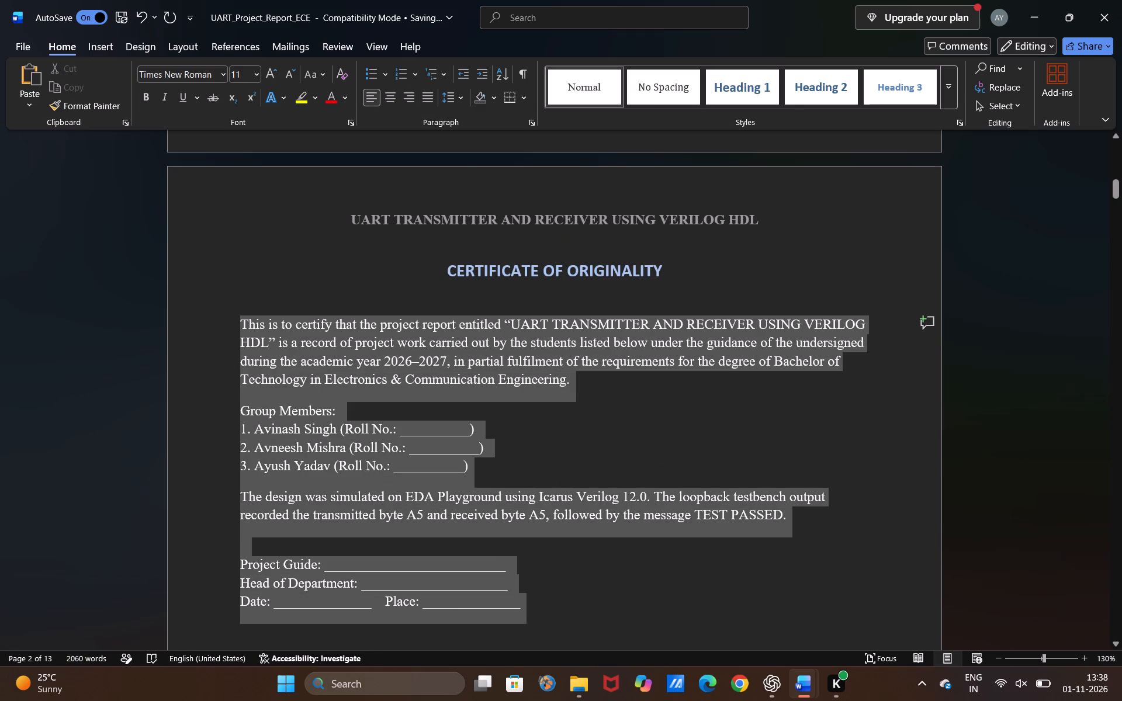
{"action": "left_click_drag", "start_coordinate": [454, 602], "coordinate": [455, 603]}
{"action": "left_click", "coordinate": [569, 562]}
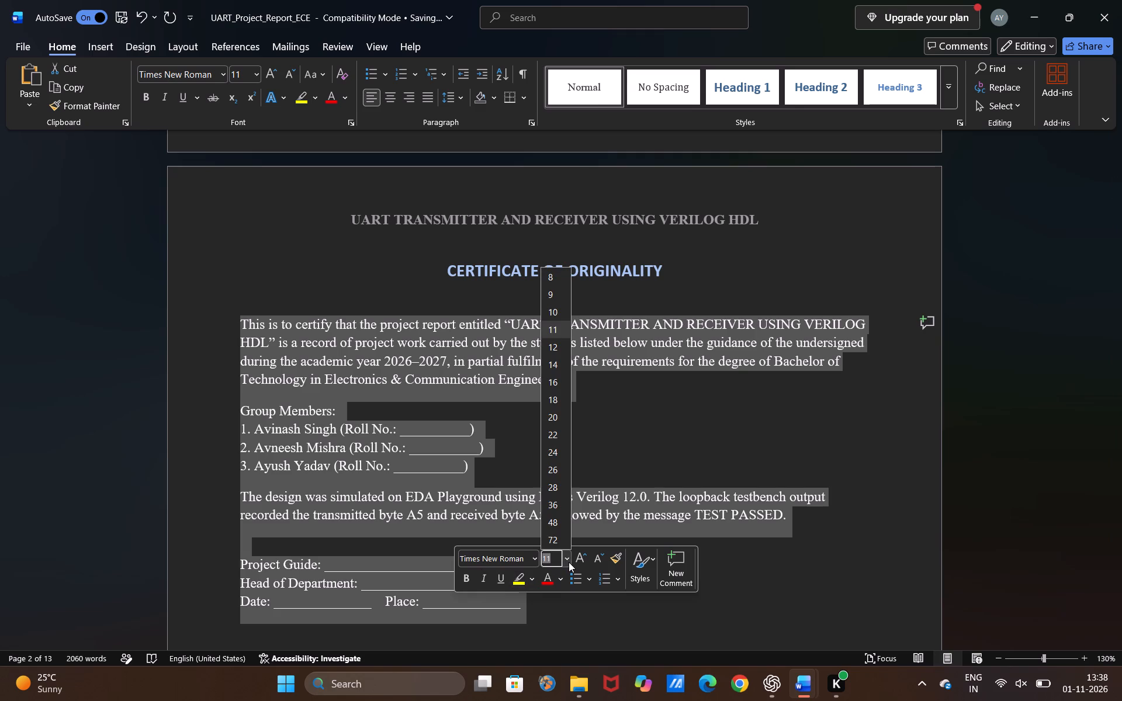
{"action": "left_click", "coordinate": [549, 350]}
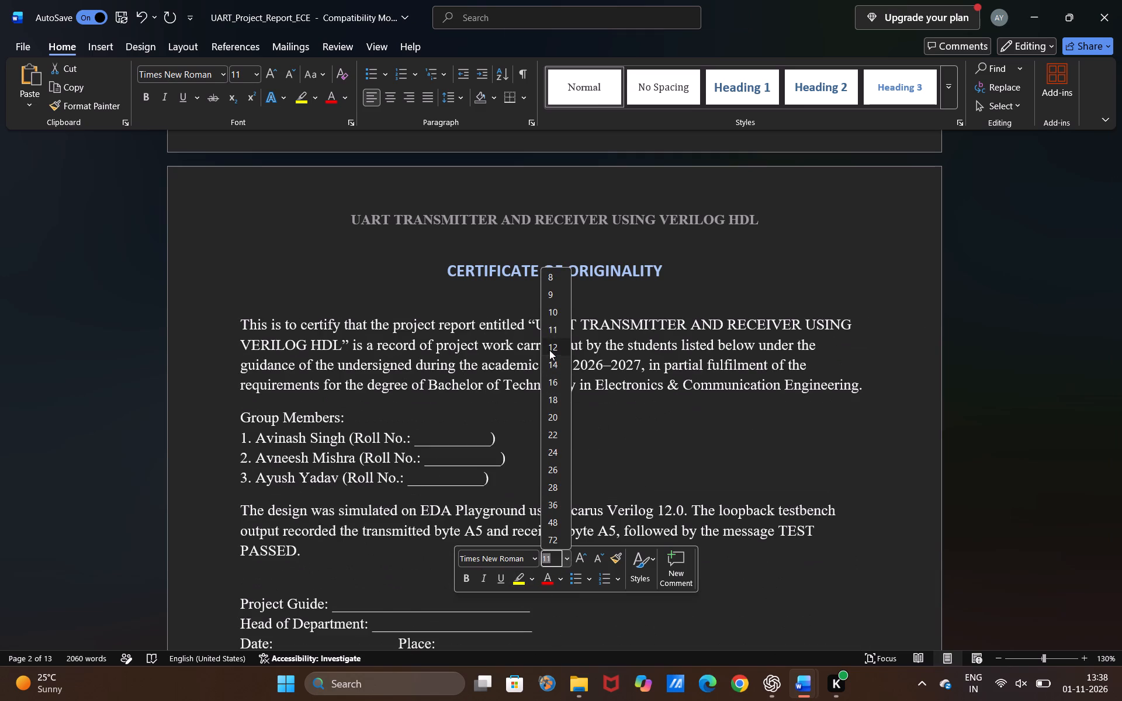
Apply 1.15 line spacing to the selected certificate text and clear the selection.
{"action": "left_click", "coordinate": [463, 98]}
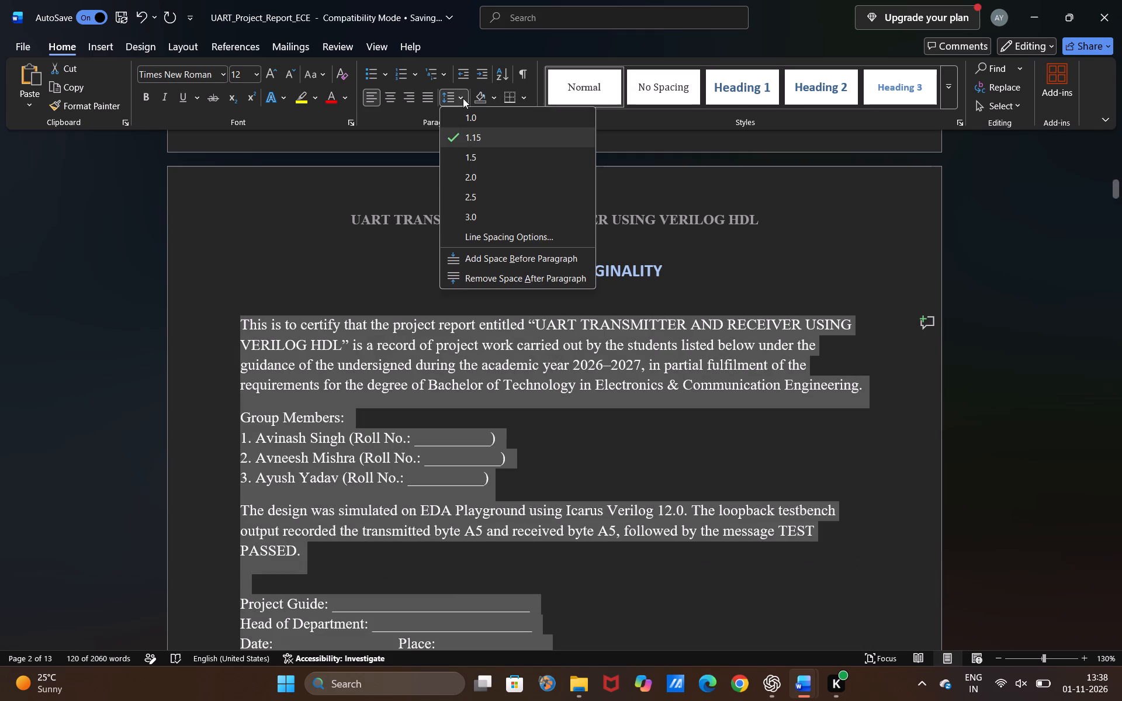
{"action": "left_click", "coordinate": [466, 144]}
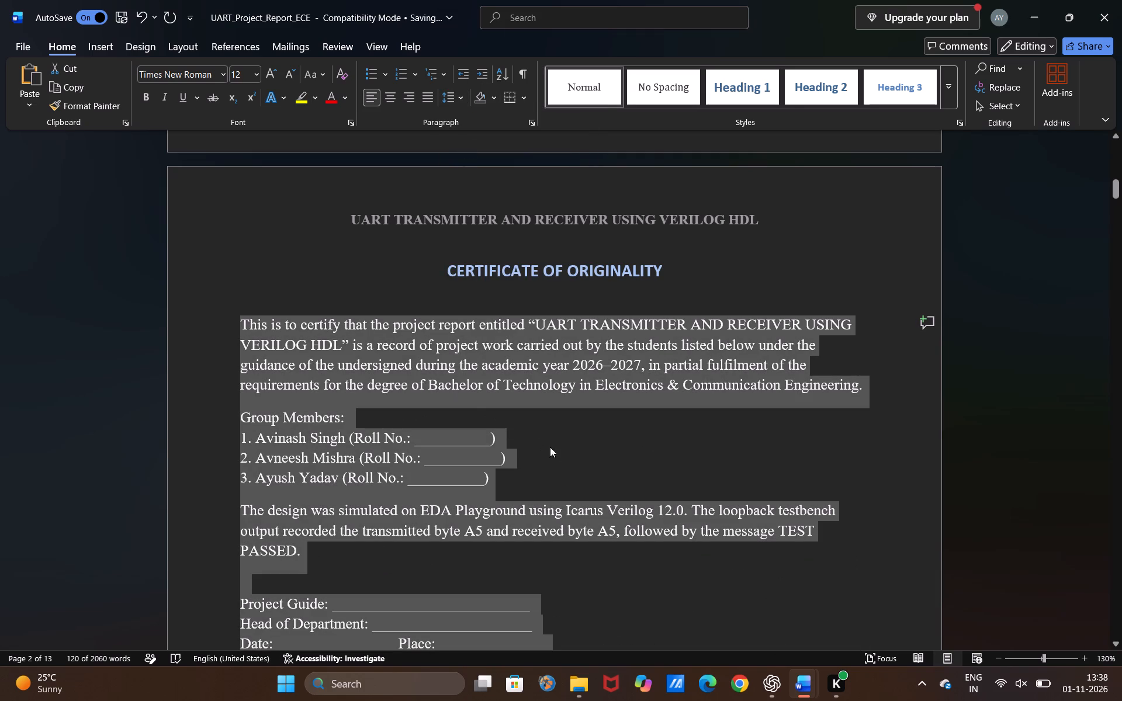
{"action": "double_click", "coordinate": [586, 460]}
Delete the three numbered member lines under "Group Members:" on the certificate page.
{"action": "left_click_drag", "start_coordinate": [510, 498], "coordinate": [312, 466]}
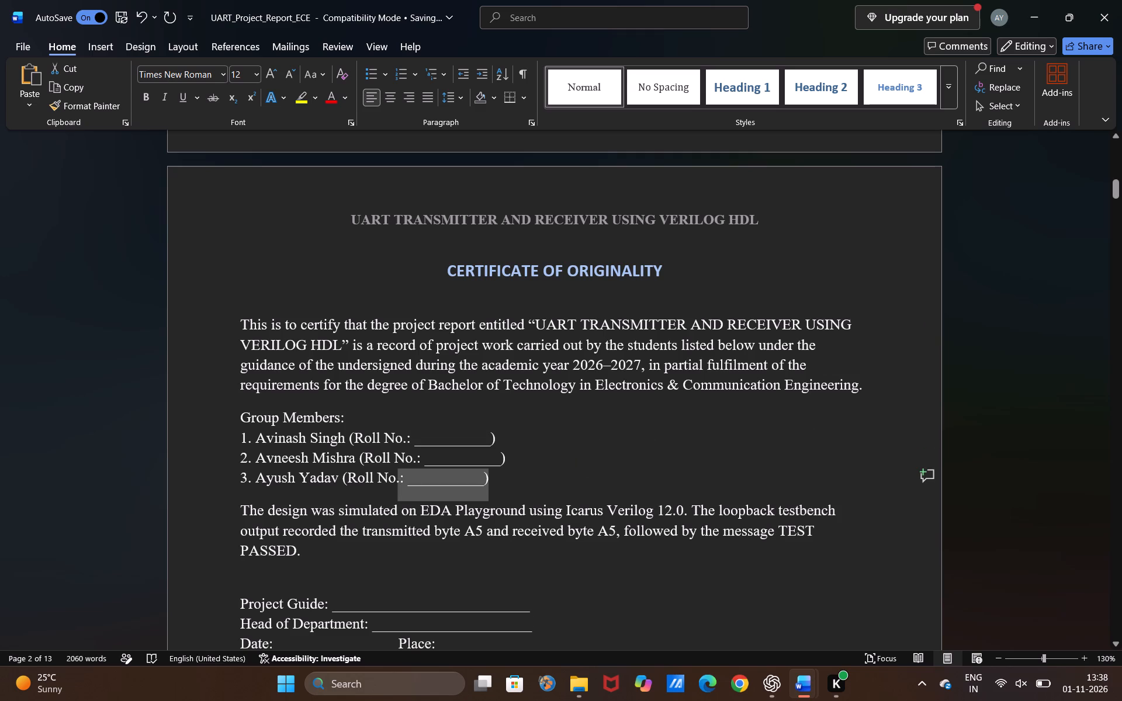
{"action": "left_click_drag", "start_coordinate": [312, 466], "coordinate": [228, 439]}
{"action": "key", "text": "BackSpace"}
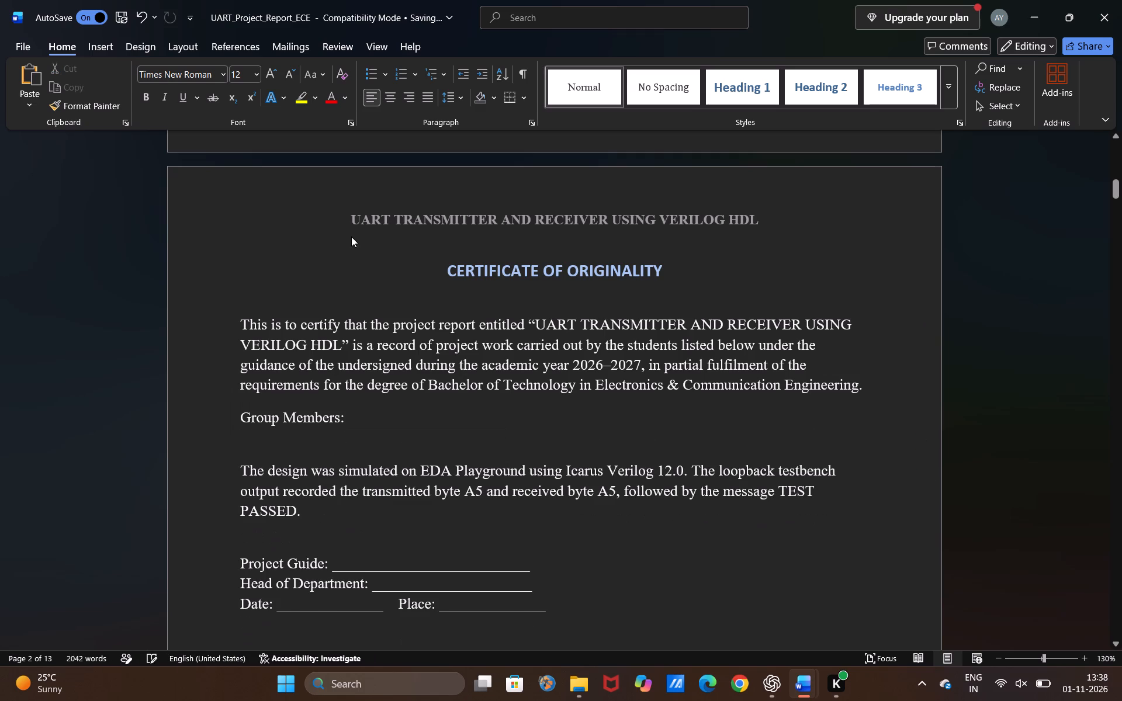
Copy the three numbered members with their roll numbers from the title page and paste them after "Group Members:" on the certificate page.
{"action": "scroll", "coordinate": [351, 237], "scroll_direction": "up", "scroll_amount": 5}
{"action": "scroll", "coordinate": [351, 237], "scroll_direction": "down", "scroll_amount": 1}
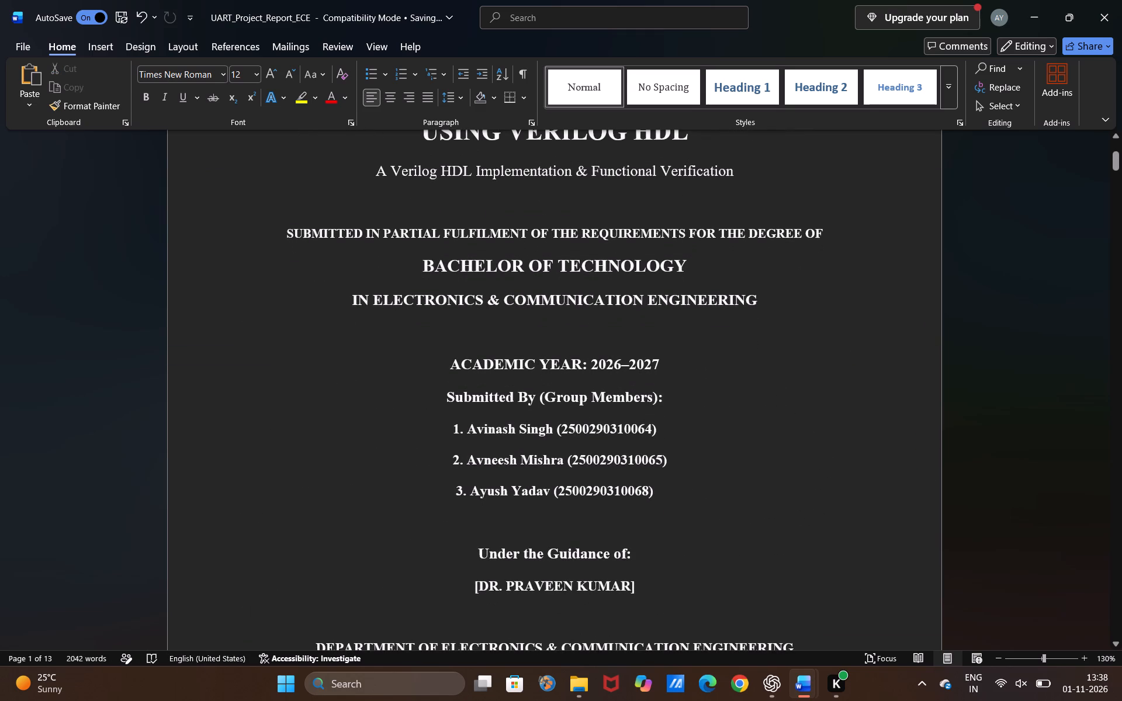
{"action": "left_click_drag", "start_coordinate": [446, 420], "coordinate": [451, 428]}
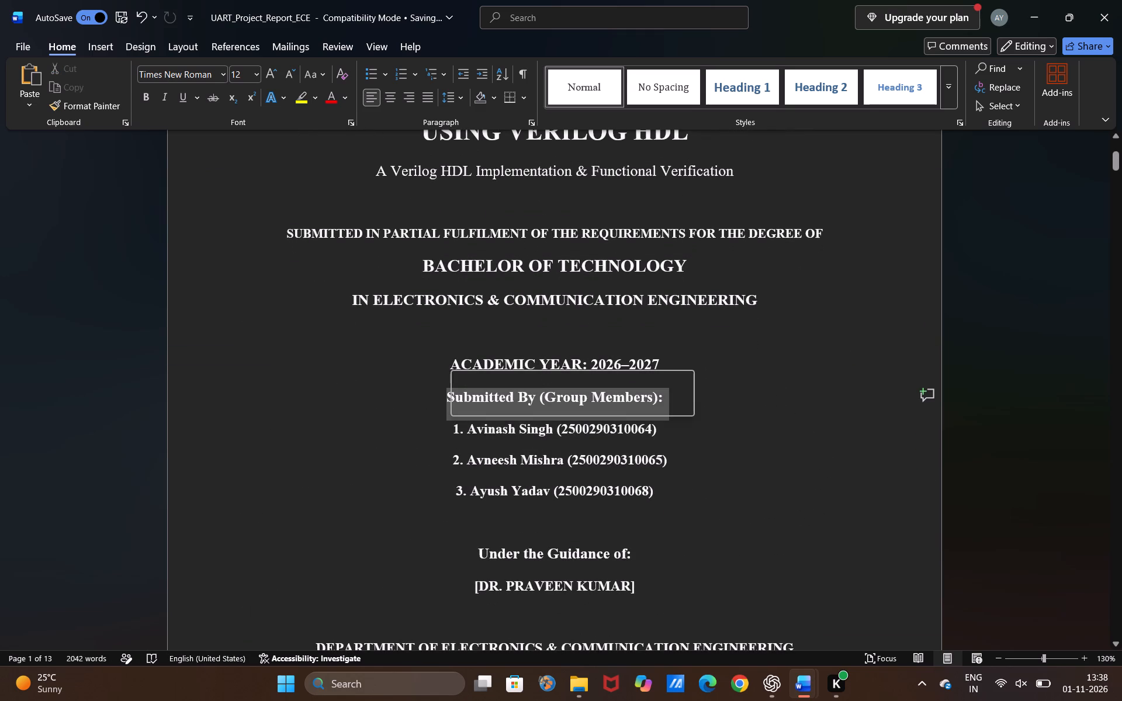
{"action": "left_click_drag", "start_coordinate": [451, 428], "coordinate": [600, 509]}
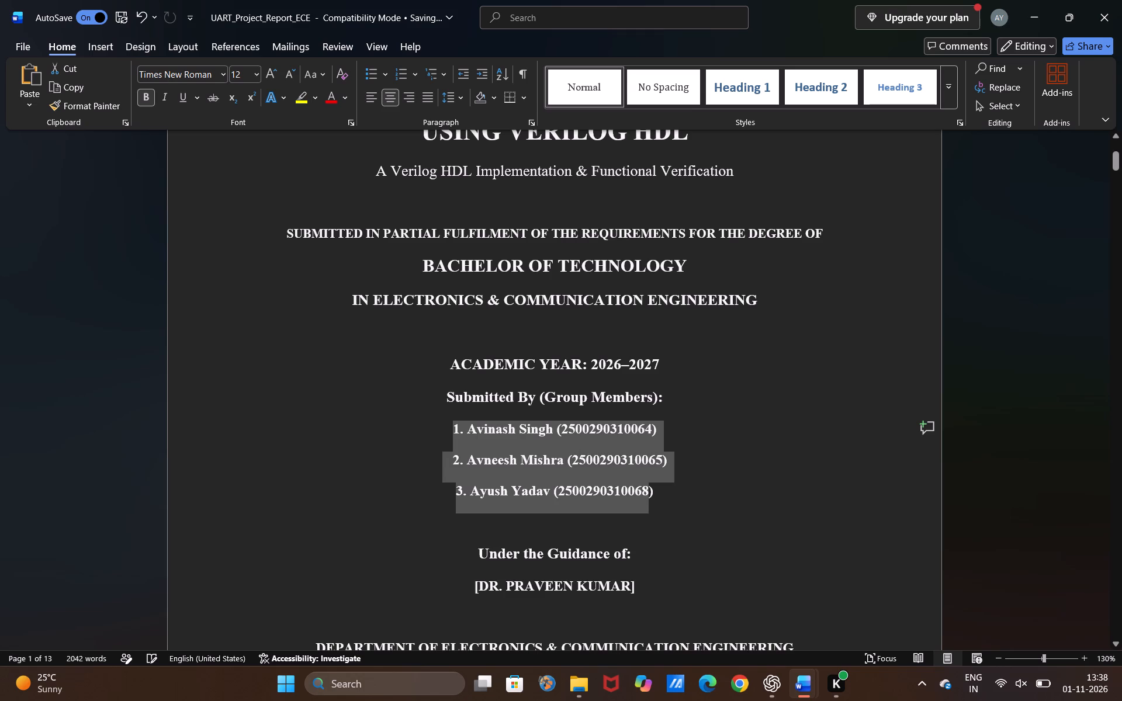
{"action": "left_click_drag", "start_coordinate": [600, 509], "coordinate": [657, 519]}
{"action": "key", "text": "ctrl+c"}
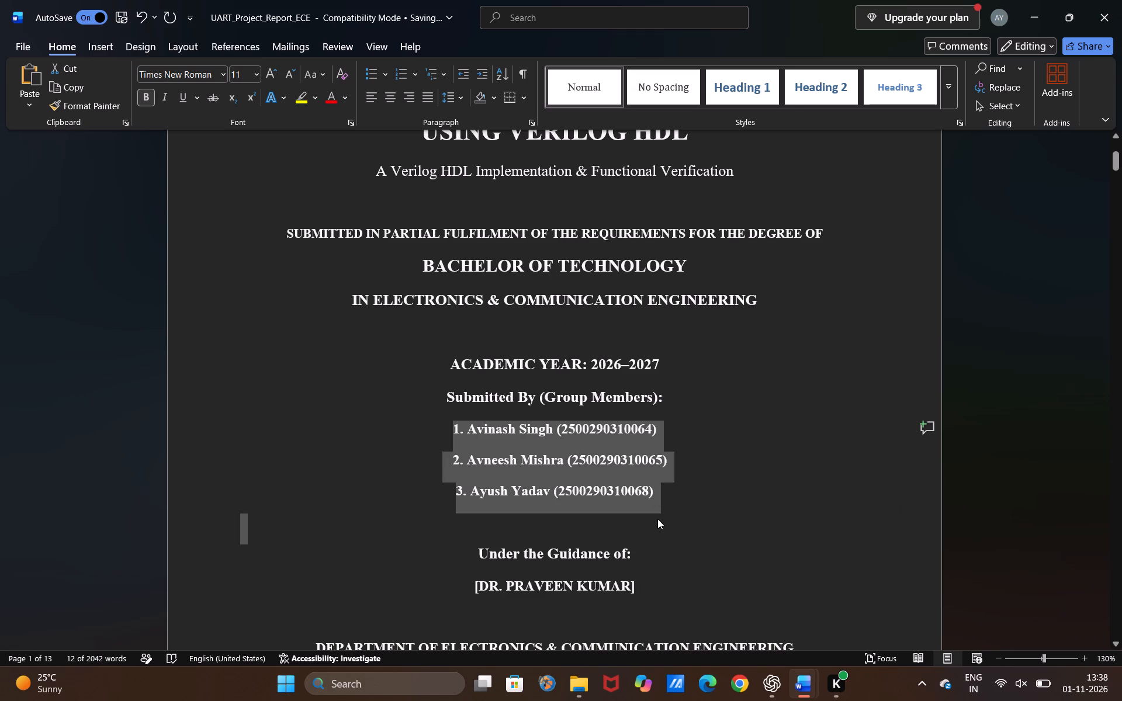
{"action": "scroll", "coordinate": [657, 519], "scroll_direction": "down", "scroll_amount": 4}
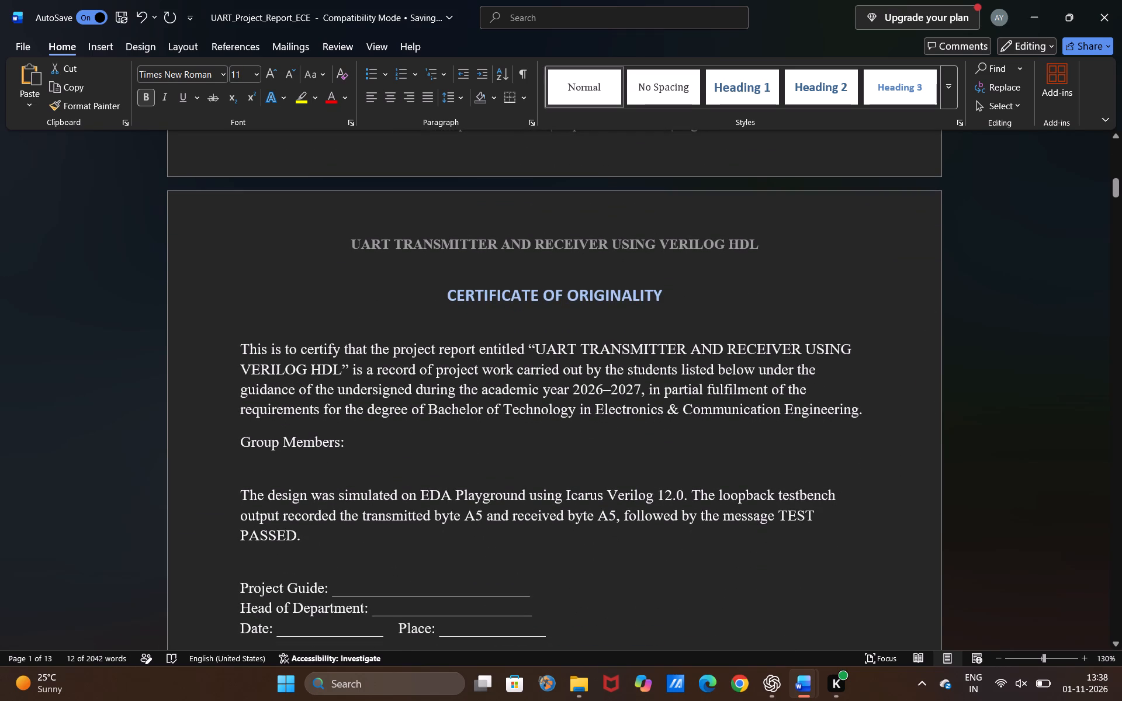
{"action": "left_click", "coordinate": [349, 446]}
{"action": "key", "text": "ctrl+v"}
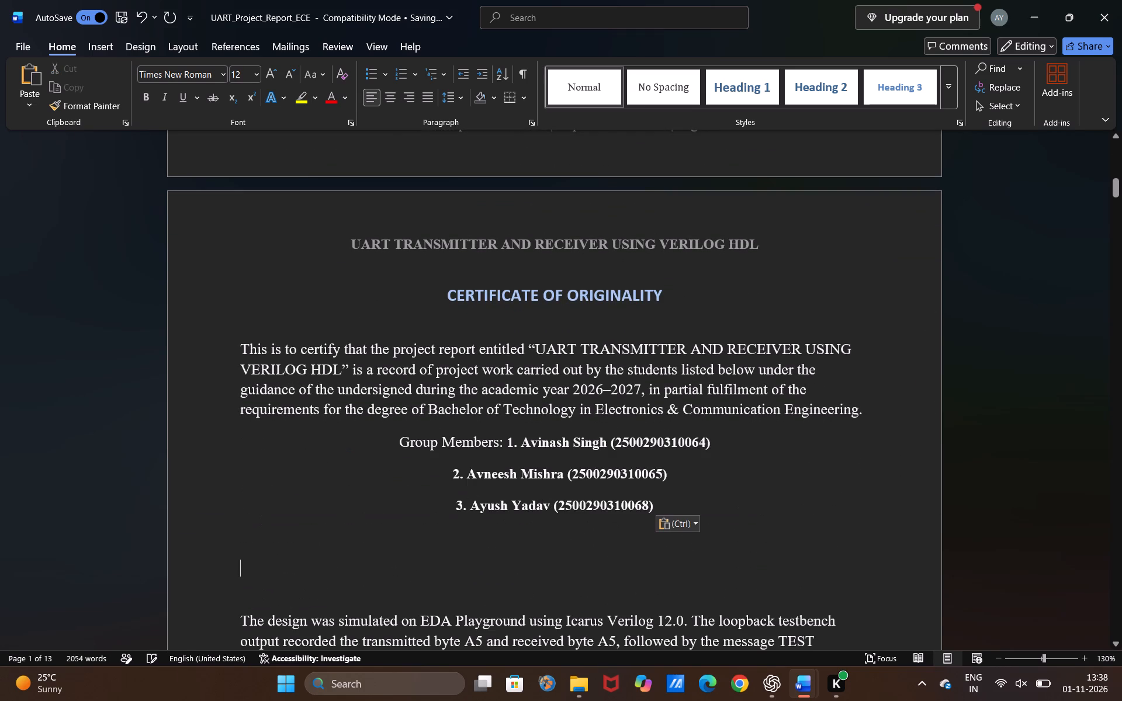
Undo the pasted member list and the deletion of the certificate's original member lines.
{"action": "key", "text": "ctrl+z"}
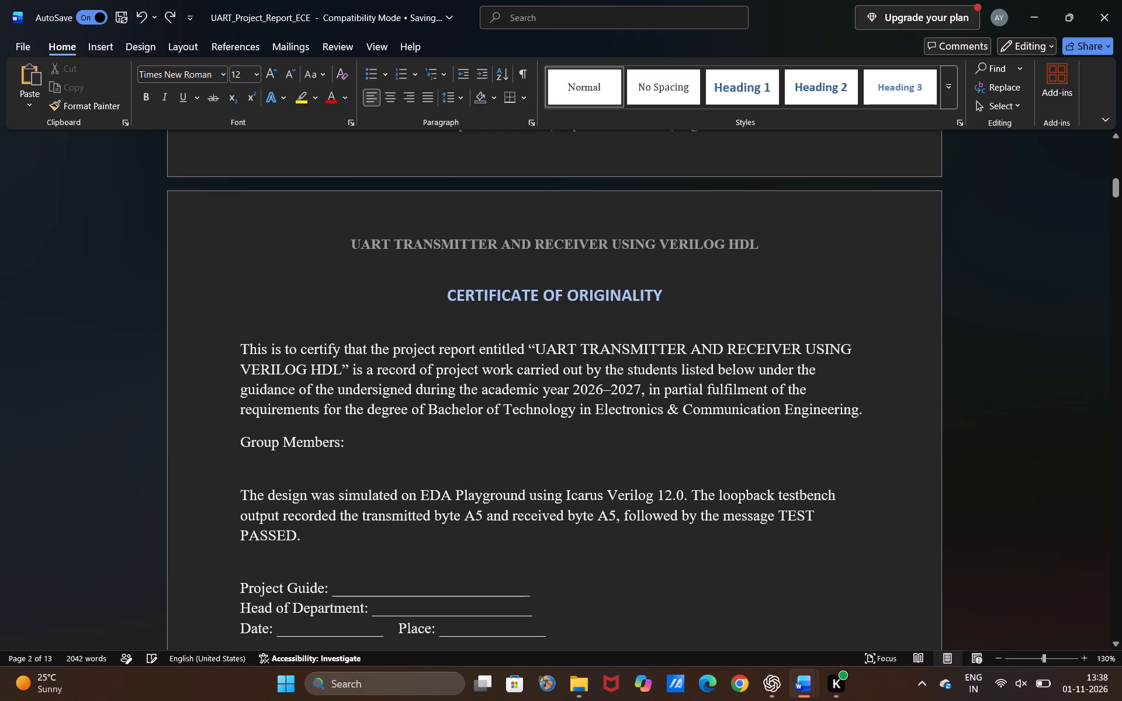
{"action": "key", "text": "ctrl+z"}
Replace the blank "Roll No.:" placeholder inside the first group member's brackets on the certificate page with the member's roll number.
{"action": "left_click", "coordinate": [439, 469]}
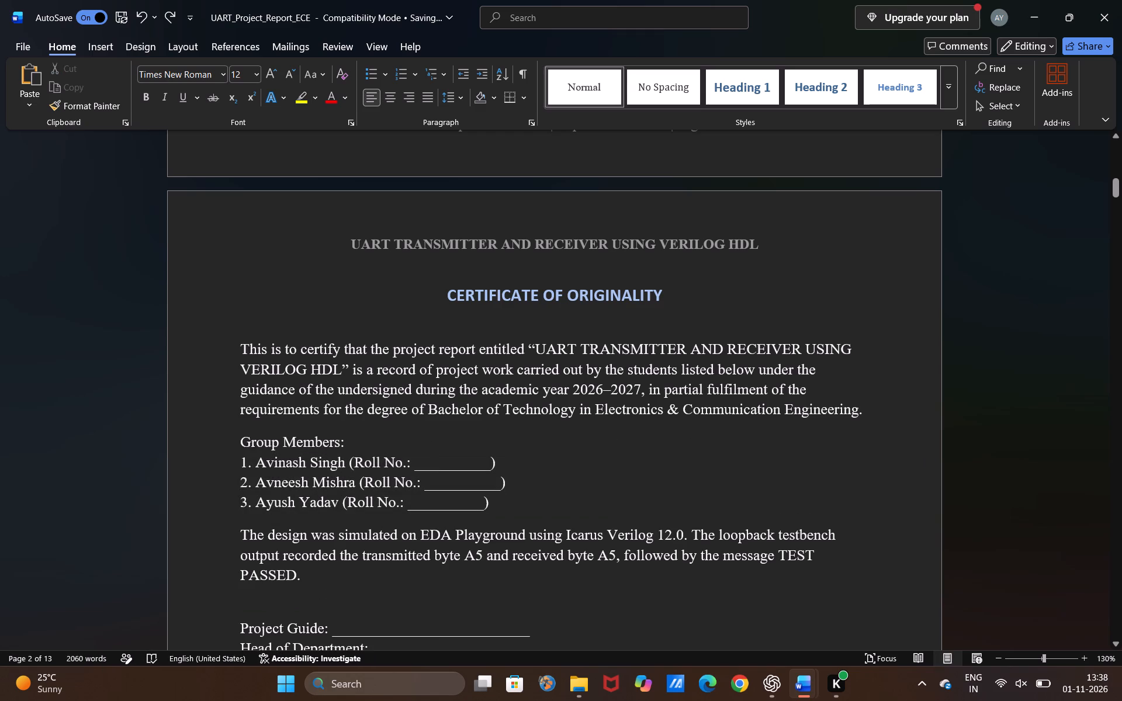
{"action": "left_click_drag", "start_coordinate": [489, 465], "coordinate": [370, 467]}
{"action": "key", "text": "BackSpace"}
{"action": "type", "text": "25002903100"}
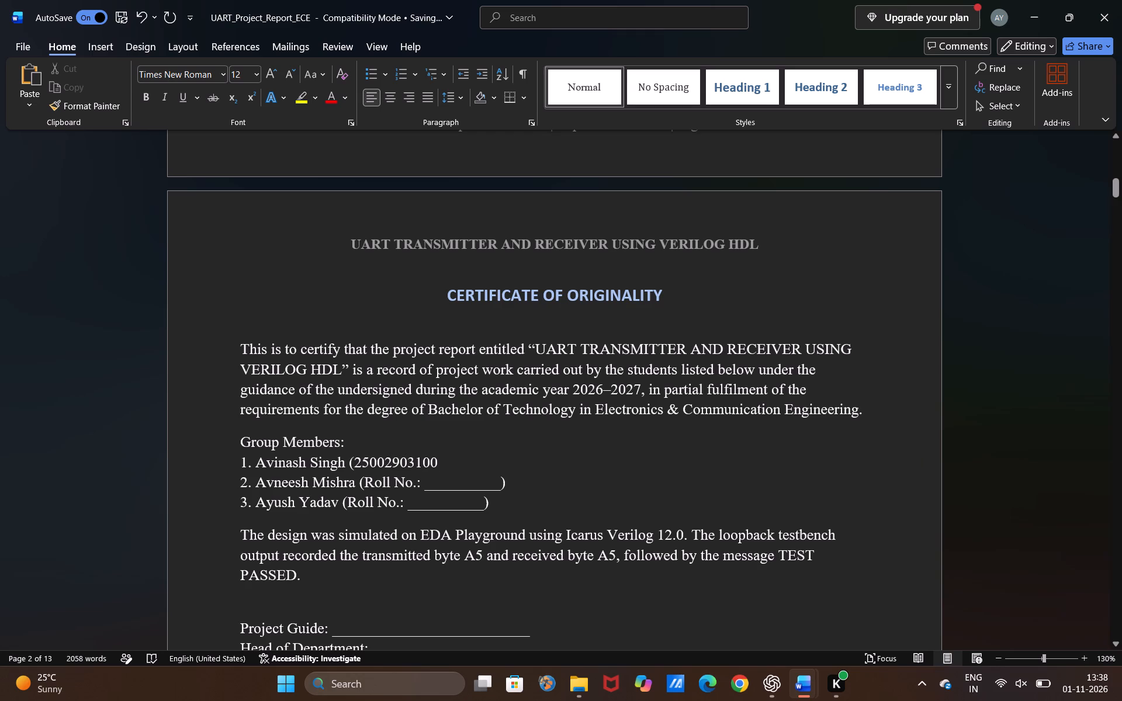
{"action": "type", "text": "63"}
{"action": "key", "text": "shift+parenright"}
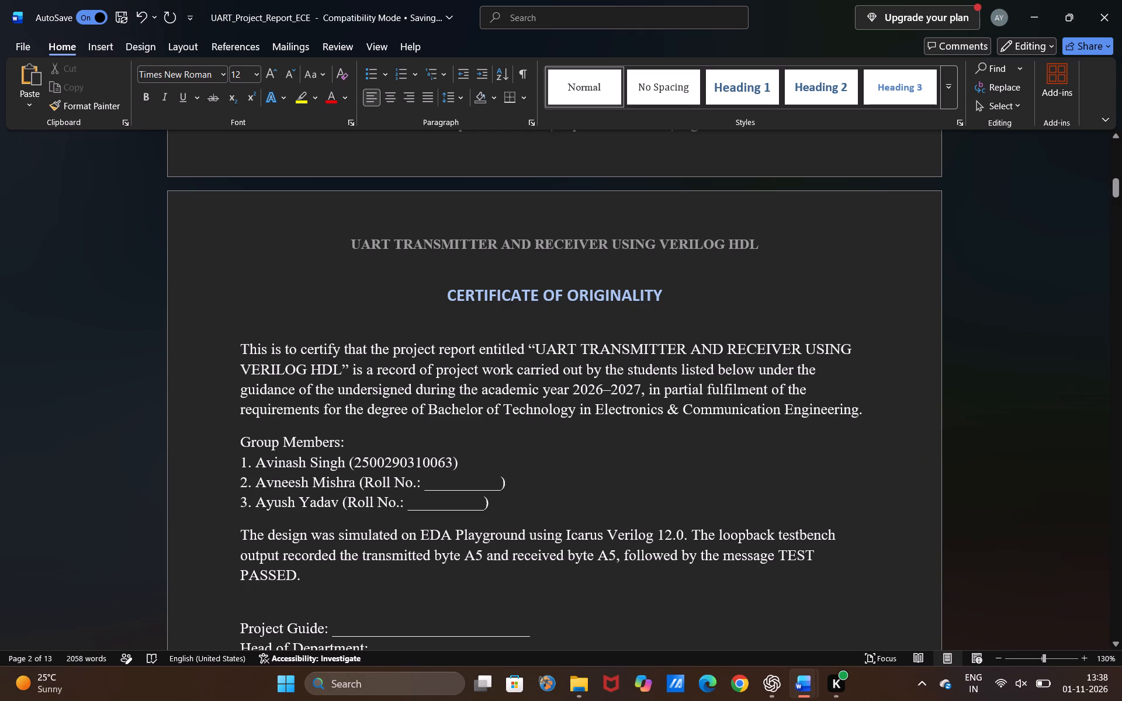
Replace the second member's "Roll No.:" placeholder on the certificate page with a copy of the first member's roll number, its last digit changed to 5.
{"action": "left_click_drag", "start_coordinate": [356, 462], "coordinate": [453, 471]}
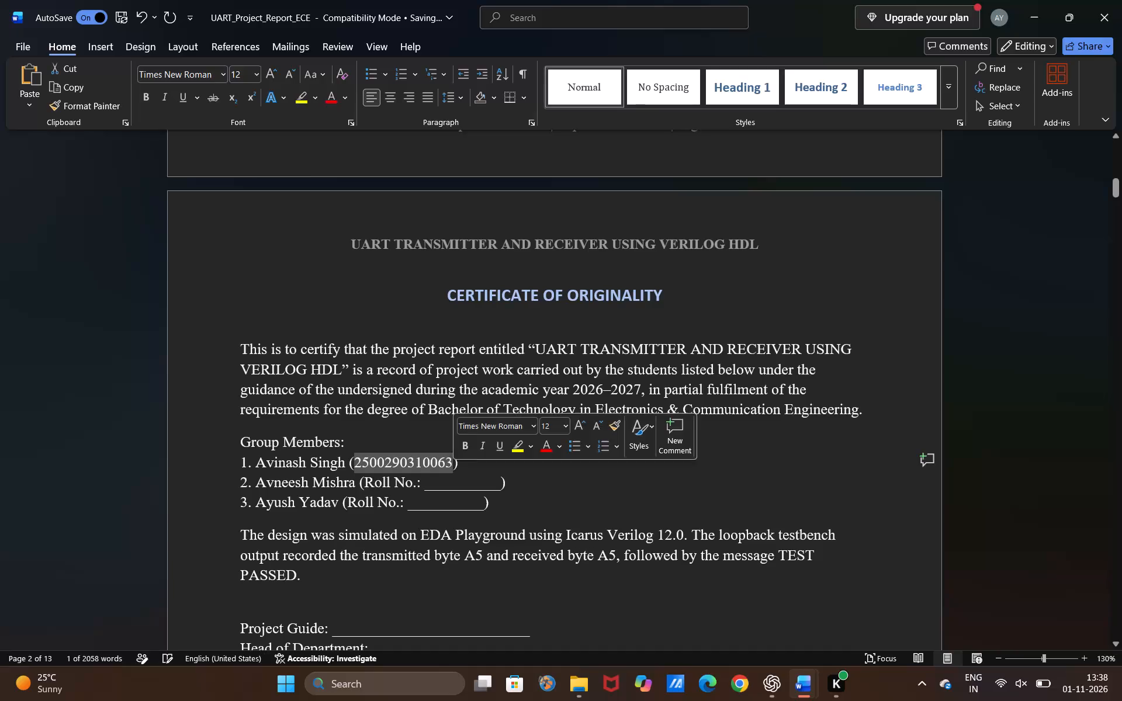
{"action": "key", "text": "ctrl+c"}
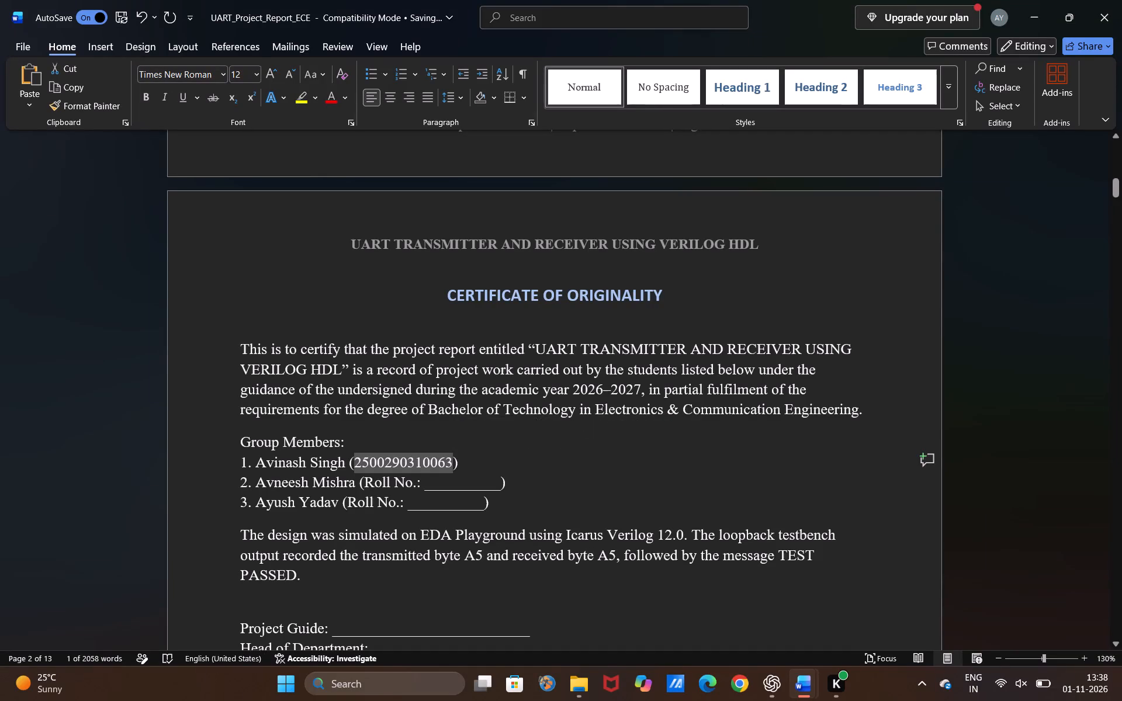
{"action": "left_click_drag", "start_coordinate": [498, 488], "coordinate": [375, 481]}
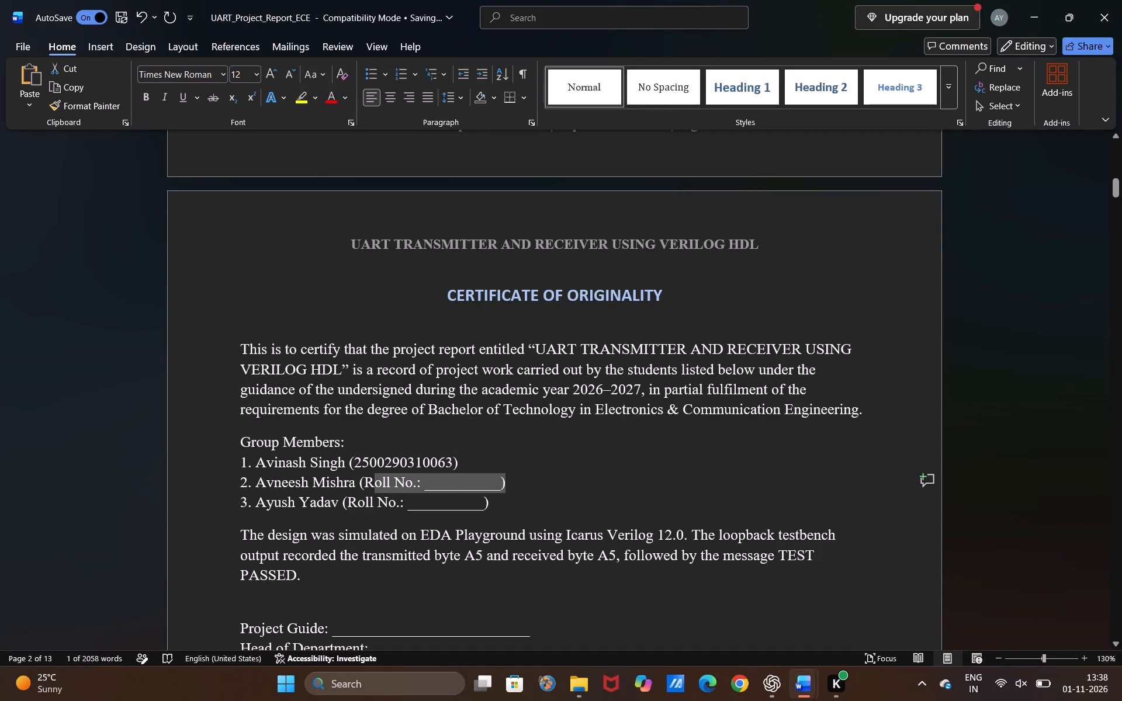
{"action": "left_click_drag", "start_coordinate": [375, 481], "coordinate": [368, 483]}
{"action": "key", "text": "BackSpace"}
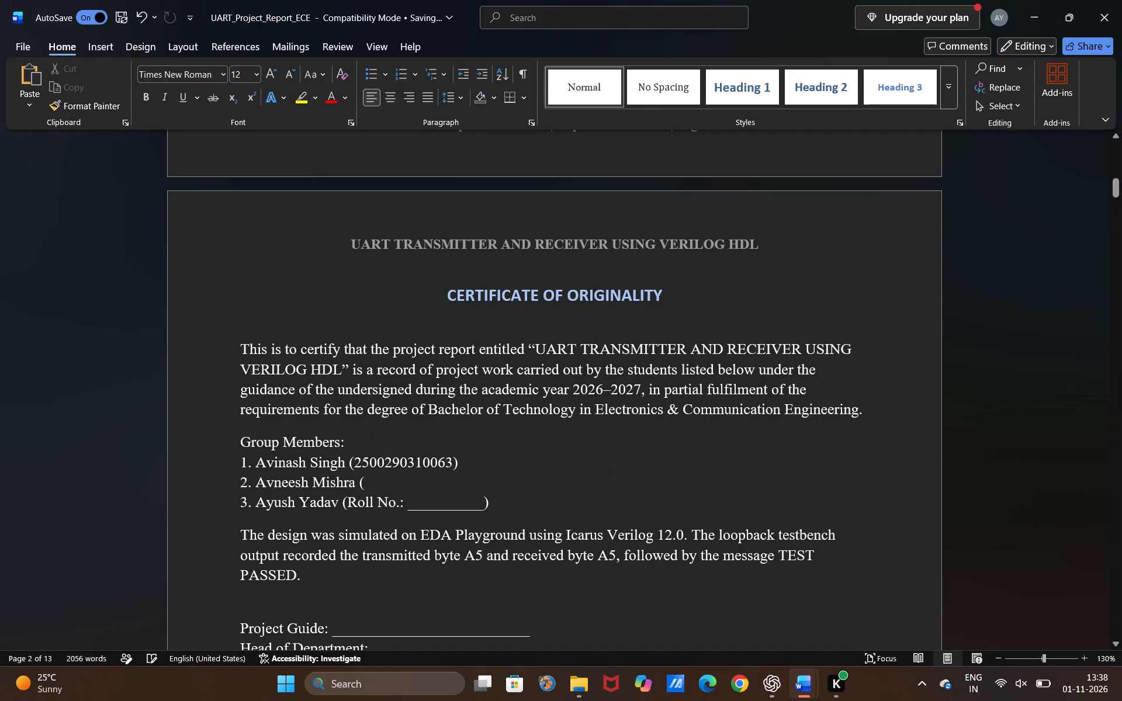
{"action": "key", "text": "ctrl+v"}
{"action": "key", "text": "shift+parenright"}
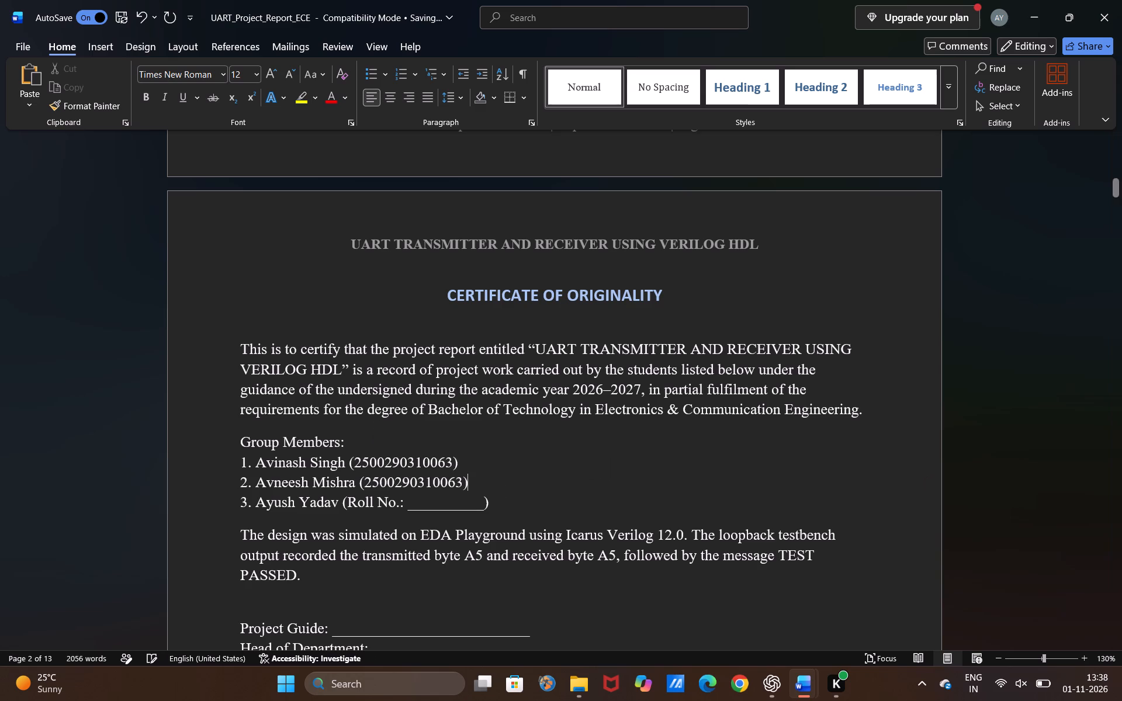
{"action": "key", "text": "Left"}
{"action": "key", "text": "BackSpace"}
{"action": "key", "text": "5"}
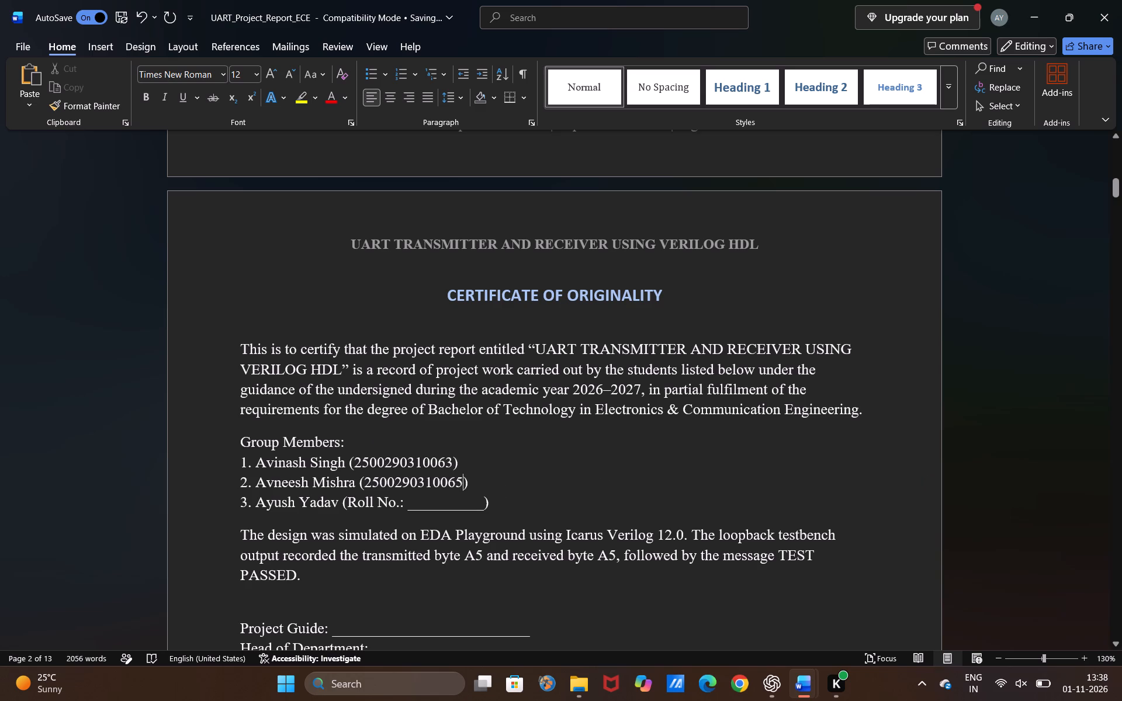
Replace the third member's "Roll No.:" placeholder on the certificate page with the copied roll number, its last digit changed to 8.
{"action": "left_click_drag", "start_coordinate": [346, 504], "coordinate": [456, 497]}
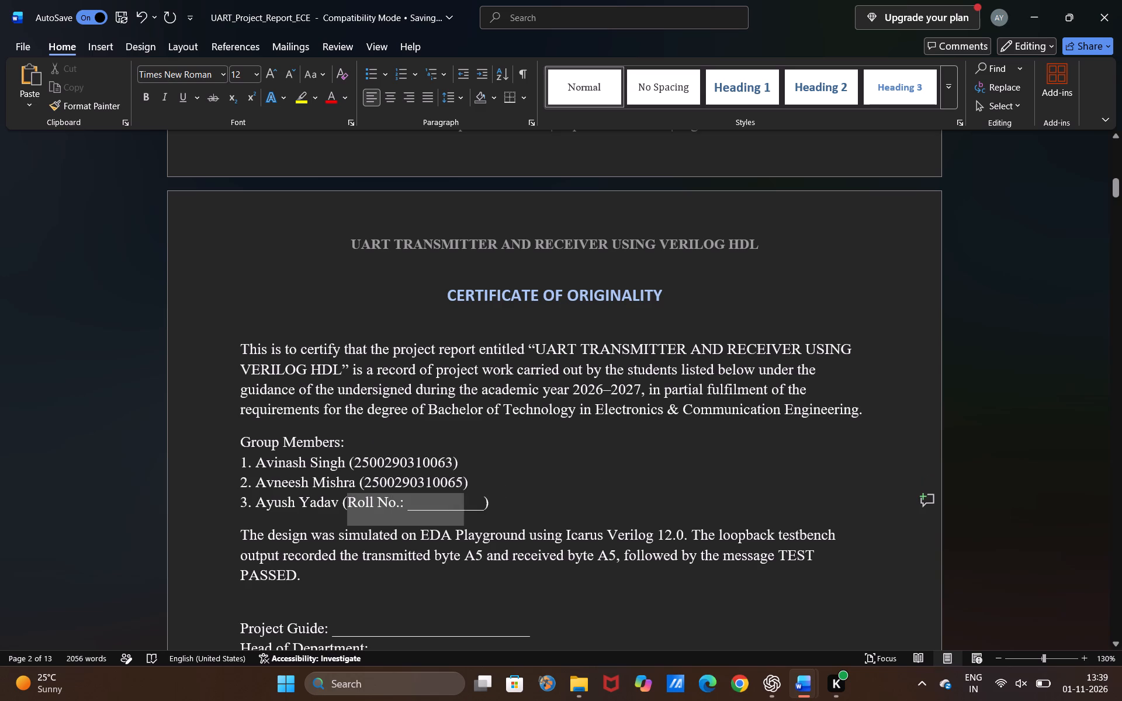
{"action": "left_click_drag", "start_coordinate": [456, 497], "coordinate": [482, 501]}
{"action": "key", "text": "BackSpace"}
{"action": "key", "text": "ctrl+v"}
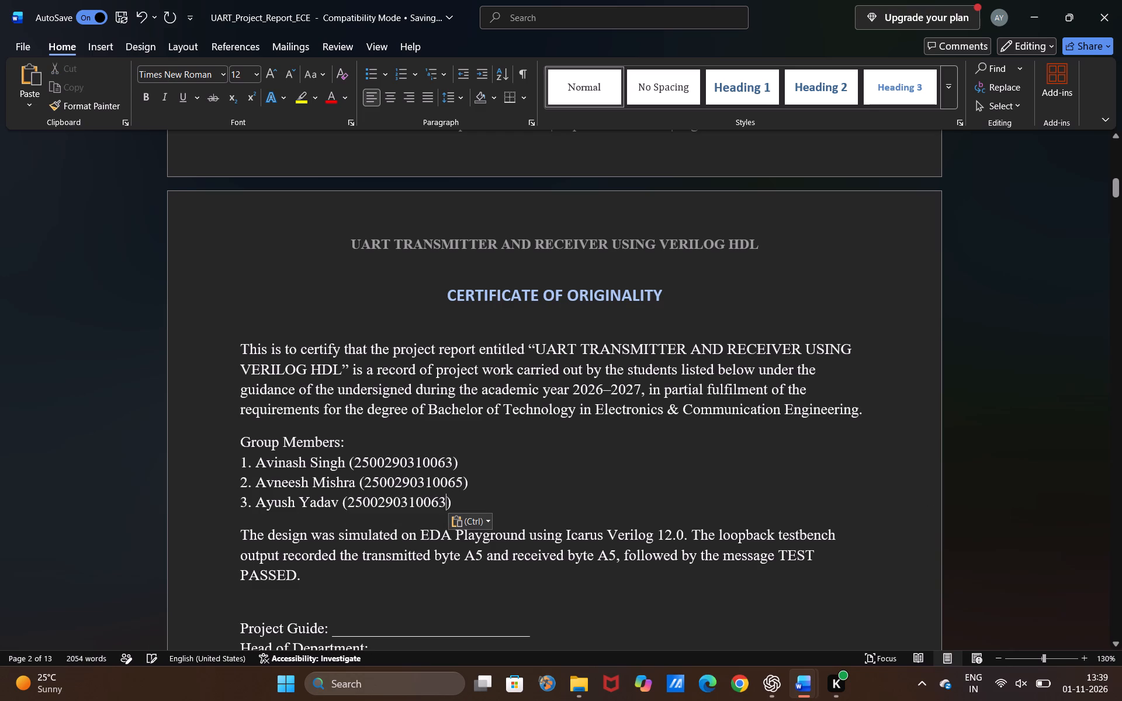
{"action": "key", "text": "BackSpace"}
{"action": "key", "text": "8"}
Correct the last digit of the first group member's roll number on the certificate page to 4.
{"action": "scroll", "coordinate": [482, 501], "scroll_direction": "up", "scroll_amount": 1}
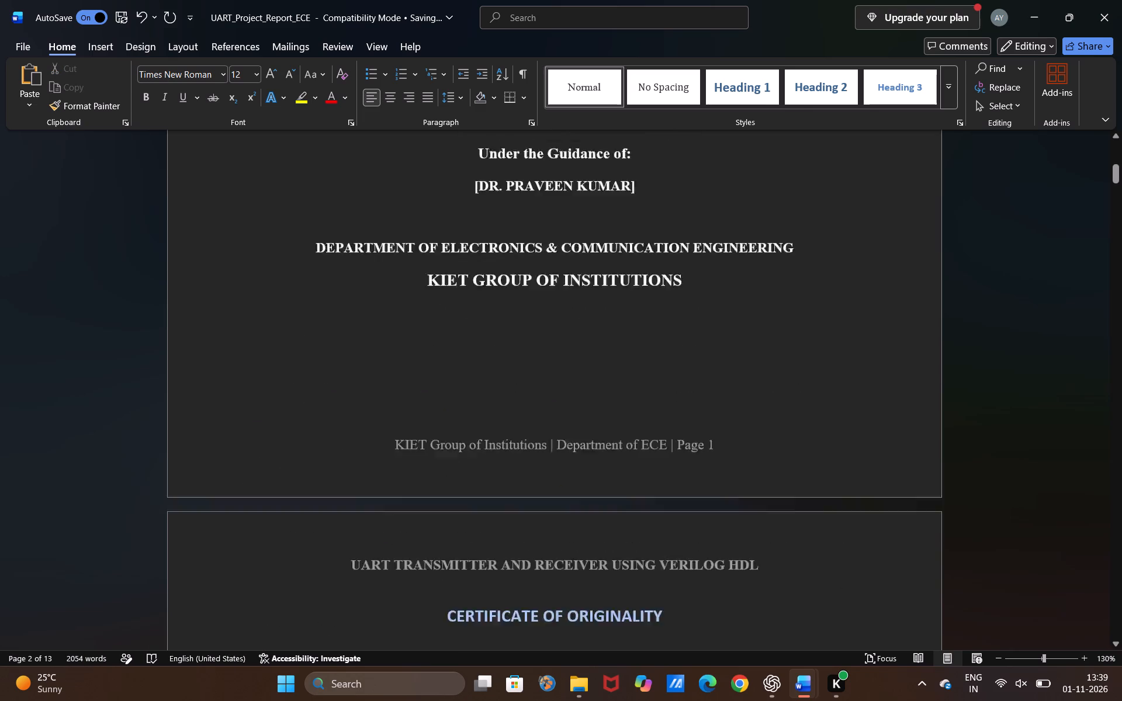
{"action": "scroll", "coordinate": [482, 501], "scroll_direction": "up", "scroll_amount": 1}
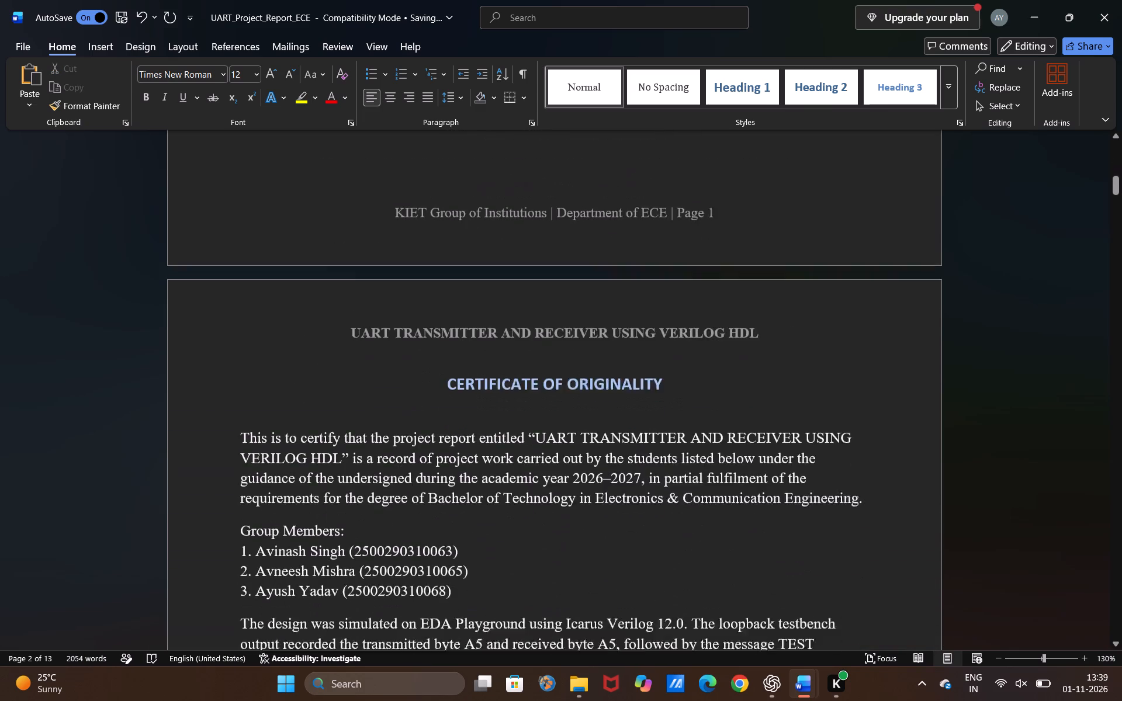
{"action": "scroll", "coordinate": [482, 501], "scroll_direction": "up", "scroll_amount": 1}
{"action": "left_click", "coordinate": [451, 525]}
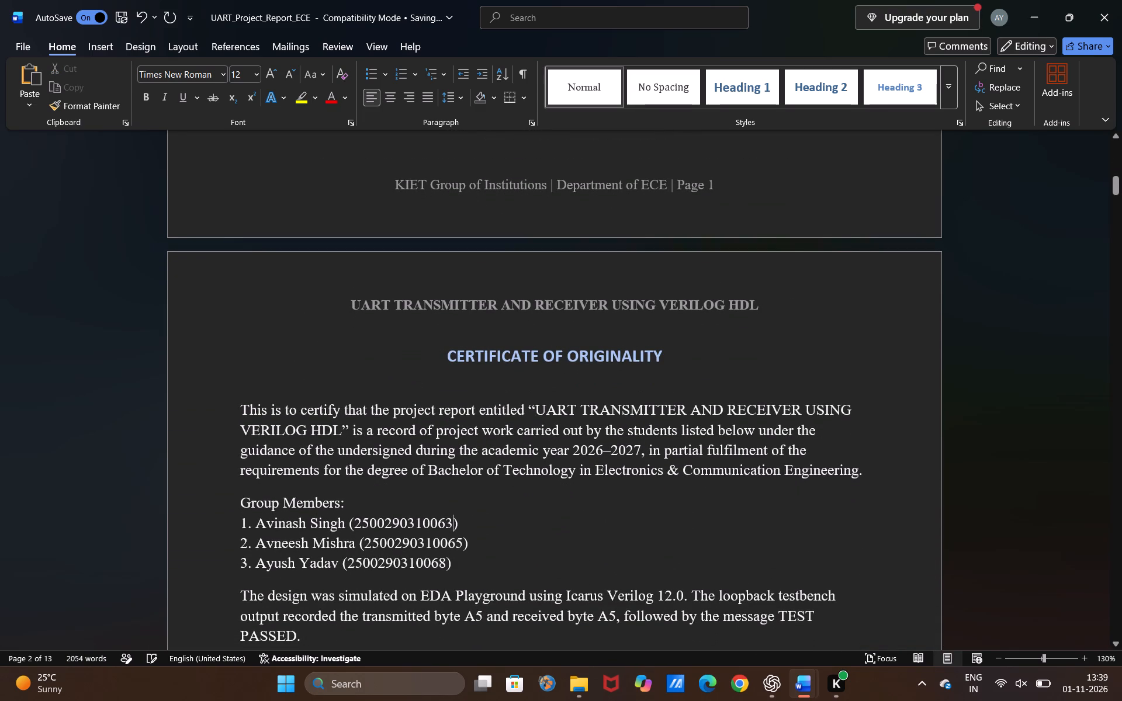
{"action": "key", "text": "BackSpace"}
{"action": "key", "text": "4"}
Make the three numbered group member lines on the certificate page bold.
{"action": "left_click_drag", "start_coordinate": [238, 524], "coordinate": [394, 571]}
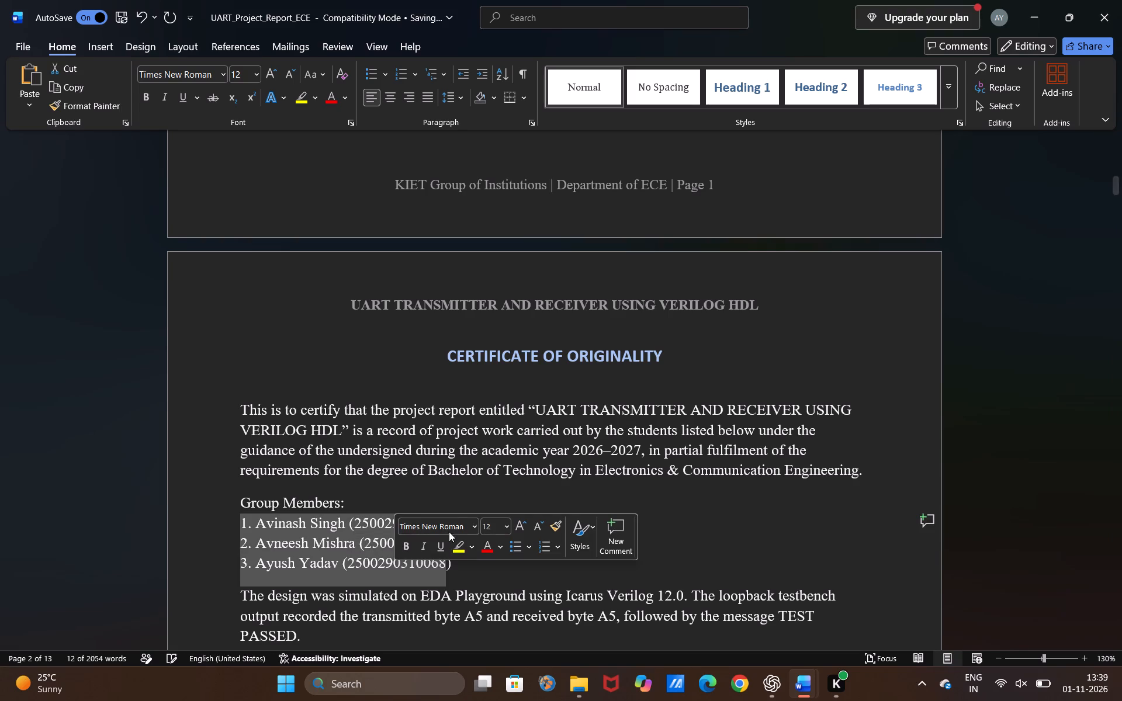
{"action": "left_click", "coordinate": [411, 545]}
{"action": "left_click_drag", "start_coordinate": [470, 566], "coordinate": [449, 566]}
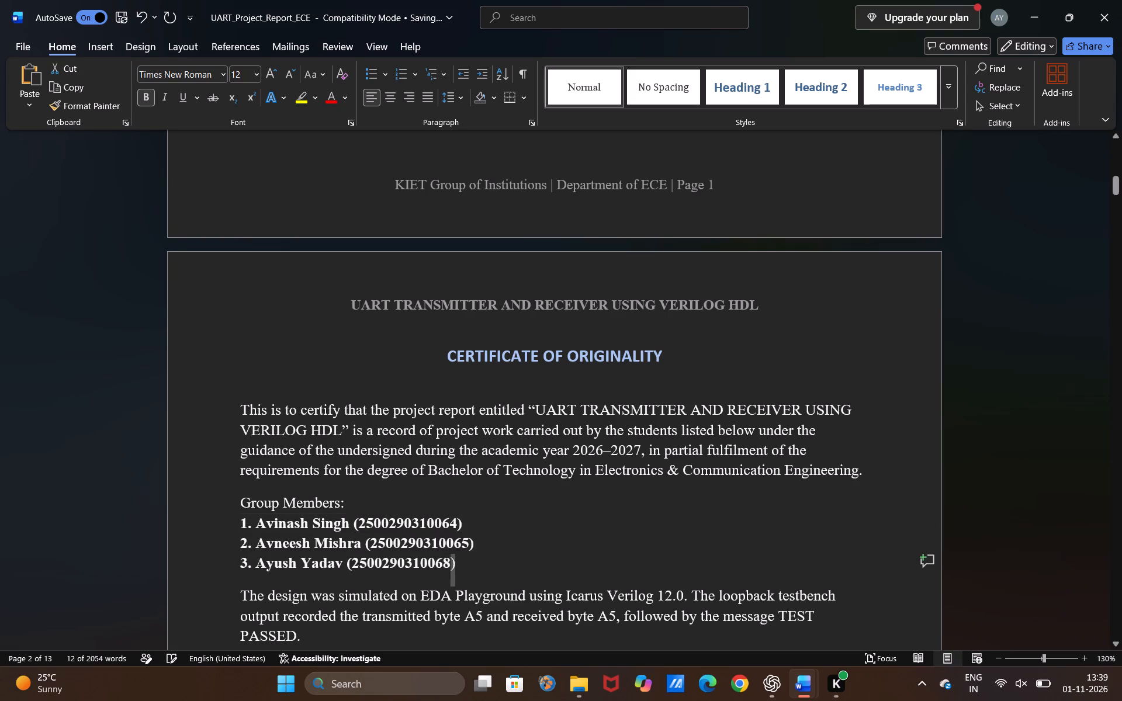
{"action": "left_click_drag", "start_coordinate": [449, 566], "coordinate": [448, 566]}
{"action": "left_click", "coordinate": [457, 534]}
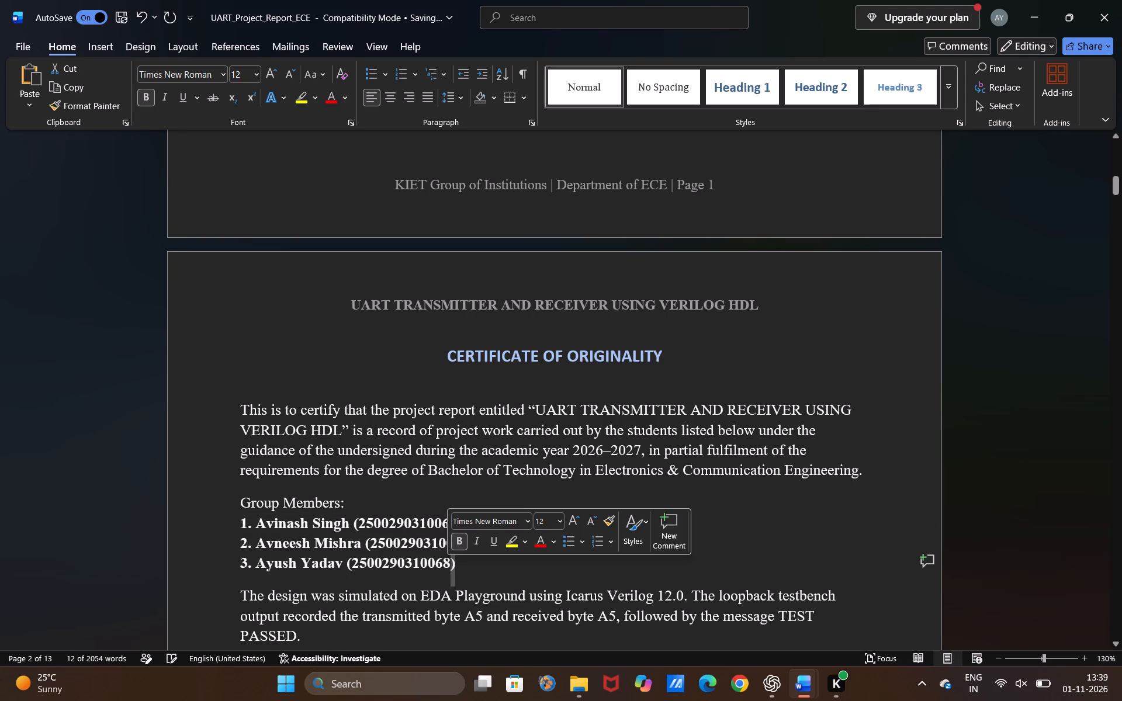
Delete the "Head of Department" and "Date / Place" lines and the empty paragraph below them on the certificate page.
{"action": "scroll", "coordinate": [663, 449], "scroll_direction": "down", "scroll_amount": 2}
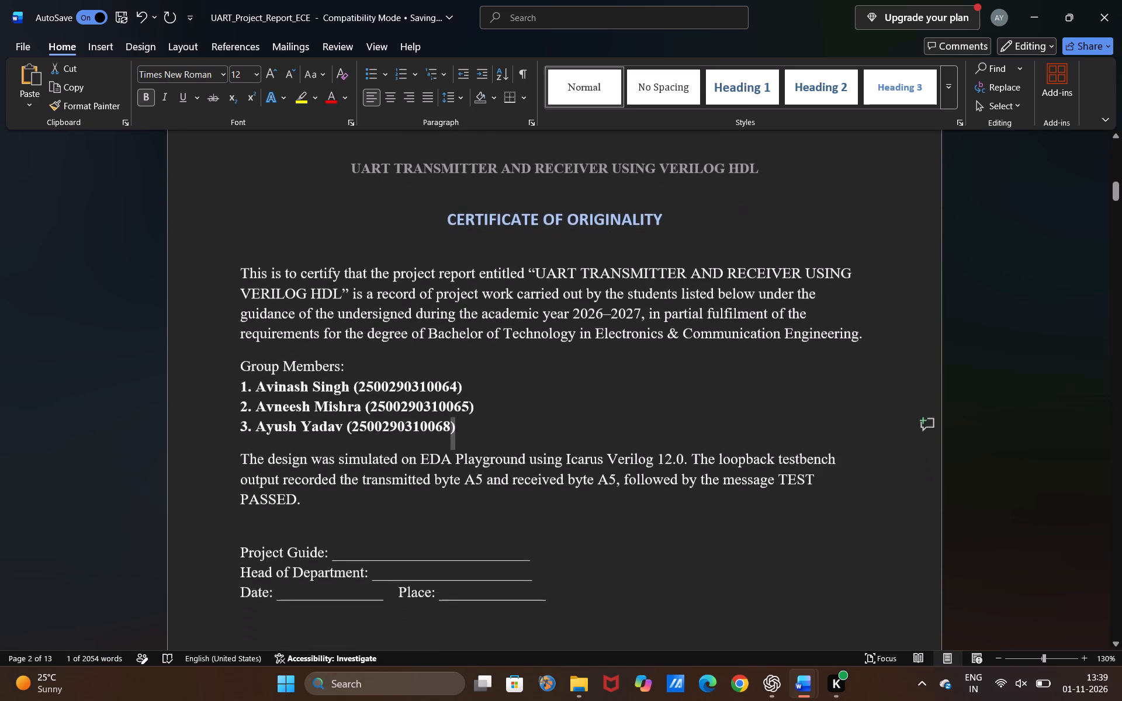
{"action": "scroll", "coordinate": [663, 449], "scroll_direction": "down", "scroll_amount": 1}
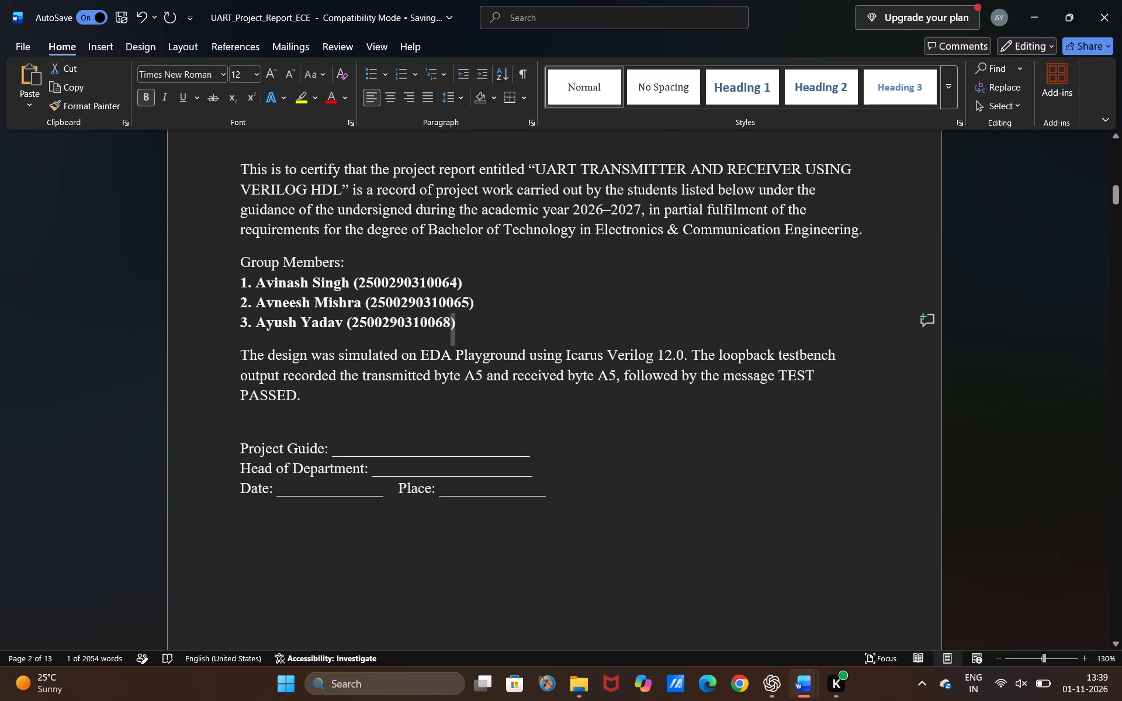
{"action": "left_click_drag", "start_coordinate": [234, 464], "coordinate": [479, 523]}
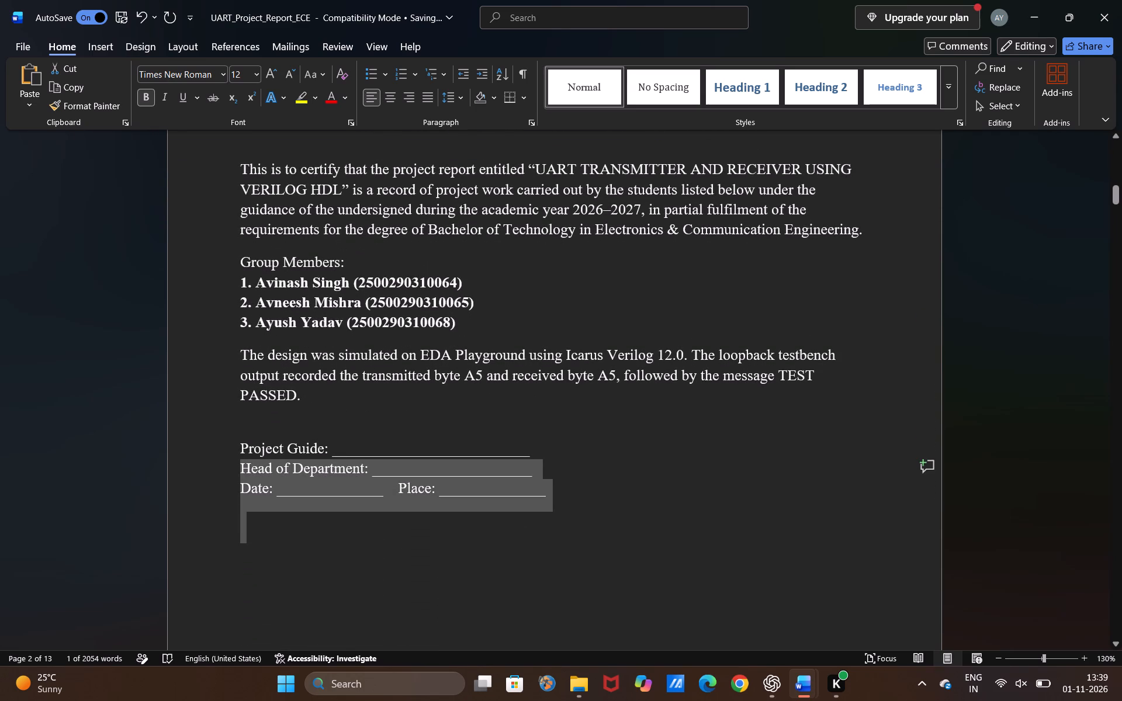
{"action": "key", "text": "BackSpace"}
Replace the blank line after "Project Guide:" on the certificate page with the guide's name copied from the title page.
{"action": "left_click_drag", "start_coordinate": [527, 461], "coordinate": [461, 461]}
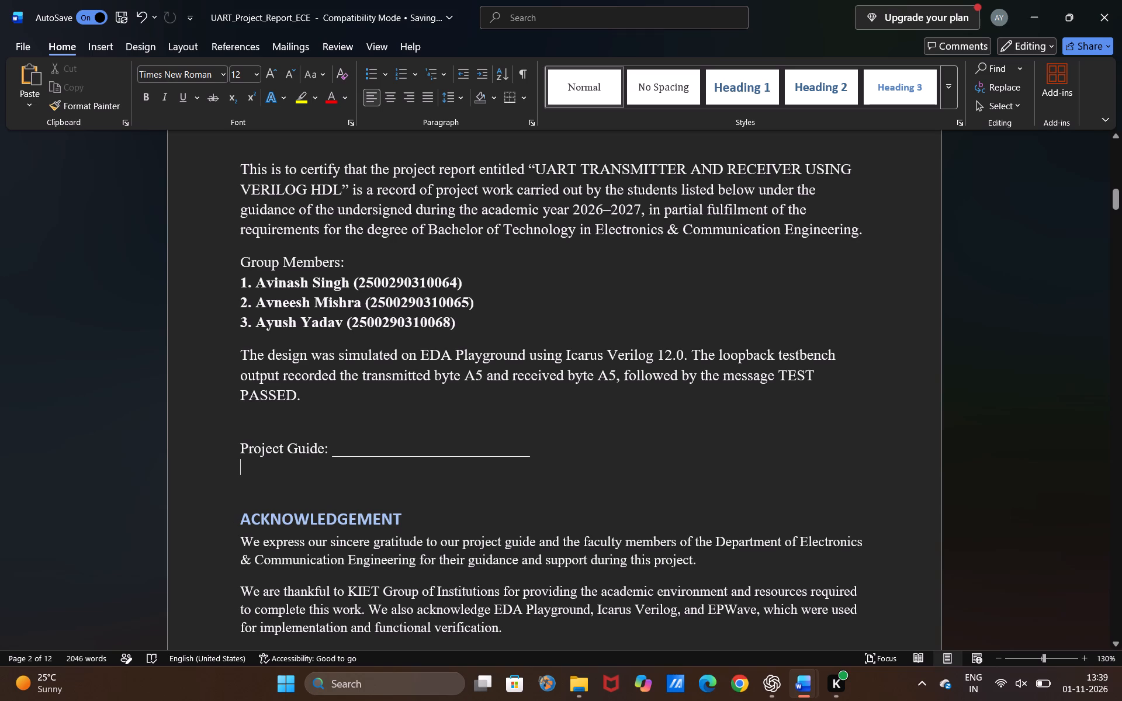
{"action": "left_click_drag", "start_coordinate": [461, 461], "coordinate": [328, 443]}
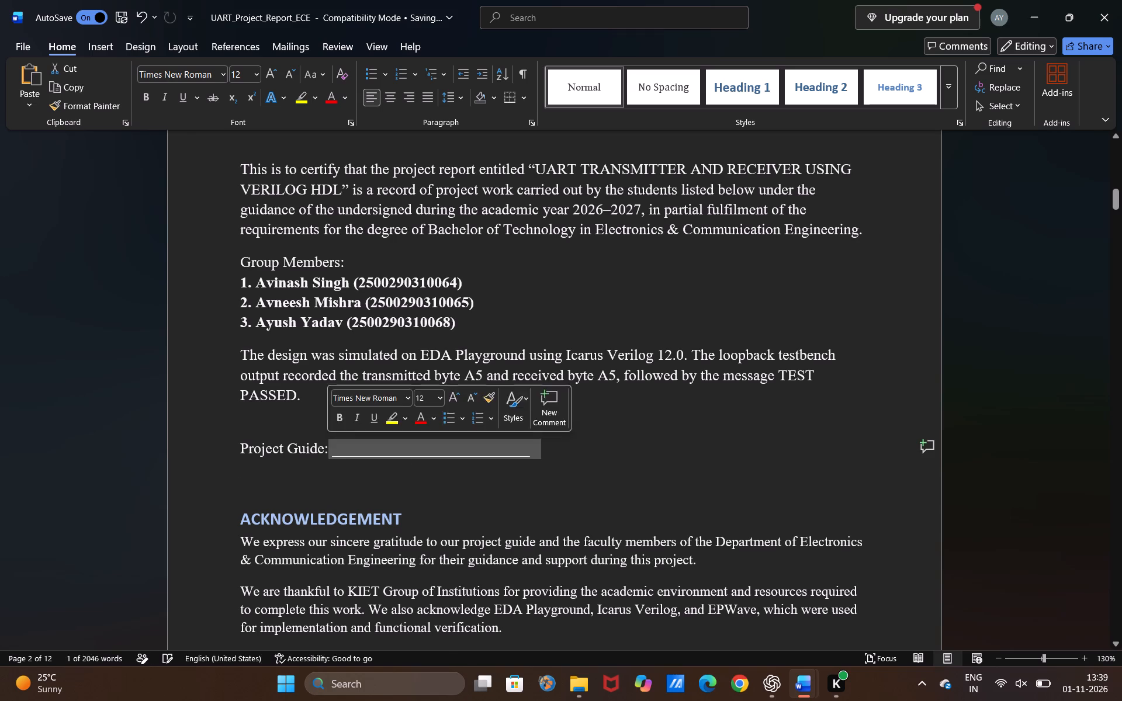
{"action": "key", "text": "BackSpace"}
{"action": "scroll", "coordinate": [328, 443], "scroll_direction": "up", "scroll_amount": 2}
{"action": "scroll", "coordinate": [429, 172], "scroll_direction": "up", "scroll_amount": 1}
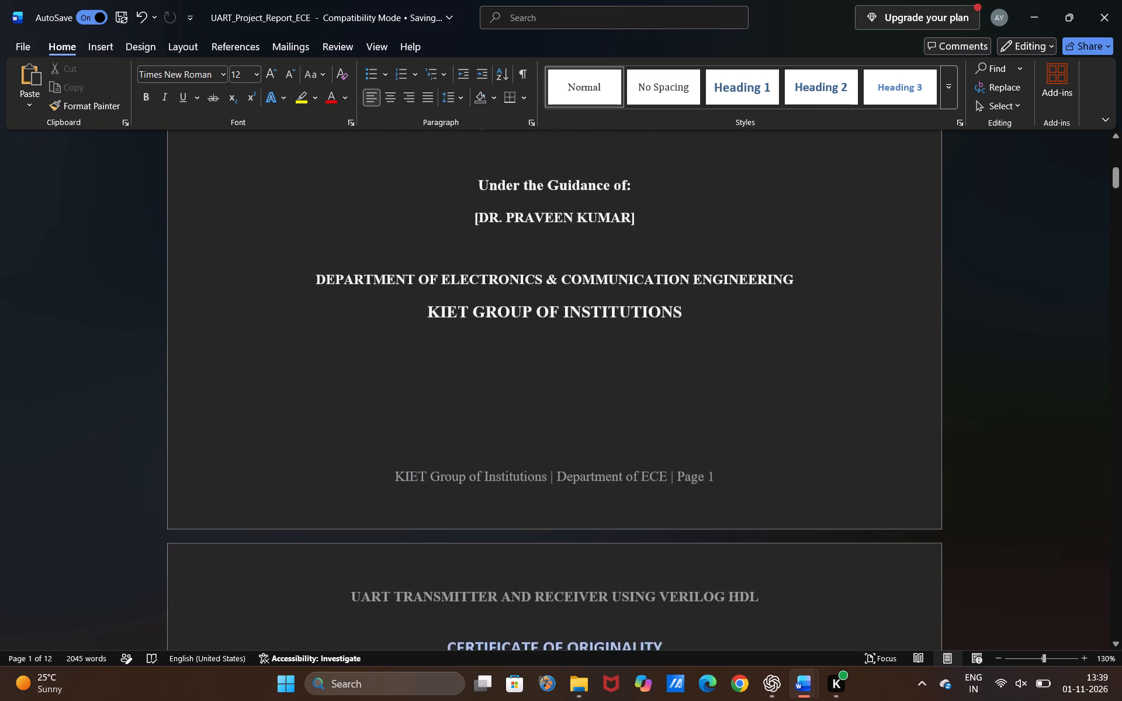
{"action": "left_click_drag", "start_coordinate": [479, 224], "coordinate": [569, 234]}
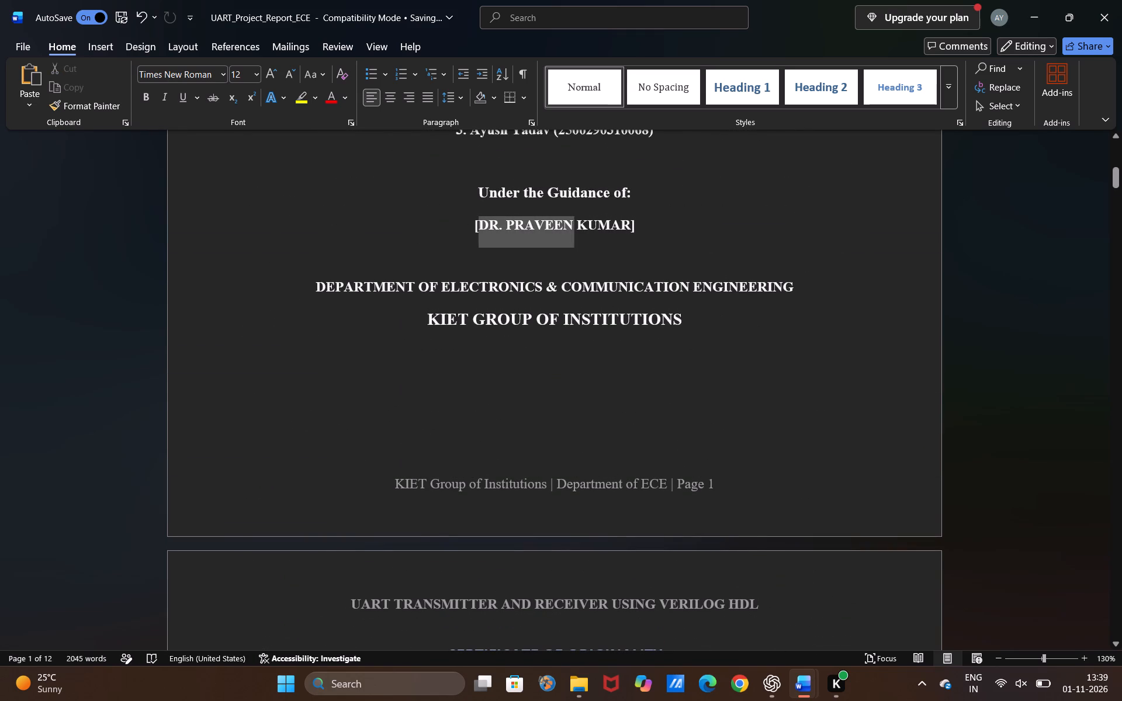
{"action": "left_click_drag", "start_coordinate": [569, 234], "coordinate": [610, 228]}
{"action": "key", "text": "ctrl+c"}
{"action": "scroll", "coordinate": [610, 228], "scroll_direction": "down", "scroll_amount": 1}
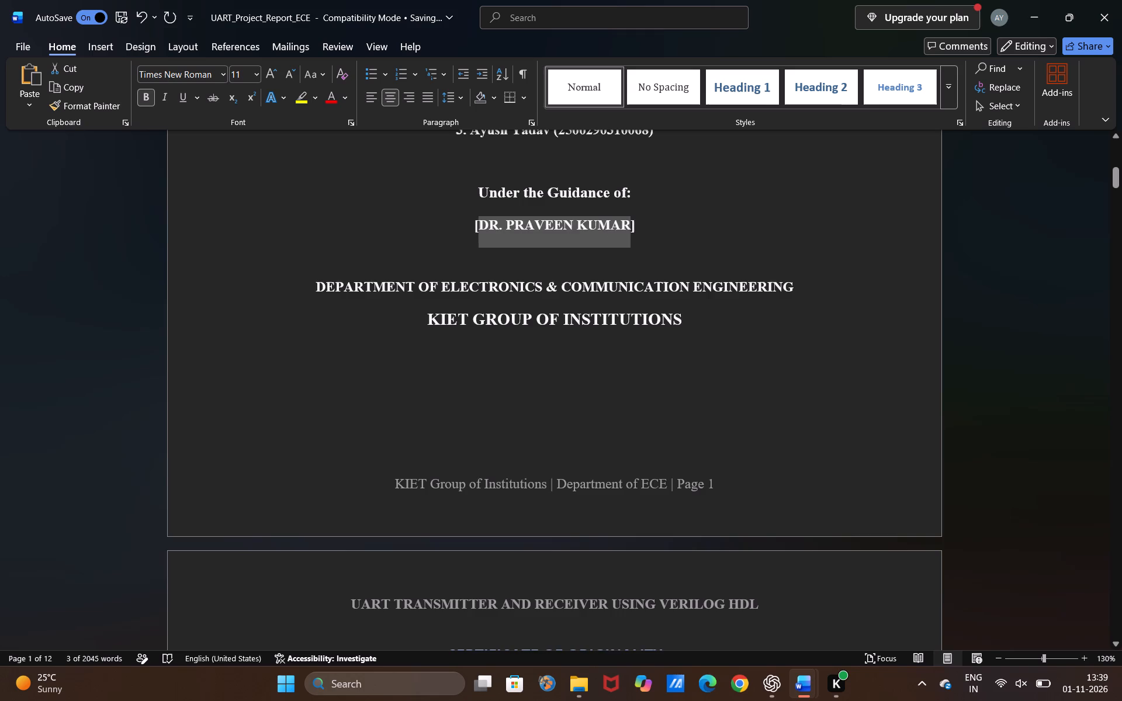
{"action": "scroll", "coordinate": [610, 228], "scroll_direction": "down", "scroll_amount": 3}
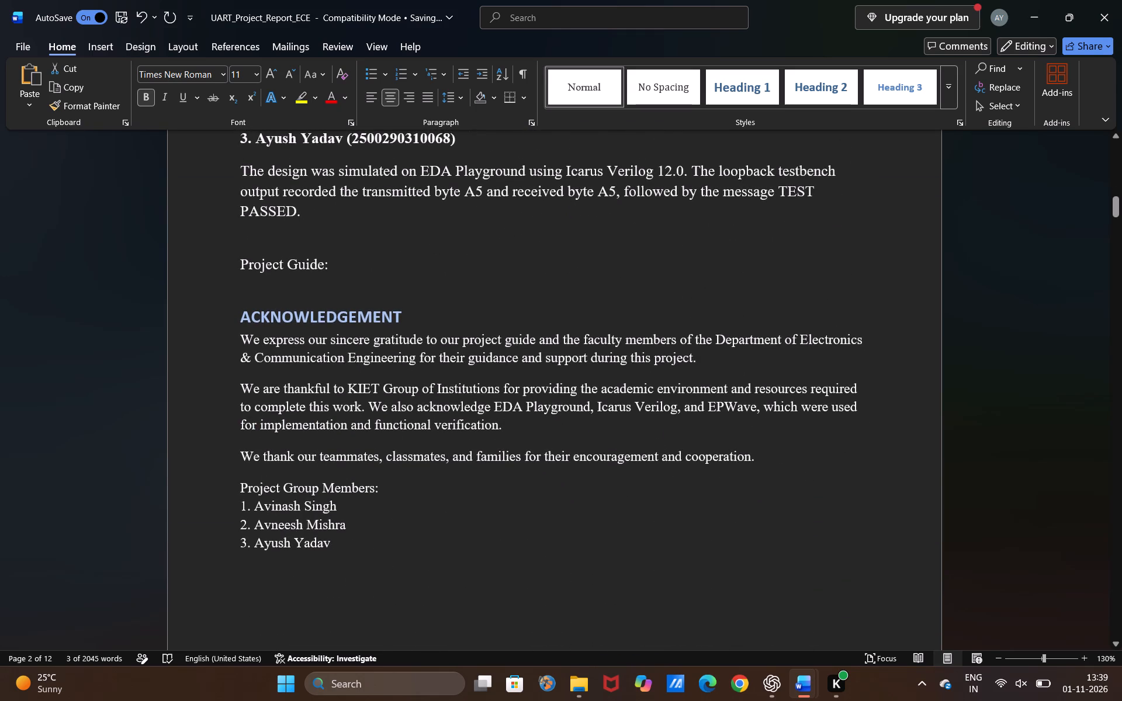
{"action": "left_click", "coordinate": [355, 251]}
{"action": "left_click", "coordinate": [342, 259]}
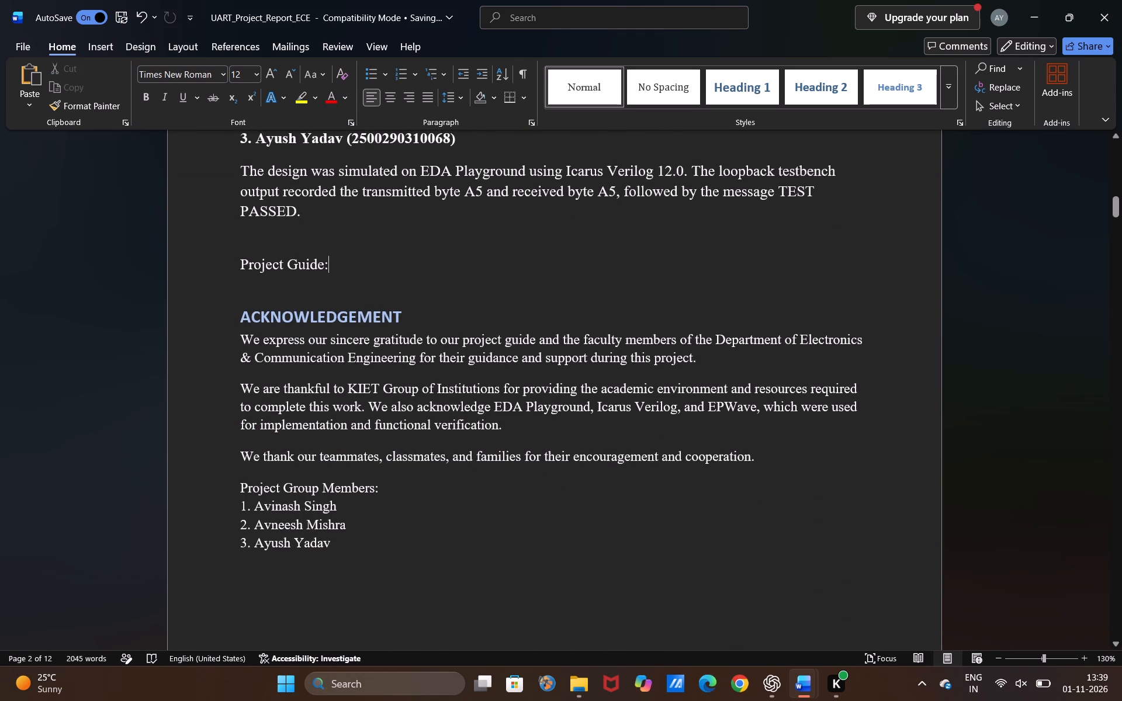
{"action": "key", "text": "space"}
{"action": "key", "text": "ctrl+v"}
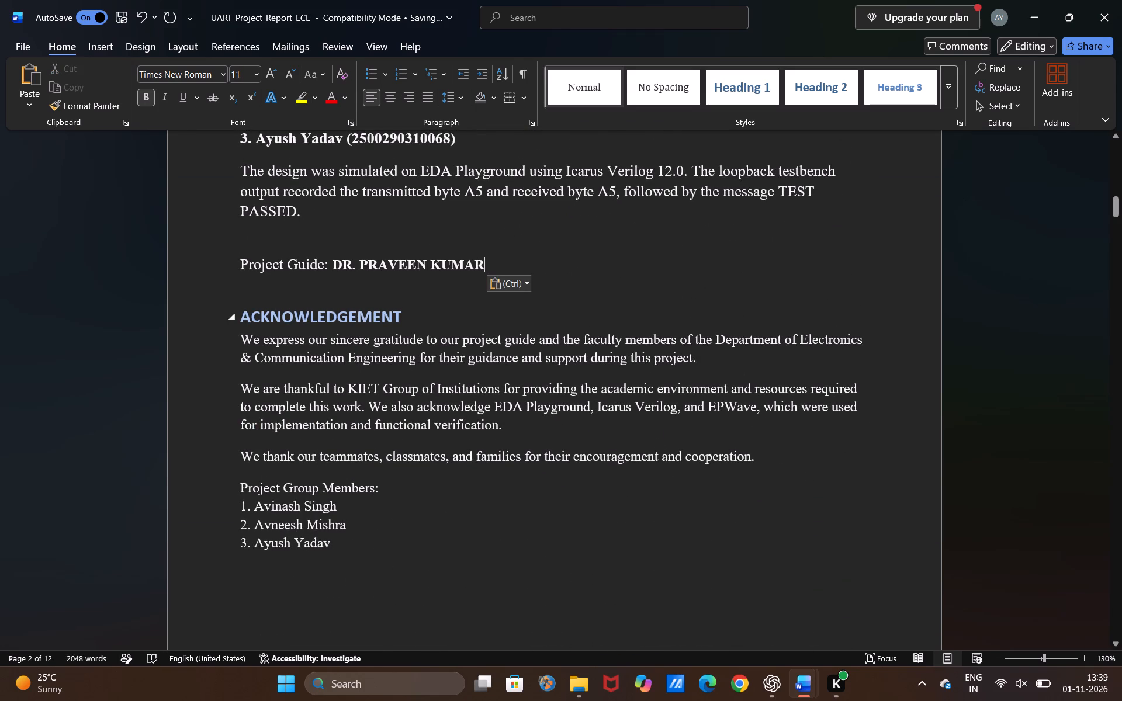
Insert empty paragraphs after the project guide's name until the ACKNOWLEDGEMENT heading starts at the top of page 3.
{"action": "left_click", "coordinate": [299, 291]}
{"action": "left_click", "coordinate": [485, 269]}
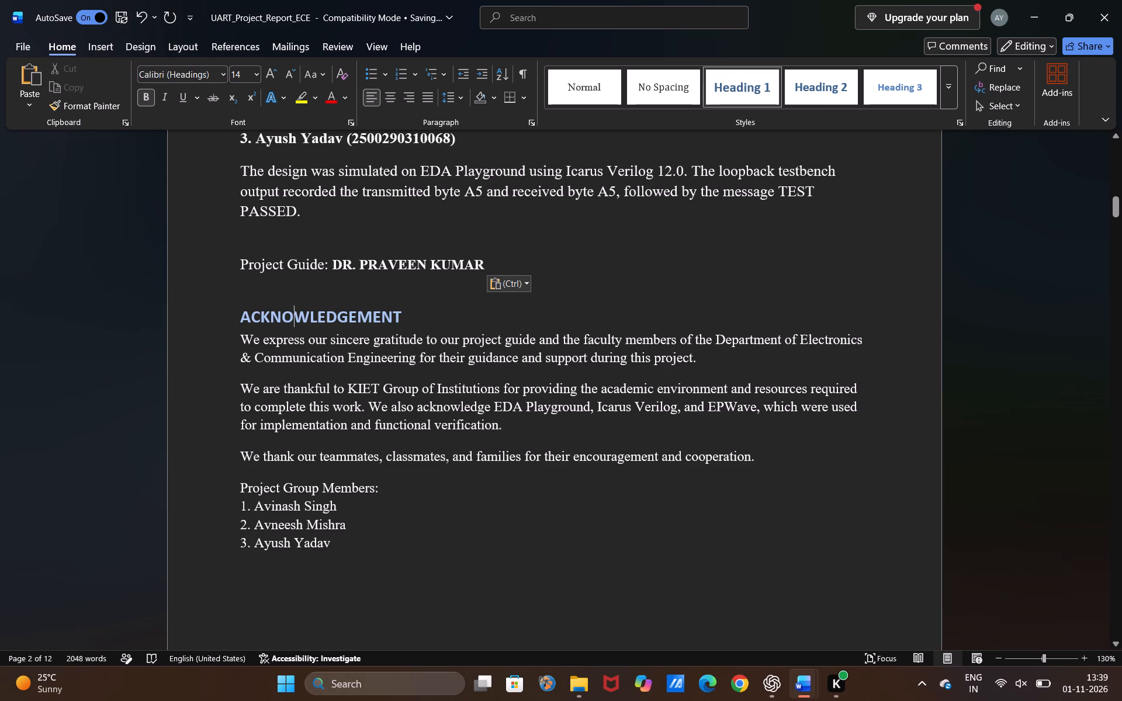
{"action": "key", "text": "Return"}
{"action": "key", "text": "Return"}
{"action": "key", "text": "Return"}
{"action": "key", "text": "Return"}
{"action": "key", "text": "Return"}
{"action": "key", "text": "Return"}
{"action": "key", "text": "Return"}
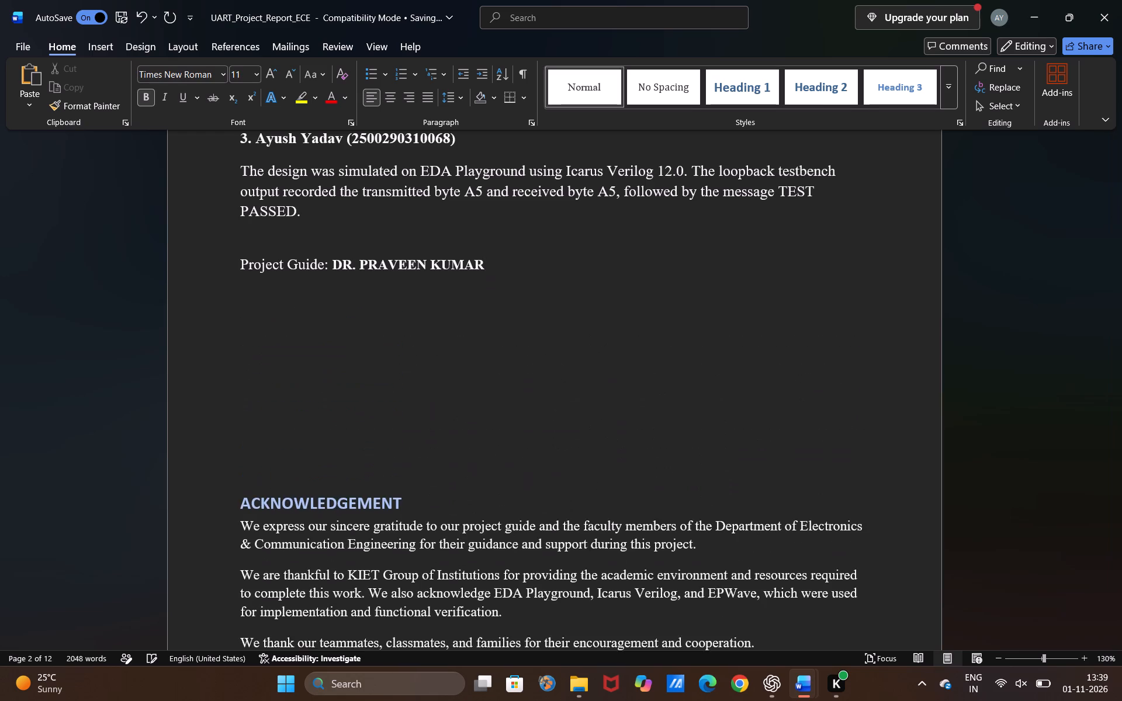
{"action": "key", "text": "Return"}
{"action": "key", "text": "Return"}
{"action": "key", "text": "Return"}
{"action": "key", "text": "Return"}
{"action": "key", "text": "Return"}
{"action": "scroll", "coordinate": [485, 269], "scroll_direction": "down", "scroll_amount": 1}
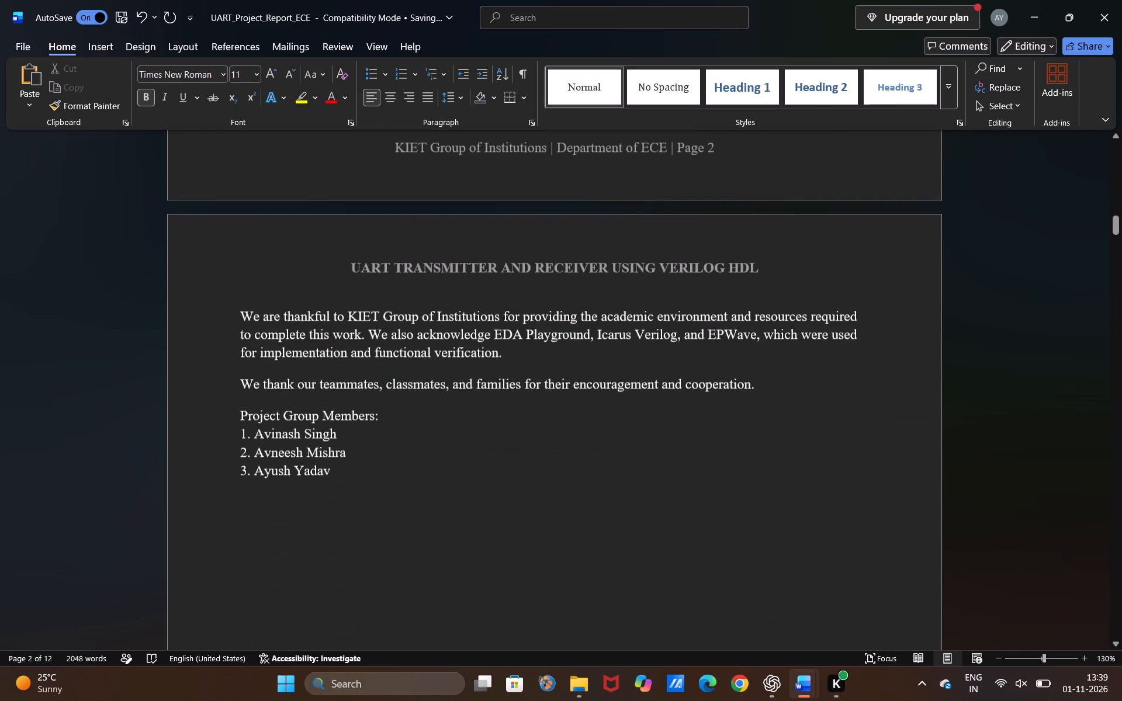
{"action": "scroll", "coordinate": [485, 269], "scroll_direction": "down", "scroll_amount": 1}
{"action": "key", "text": "Return"}
{"action": "key", "text": "Return"}
{"action": "key", "text": "Return"}
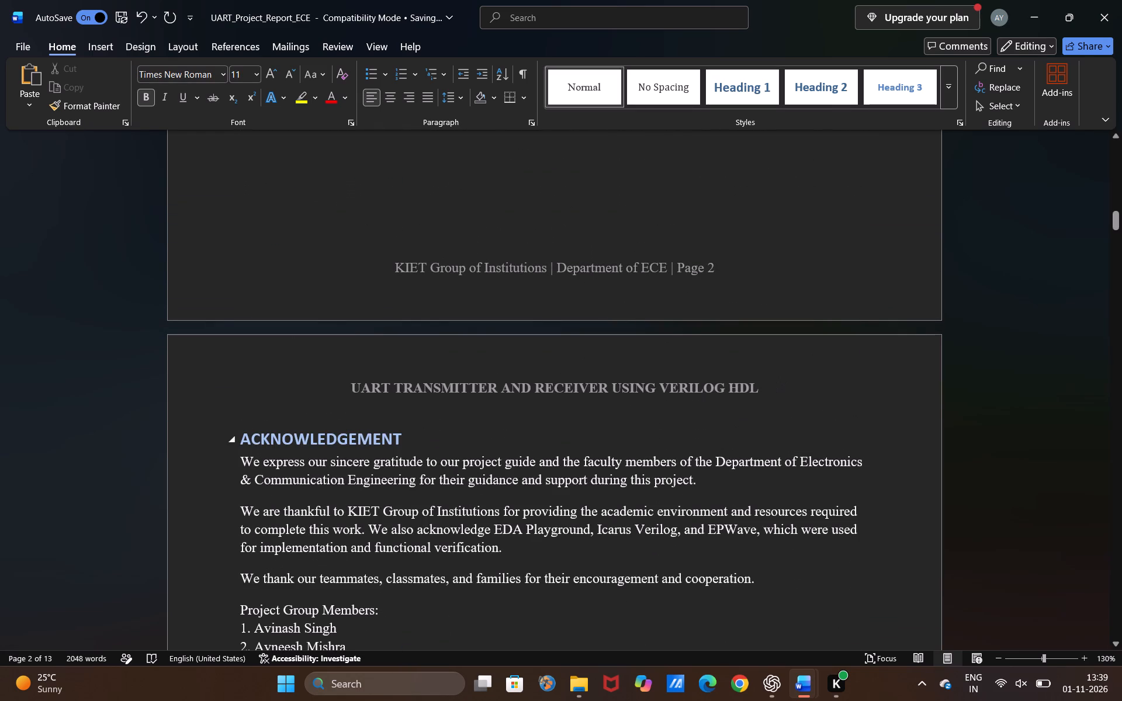
Centre the ACKNOWLEDGEMENT heading on page 3 and insert an empty paragraph below it.
{"action": "left_click_drag", "start_coordinate": [246, 438], "coordinate": [289, 435]}
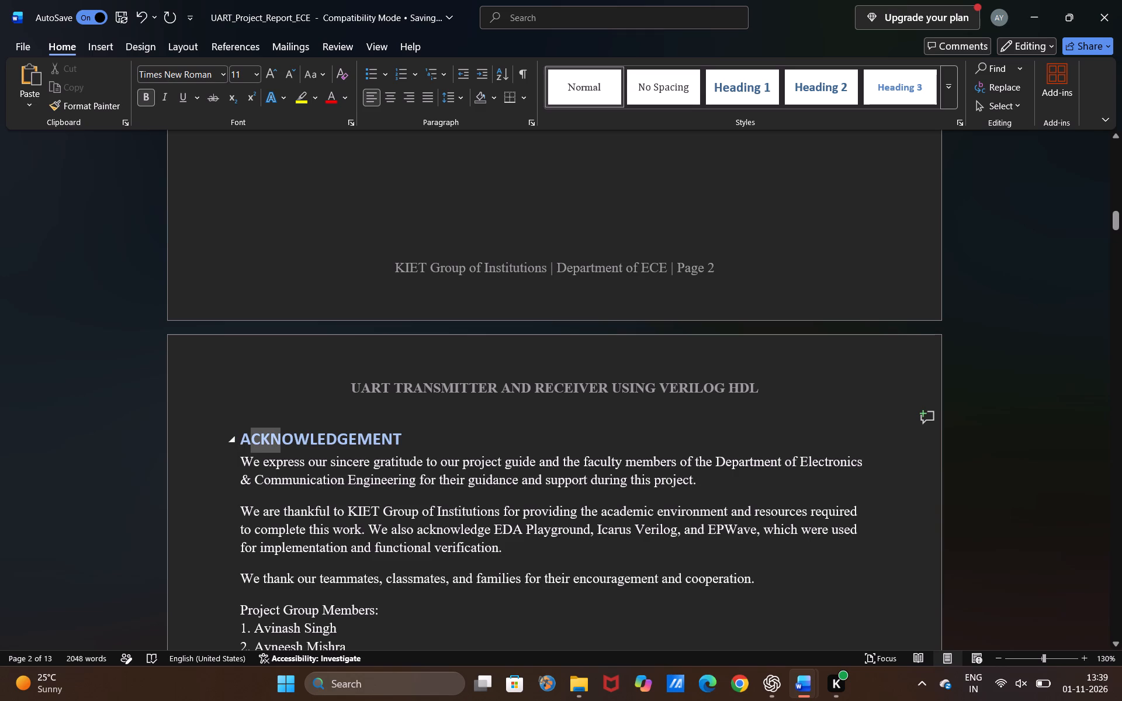
{"action": "left_click_drag", "start_coordinate": [289, 435], "coordinate": [250, 445]}
{"action": "left_click_drag", "start_coordinate": [240, 443], "coordinate": [401, 442]}
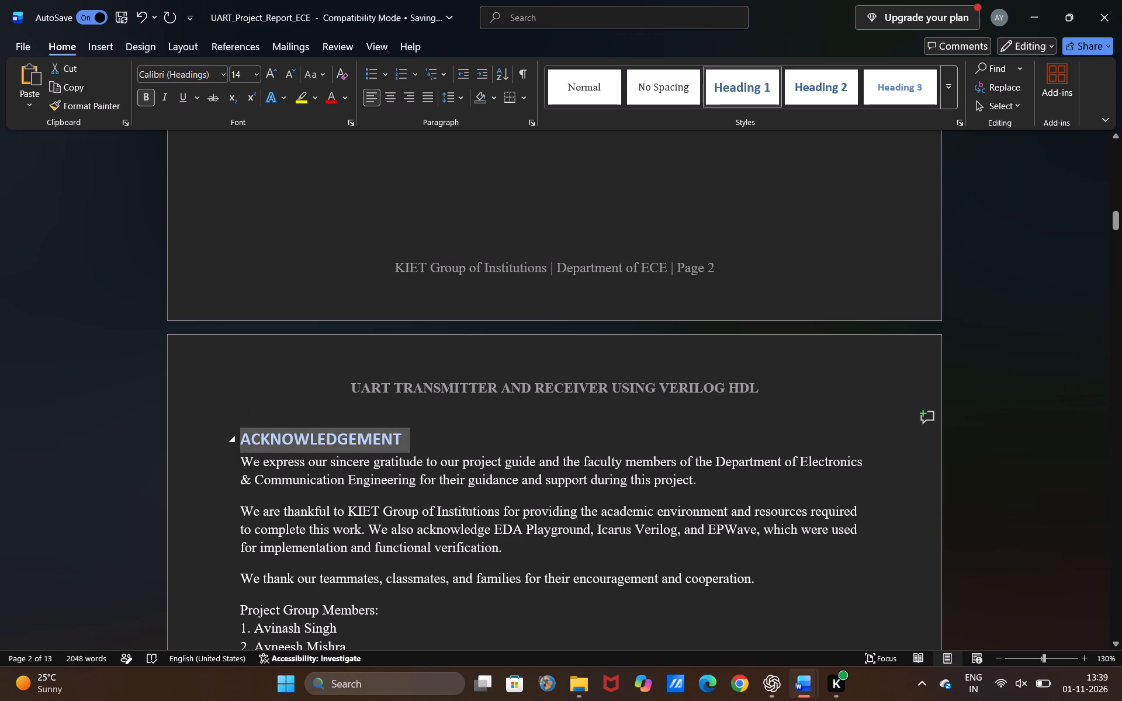
{"action": "left_click_drag", "start_coordinate": [401, 442], "coordinate": [405, 442]}
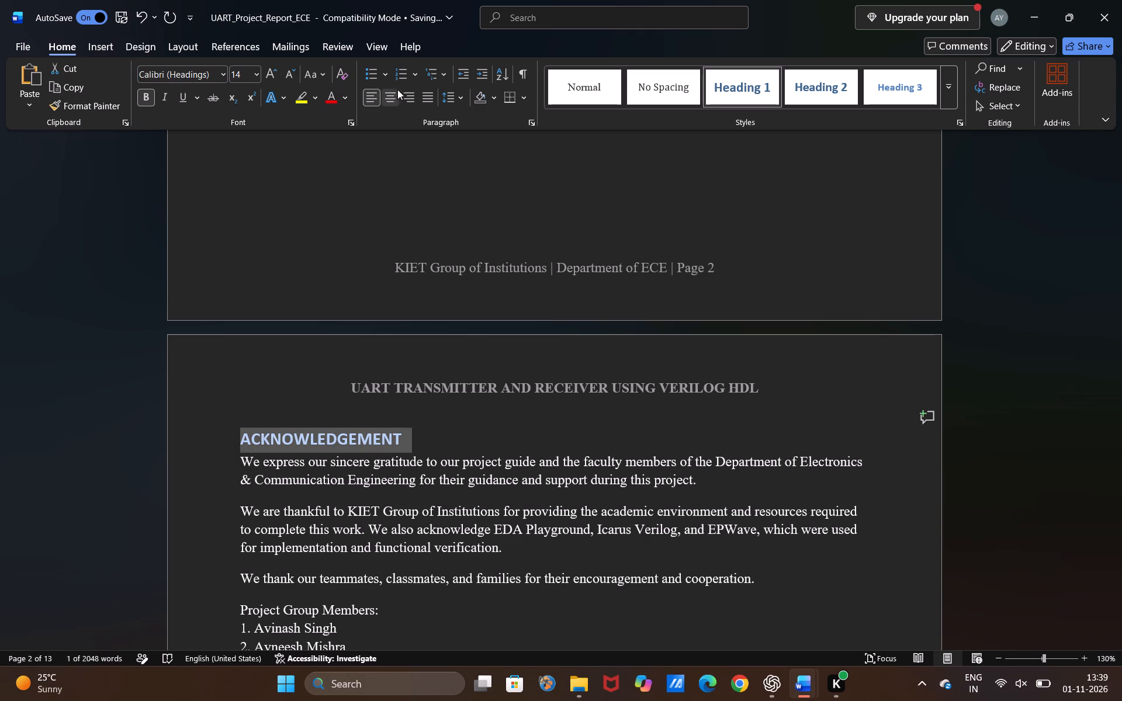
{"action": "left_click", "coordinate": [404, 94]}
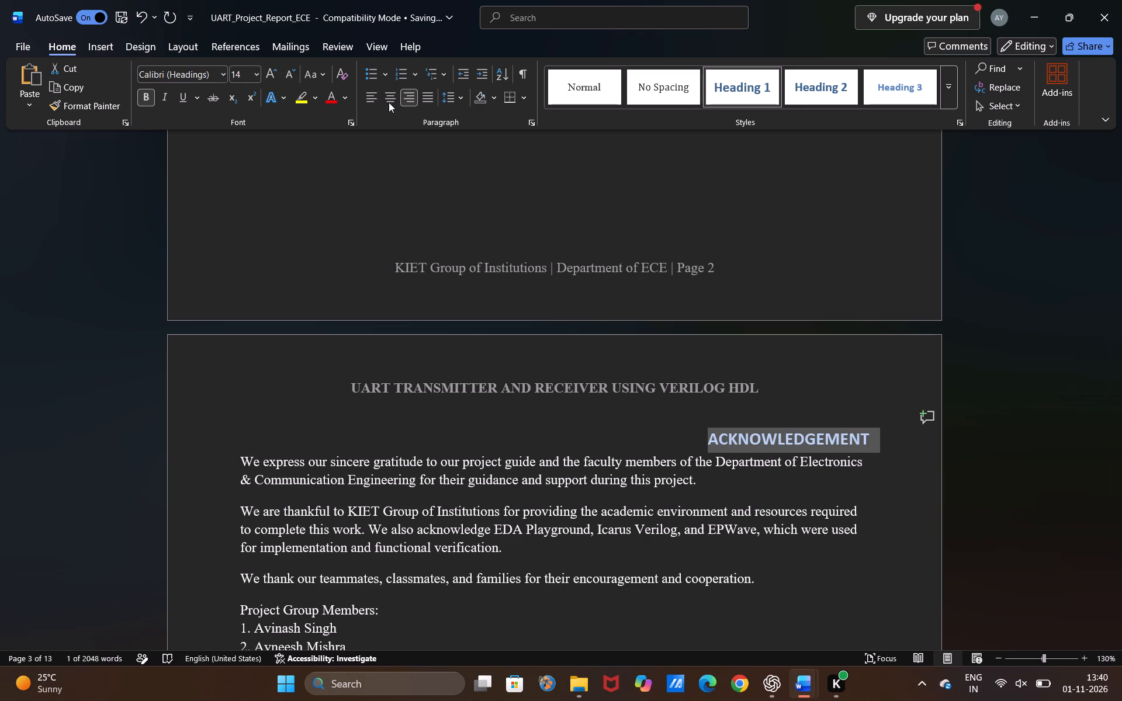
{"action": "left_click", "coordinate": [389, 102]}
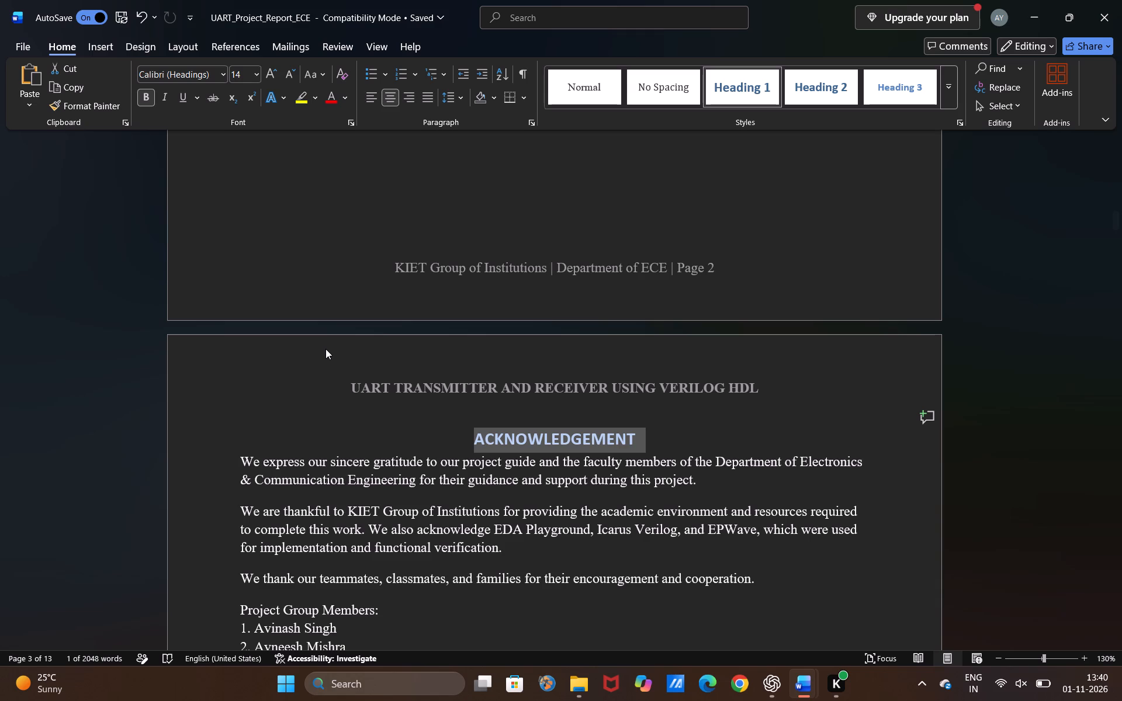
{"action": "left_click", "coordinate": [656, 436]}
{"action": "key", "text": "Return"}
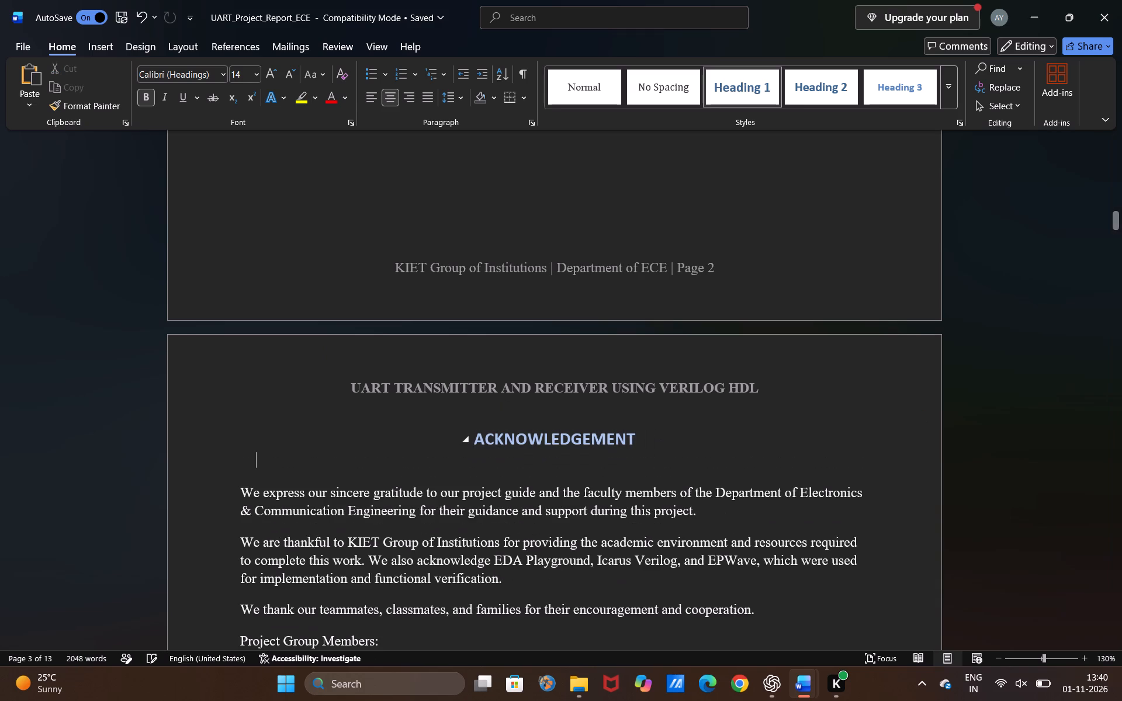
Format the acknowledgement body text, including the group member list, at 12 pt with 1.15 line spacing.
{"action": "scroll", "coordinate": [656, 436], "scroll_direction": "down", "scroll_amount": 2}
{"action": "scroll", "coordinate": [607, 375], "scroll_direction": "up", "scroll_amount": 1}
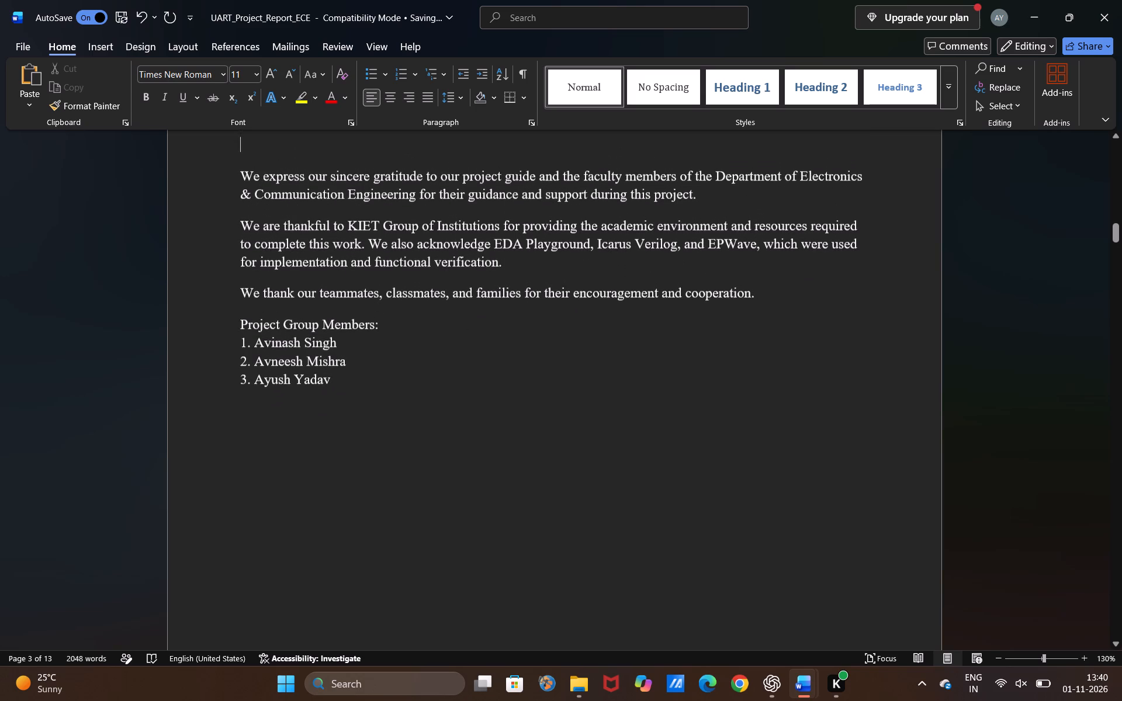
{"action": "scroll", "coordinate": [607, 375], "scroll_direction": "up", "scroll_amount": 1}
{"action": "left_click_drag", "start_coordinate": [243, 182], "coordinate": [258, 206]}
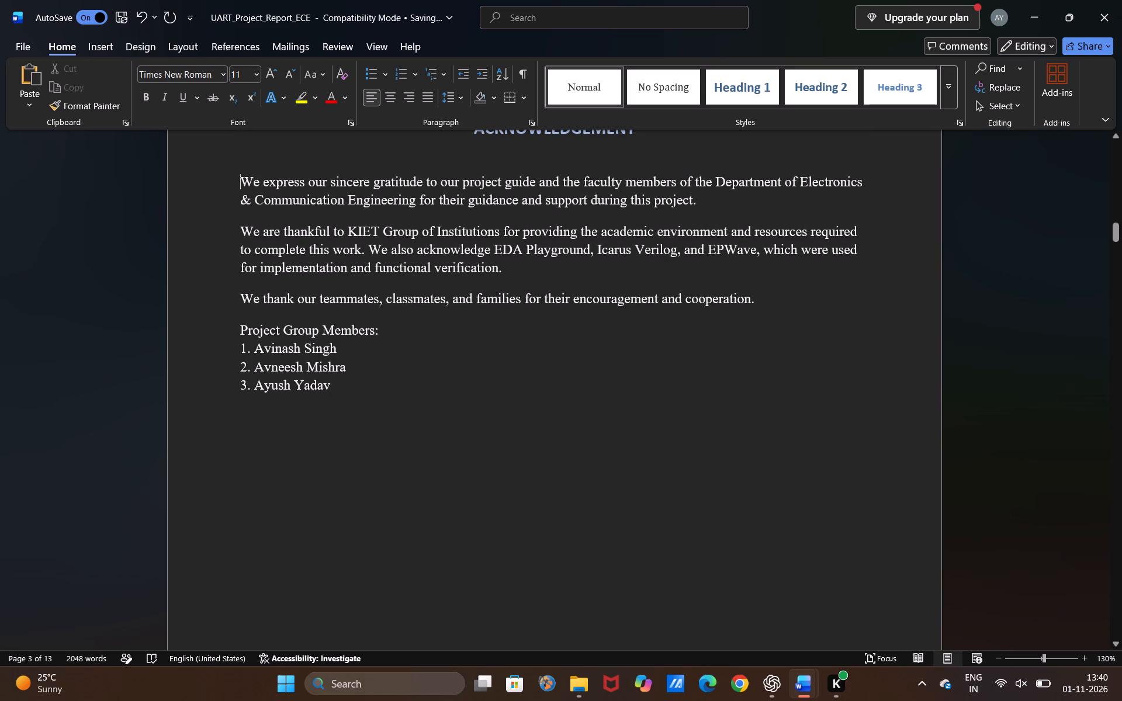
{"action": "left_click_drag", "start_coordinate": [258, 206], "coordinate": [338, 426]}
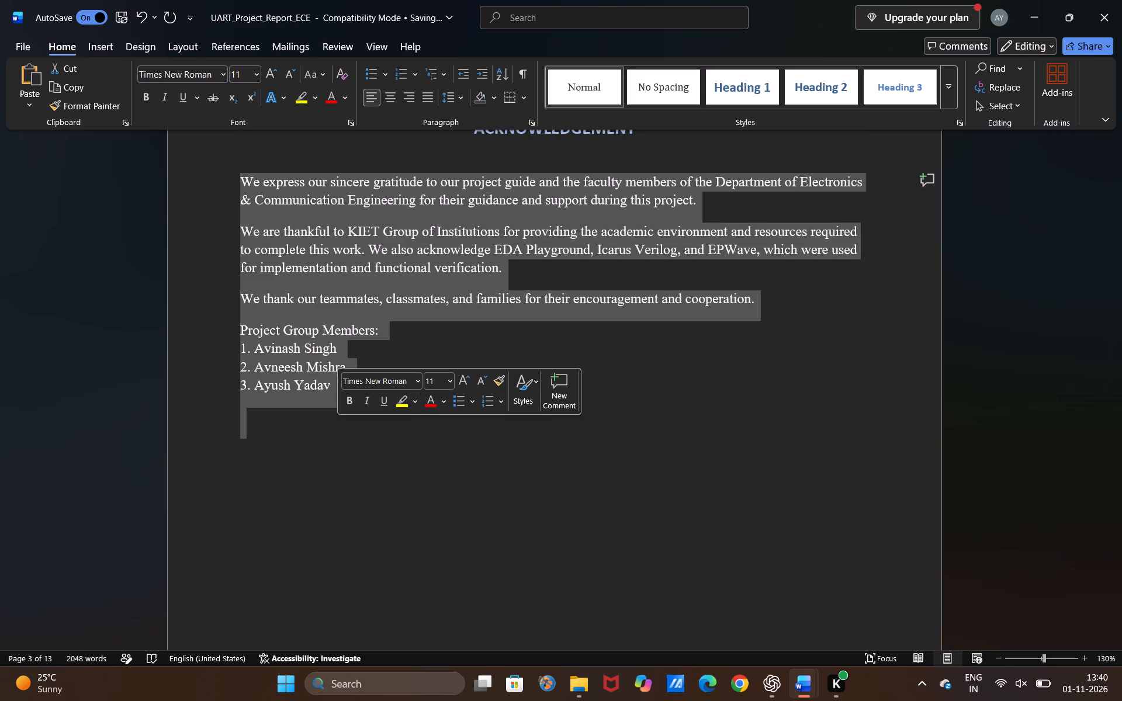
{"action": "left_click", "coordinate": [451, 387]}
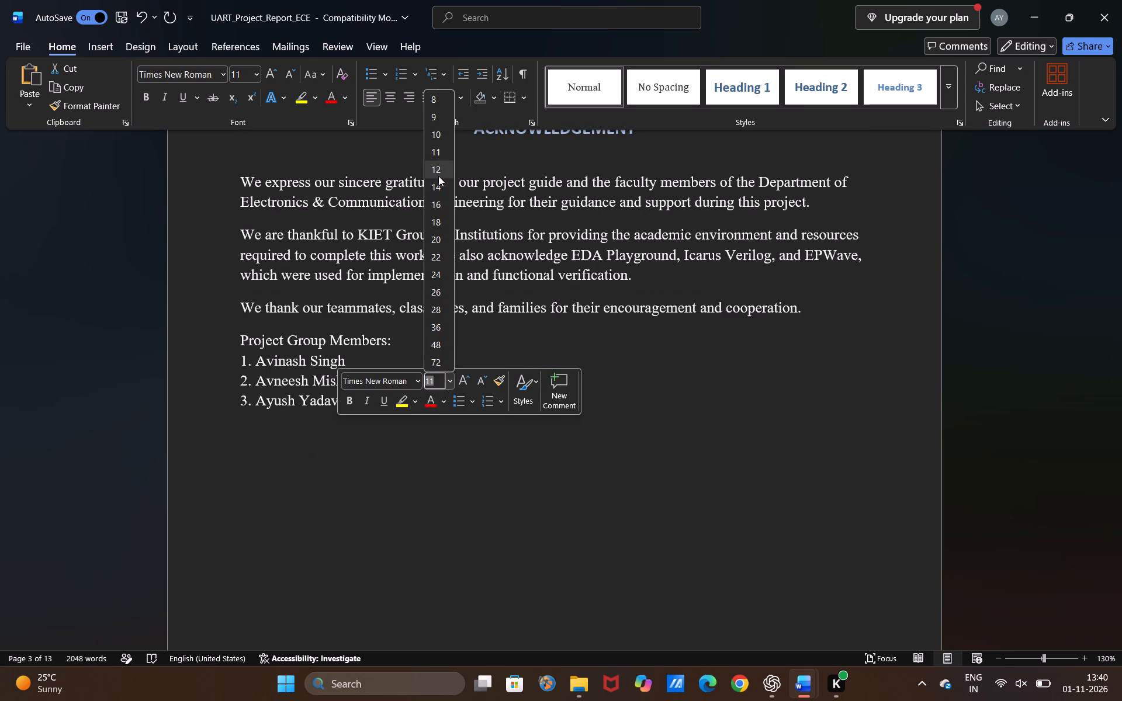
{"action": "left_click", "coordinate": [438, 176]}
{"action": "left_click", "coordinate": [463, 100]}
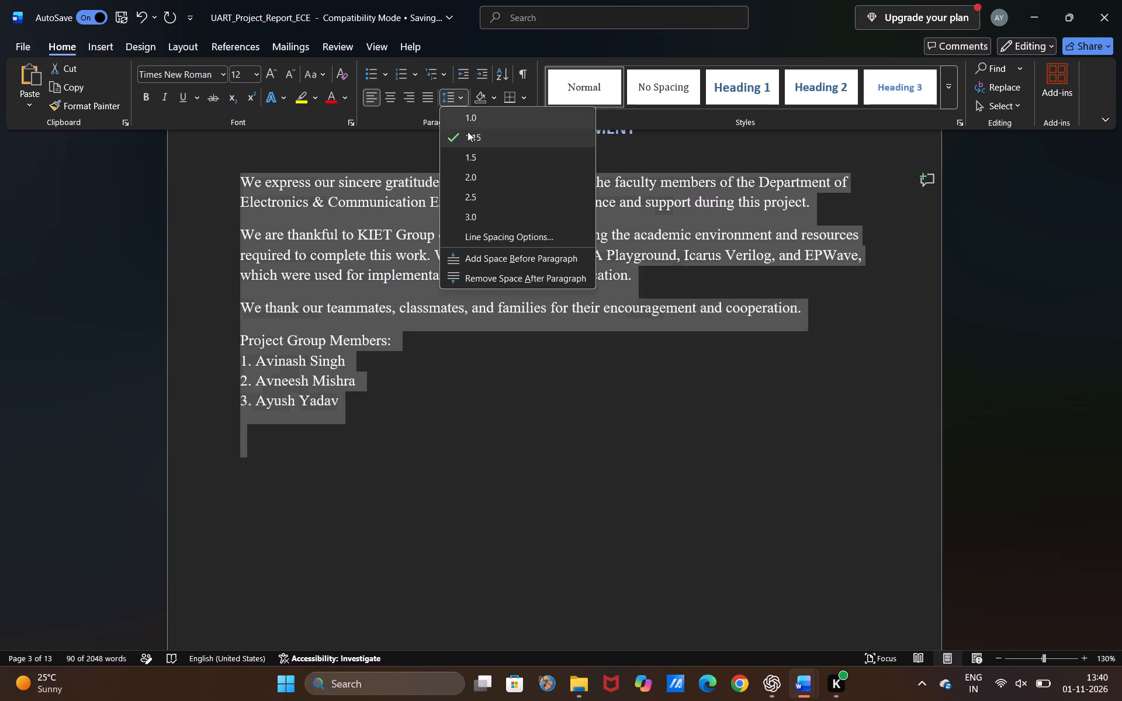
{"action": "left_click", "coordinate": [469, 146]}
{"action": "left_click", "coordinate": [449, 436]}
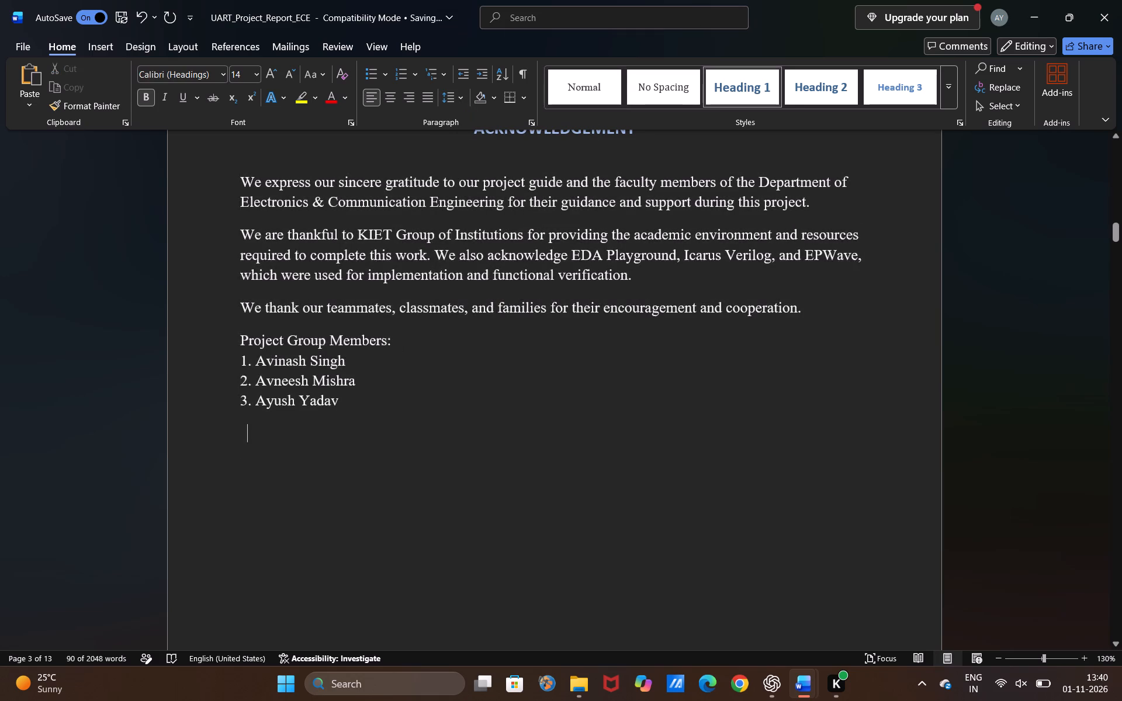
Centre the ABSTRACT heading on page 4 and insert an empty paragraph below it.
{"action": "scroll", "coordinate": [449, 436], "scroll_direction": "down", "scroll_amount": 4}
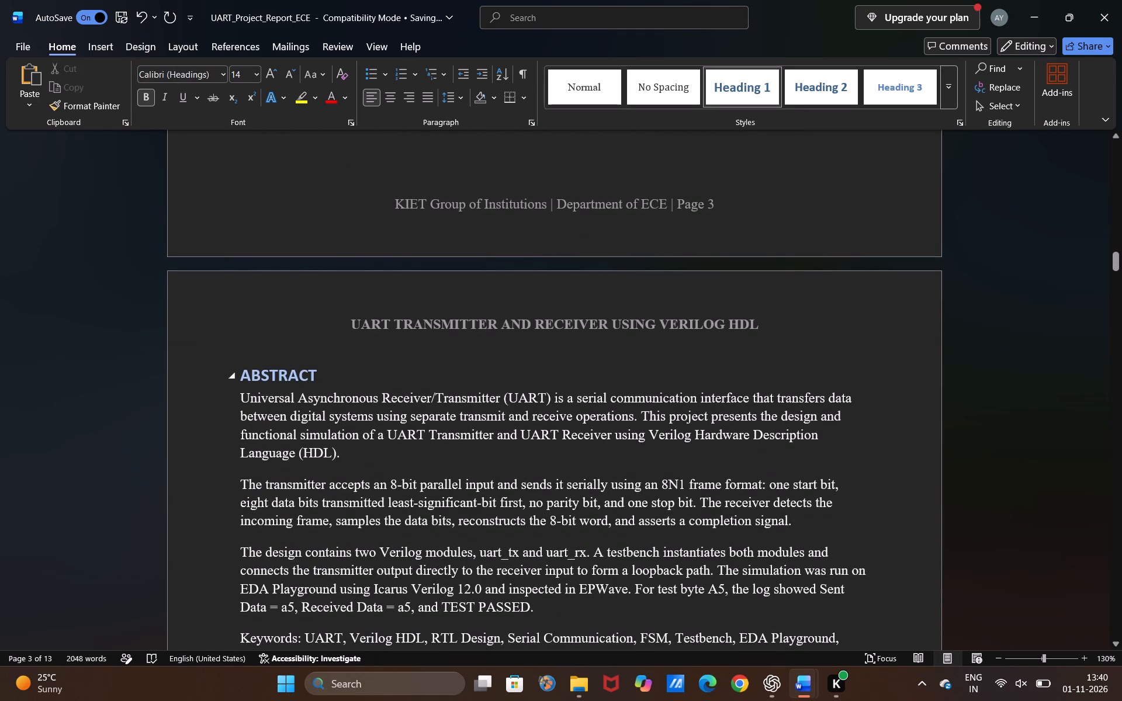
{"action": "left_click_drag", "start_coordinate": [244, 376], "coordinate": [330, 377]}
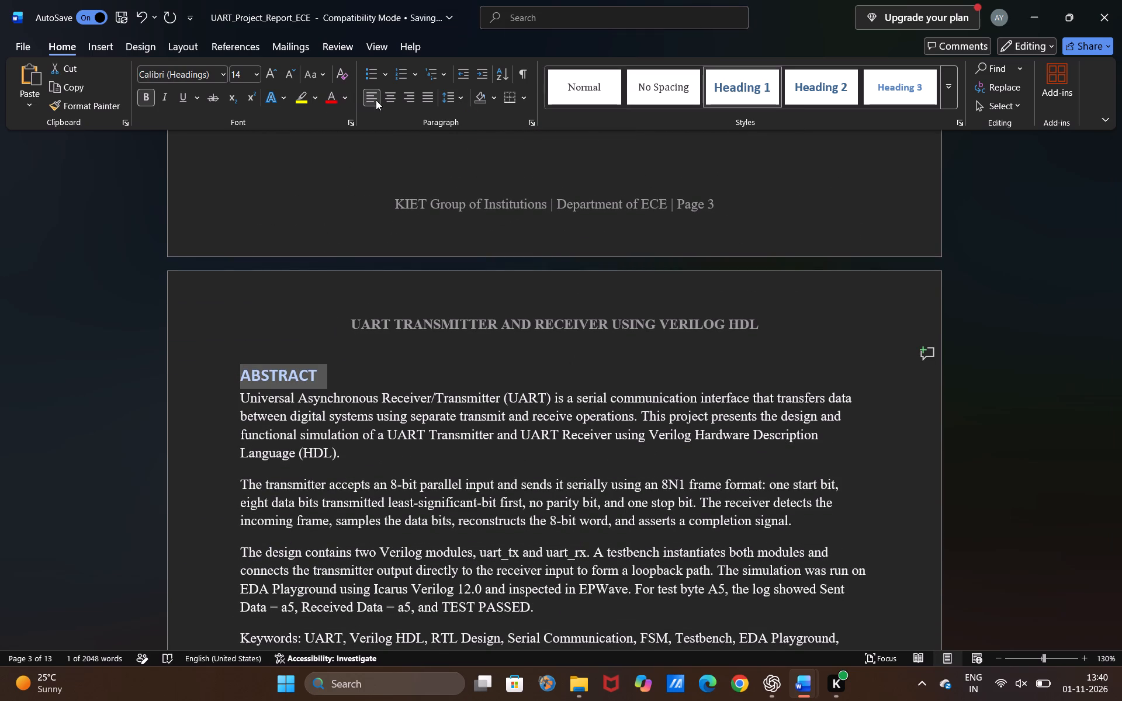
{"action": "left_click", "coordinate": [408, 96]}
{"action": "left_click", "coordinate": [395, 96]}
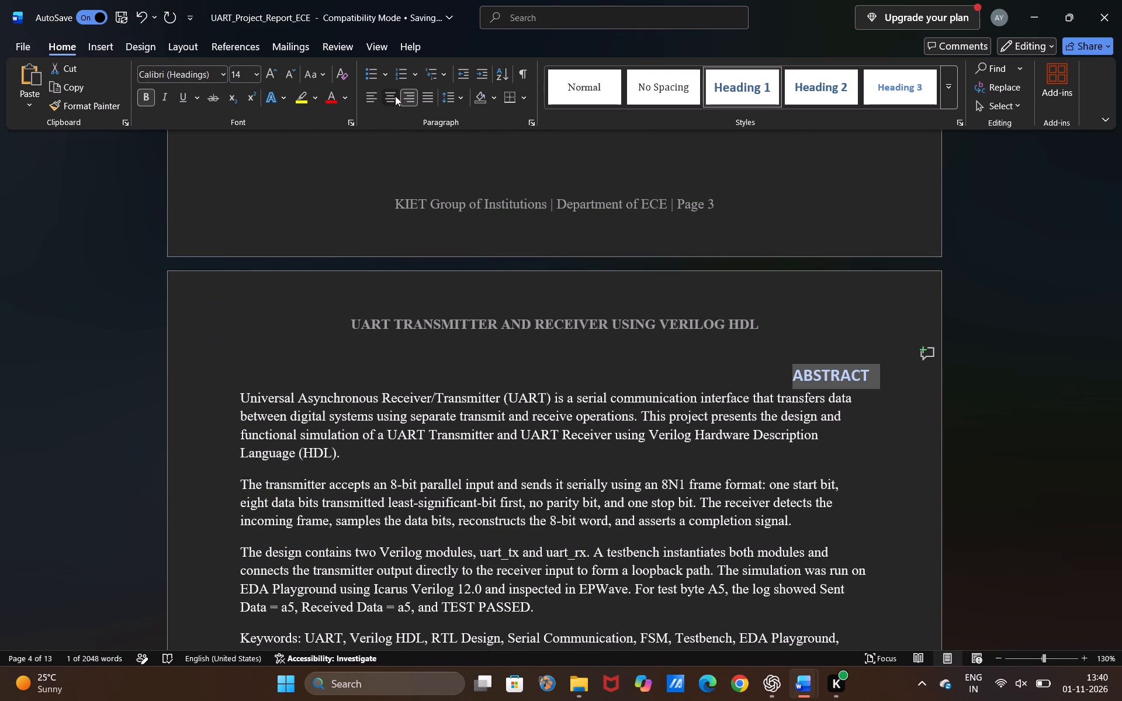
{"action": "left_click", "coordinate": [613, 381]}
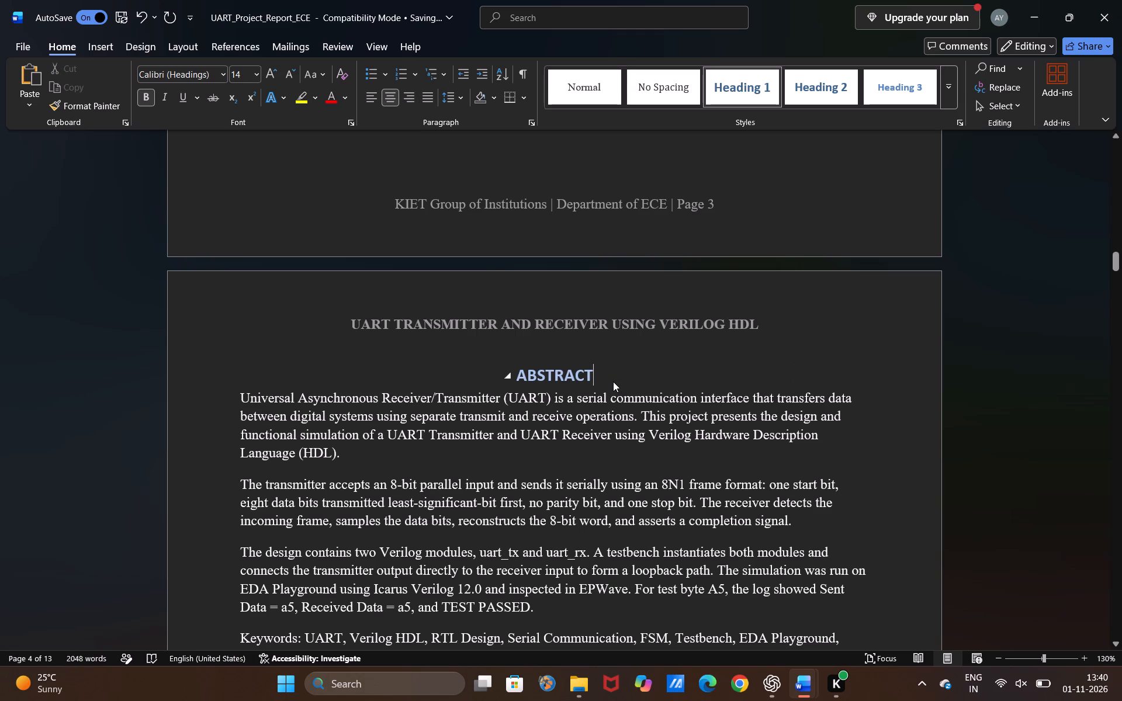
{"action": "key", "text": "Return"}
Format the abstract paragraphs and the Keywords line at 12 pt with 1.15 line spacing.
{"action": "scroll", "coordinate": [613, 381], "scroll_direction": "down", "scroll_amount": 2}
{"action": "scroll", "coordinate": [613, 381], "scroll_direction": "up", "scroll_amount": 1}
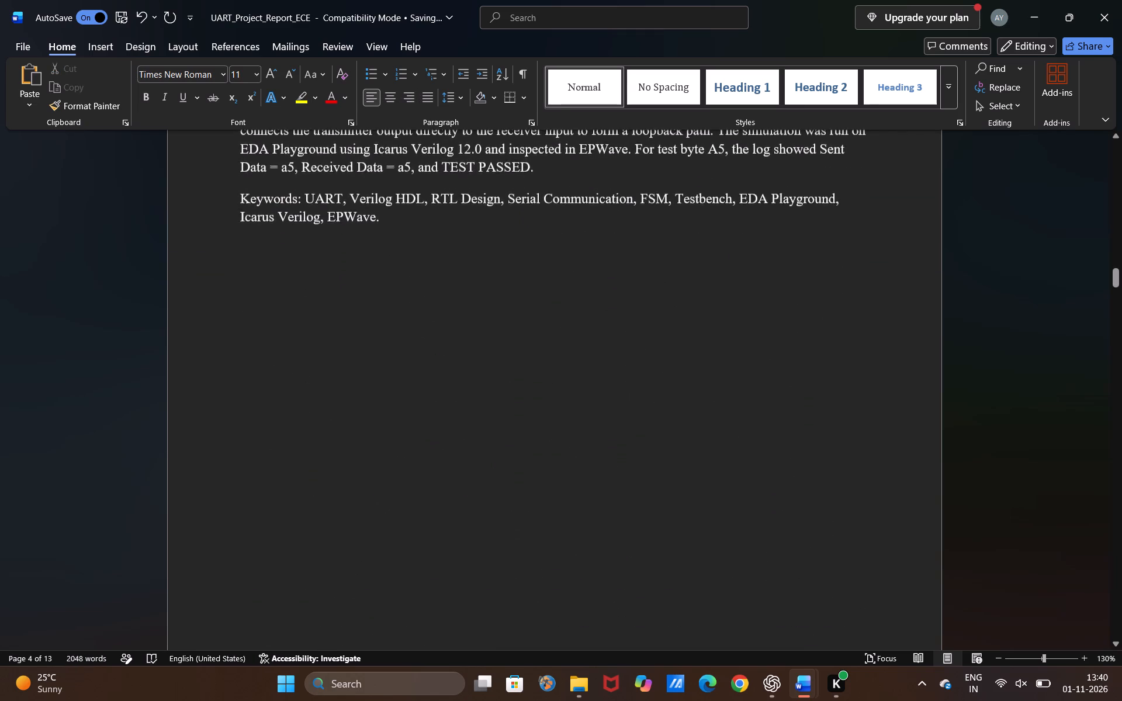
{"action": "scroll", "coordinate": [613, 381], "scroll_direction": "up", "scroll_amount": 1}
{"action": "scroll", "coordinate": [577, 352], "scroll_direction": "down", "scroll_amount": 2}
{"action": "scroll", "coordinate": [577, 352], "scroll_direction": "up", "scroll_amount": 1}
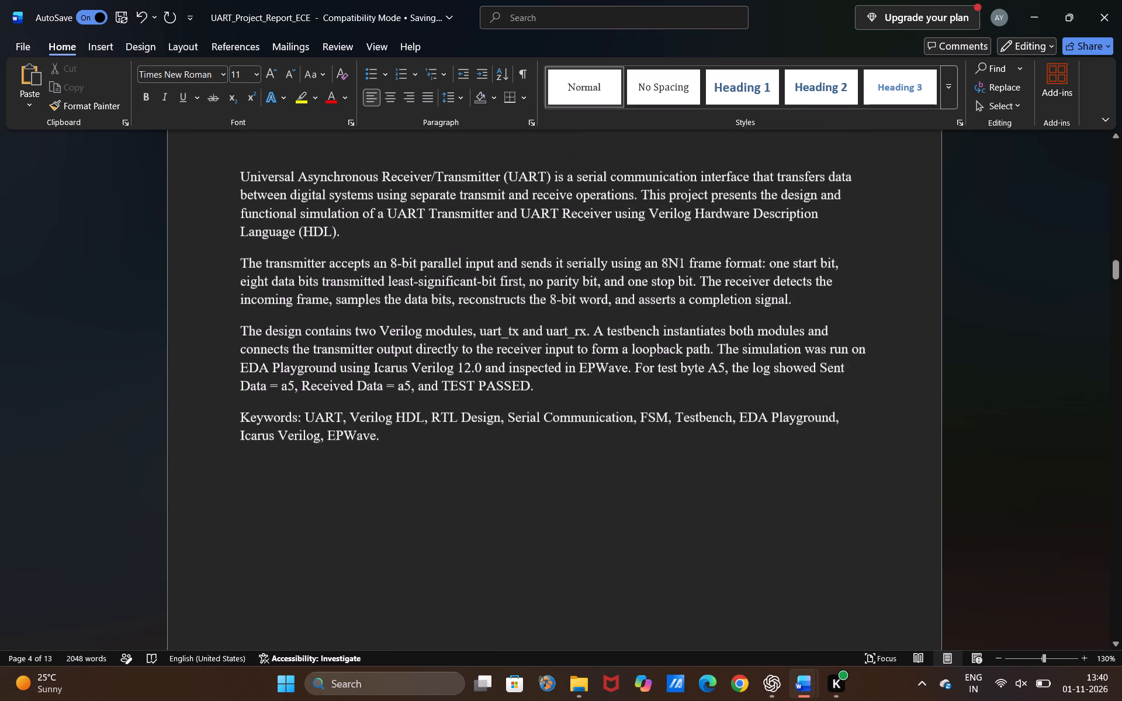
{"action": "scroll", "coordinate": [577, 352], "scroll_direction": "up", "scroll_amount": 1}
{"action": "left_click_drag", "start_coordinate": [234, 207], "coordinate": [414, 471]}
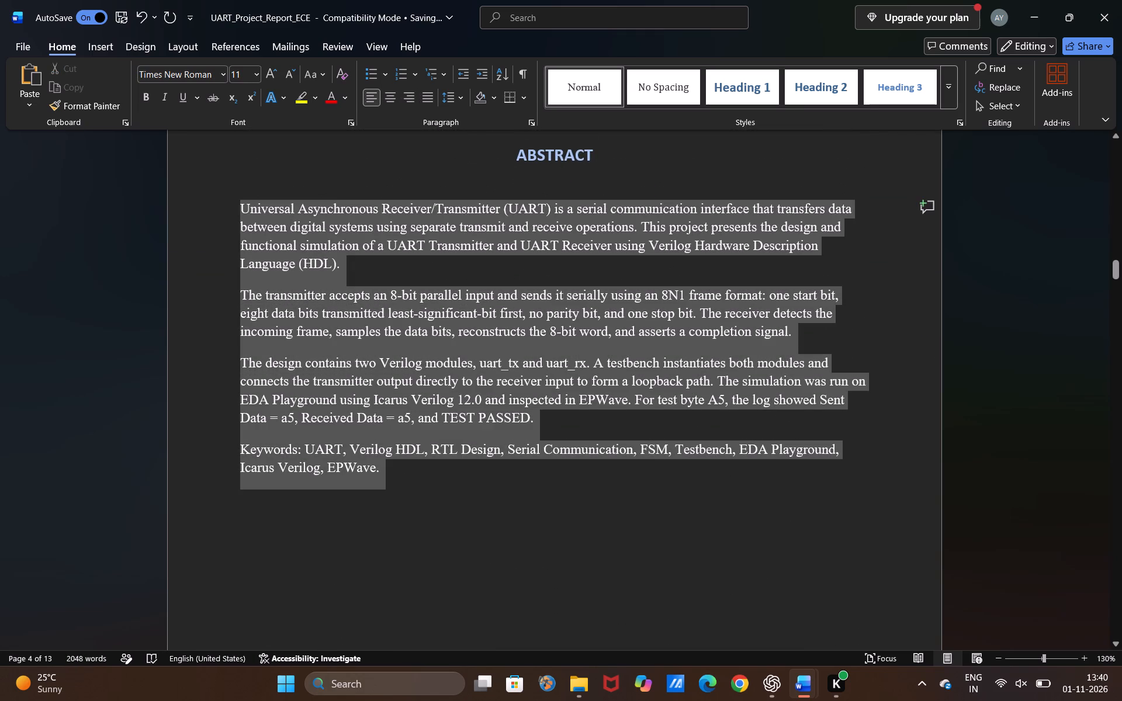
{"action": "left_click_drag", "start_coordinate": [414, 471], "coordinate": [414, 478]}
{"action": "left_click", "coordinate": [530, 436]}
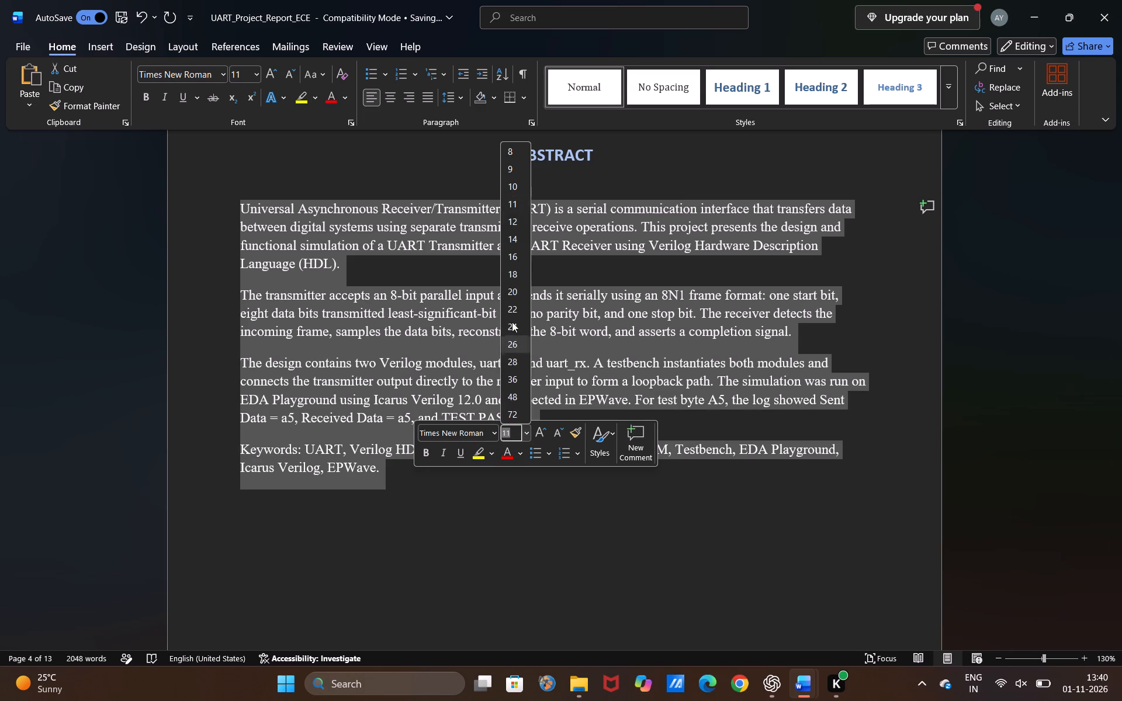
{"action": "left_click", "coordinate": [508, 221]}
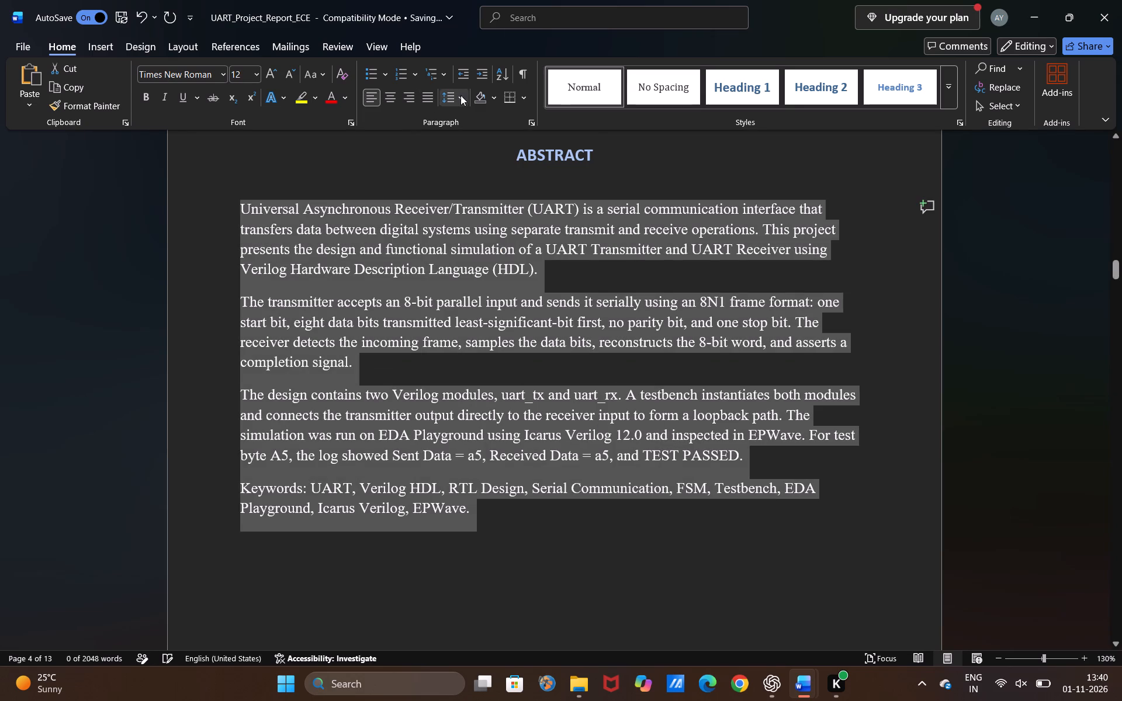
{"action": "left_click", "coordinate": [460, 95]}
{"action": "left_click", "coordinate": [457, 138]}
Set the whole table of contents, from its heading through the References entry, to font size 9.
{"action": "scroll", "coordinate": [524, 443], "scroll_direction": "down", "scroll_amount": 6}
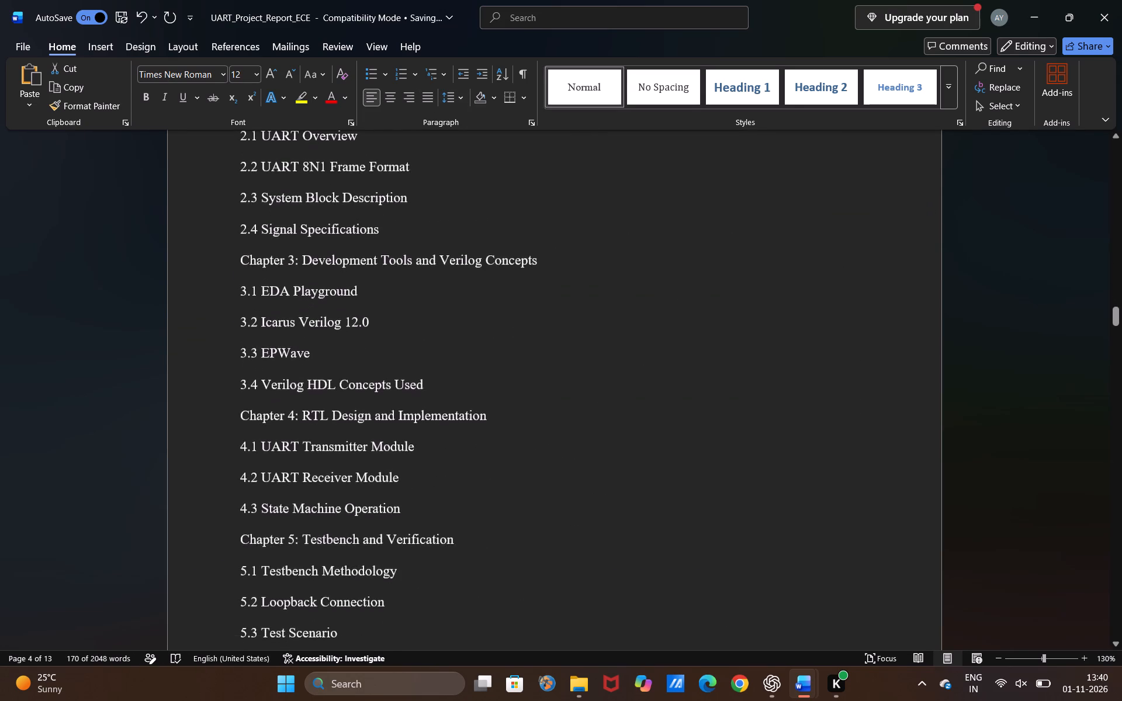
{"action": "scroll", "coordinate": [524, 443], "scroll_direction": "up", "scroll_amount": 2}
{"action": "scroll", "coordinate": [428, 388], "scroll_direction": "down", "scroll_amount": 1}
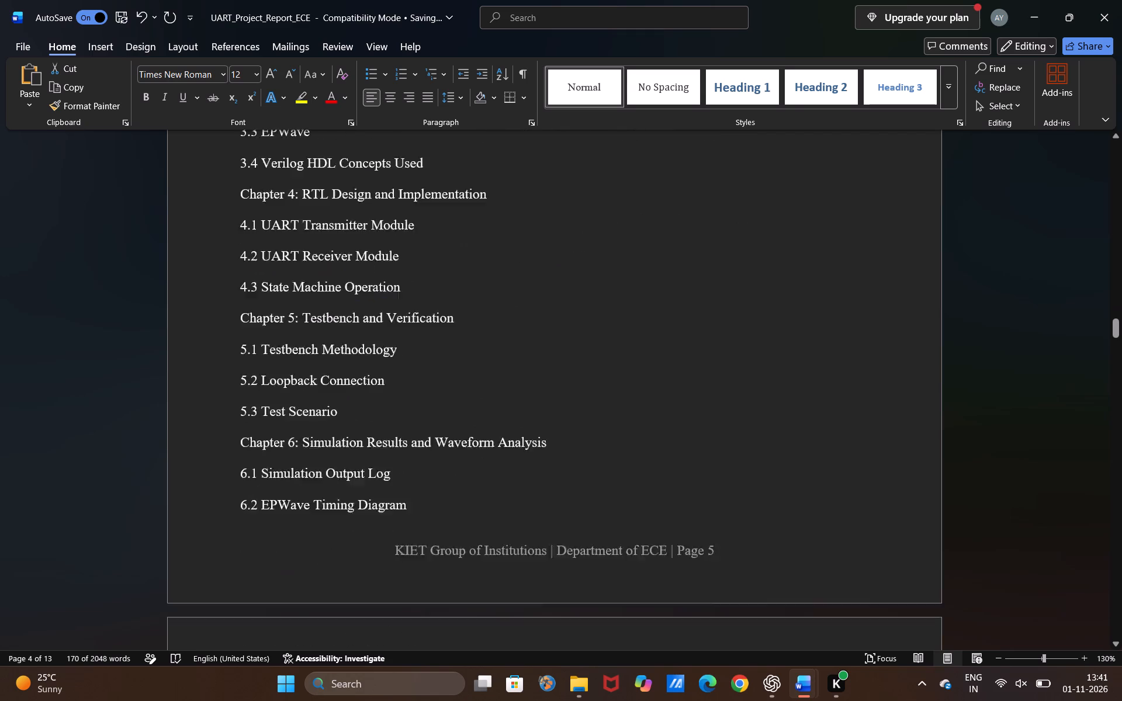
{"action": "scroll", "coordinate": [428, 388], "scroll_direction": "down", "scroll_amount": 3}
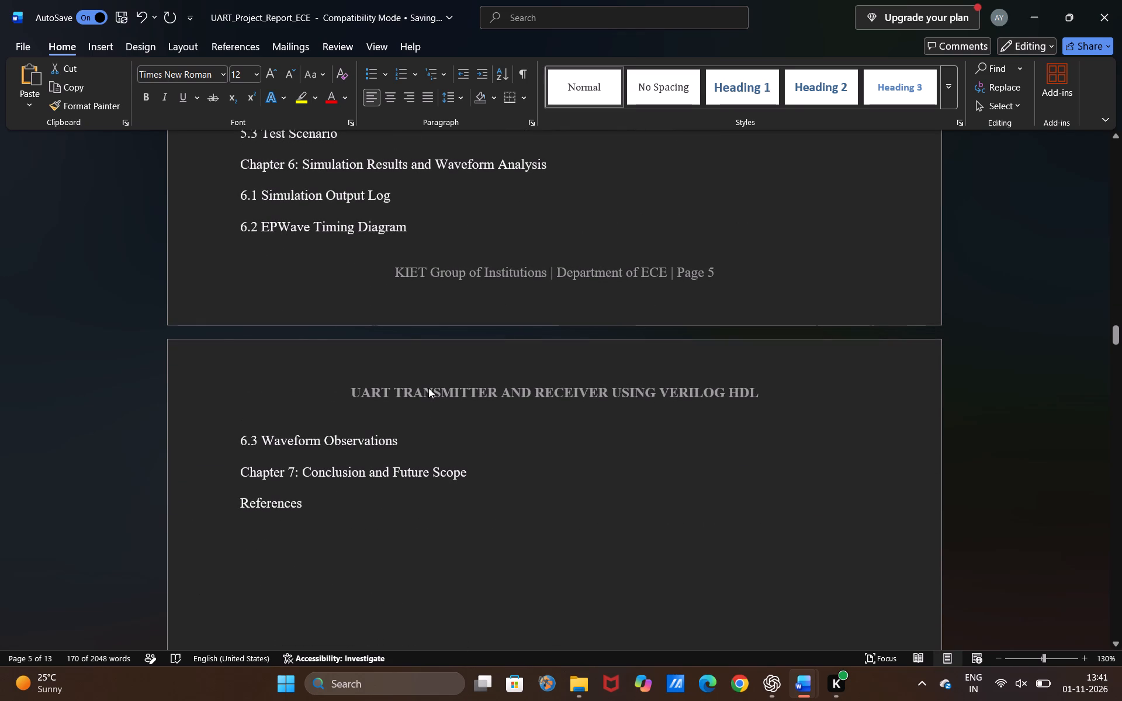
{"action": "scroll", "coordinate": [428, 388], "scroll_direction": "down", "scroll_amount": 2}
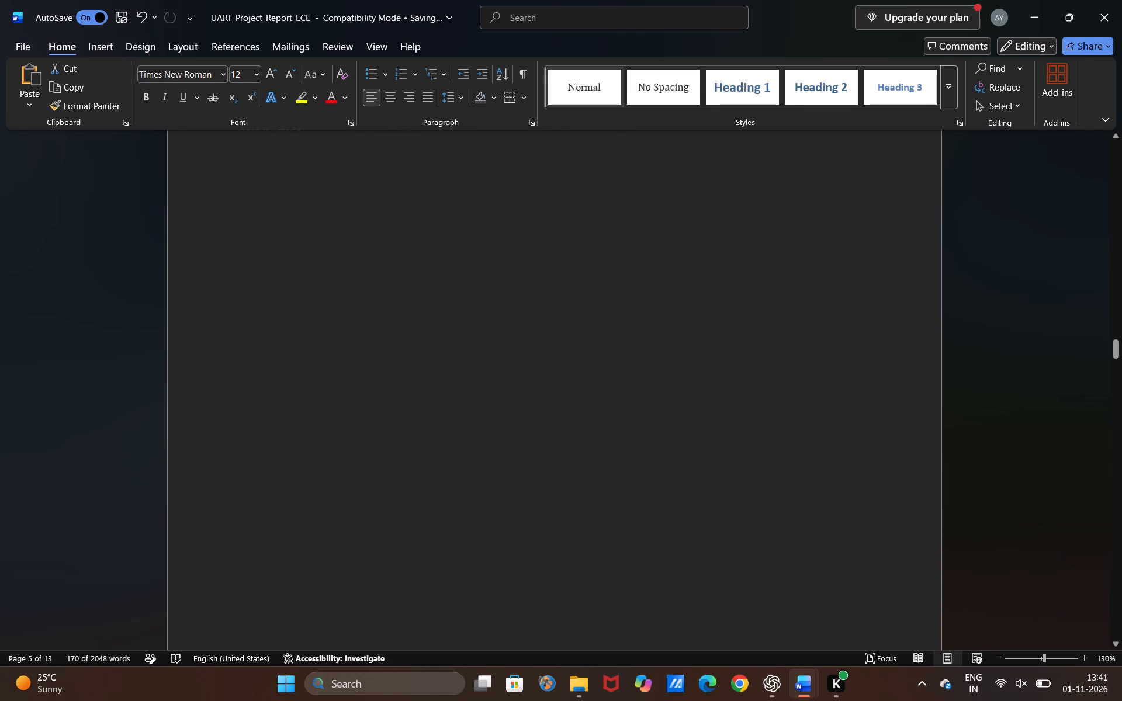
{"action": "scroll", "coordinate": [428, 388], "scroll_direction": "up", "scroll_amount": 2}
{"action": "scroll", "coordinate": [428, 388], "scroll_direction": "down", "scroll_amount": 1}
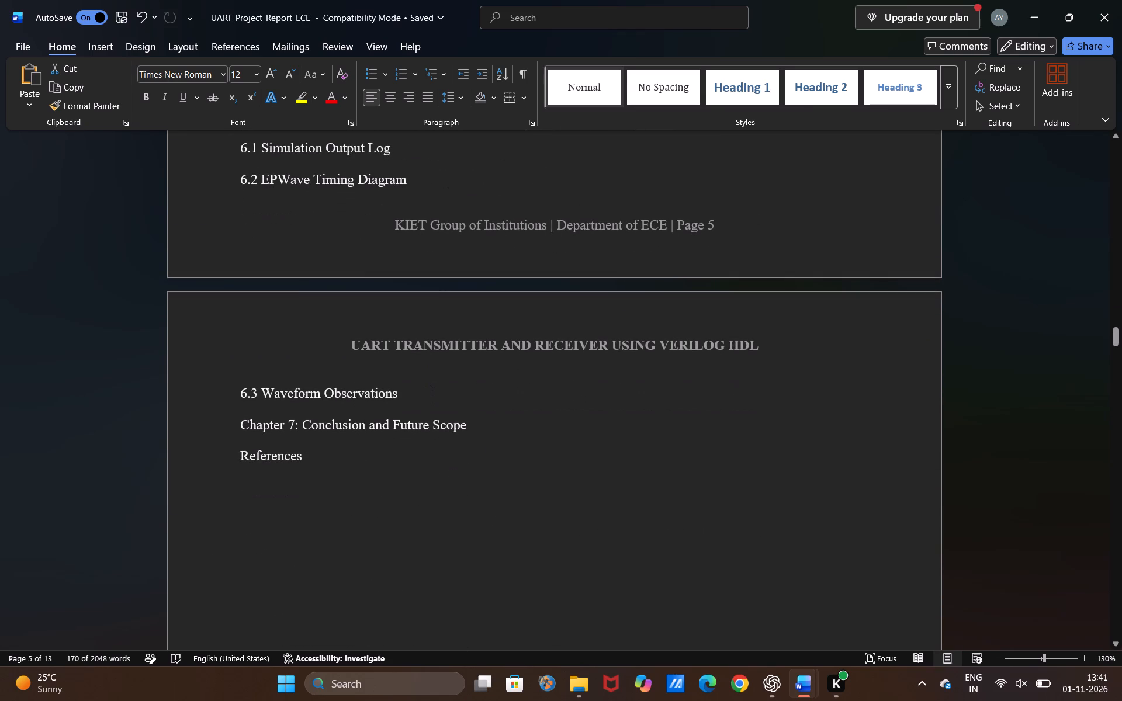
{"action": "left_click_drag", "start_coordinate": [333, 476], "coordinate": [228, 200]}
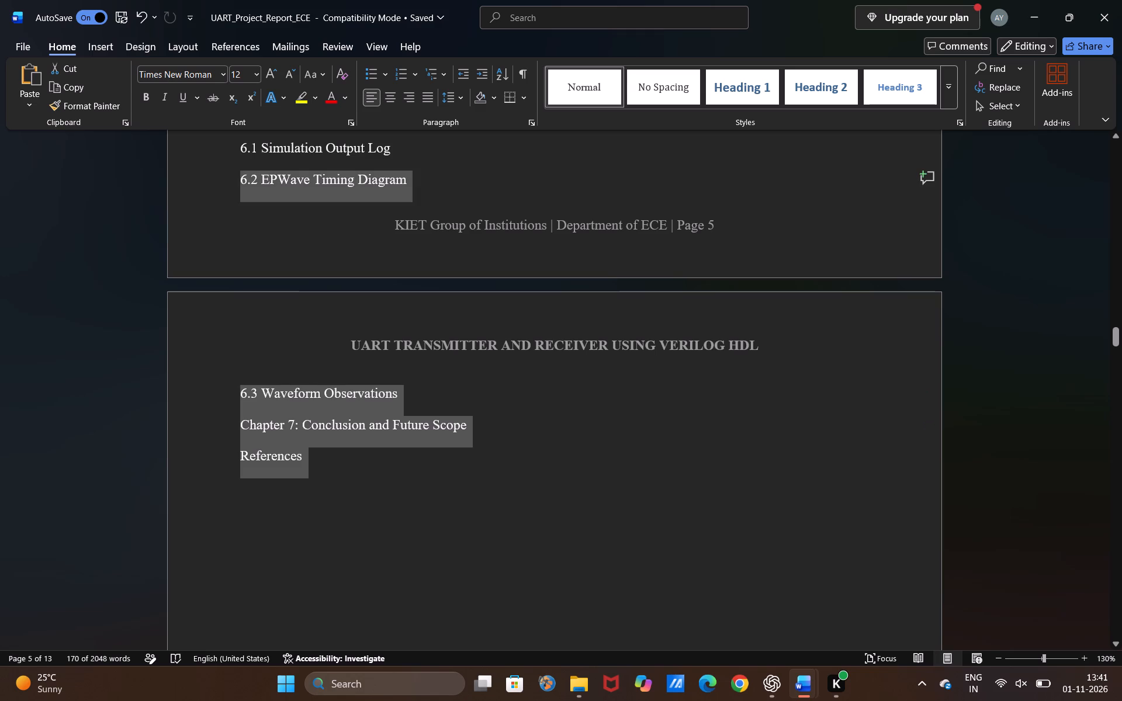
{"action": "left_click_drag", "start_coordinate": [228, 200], "coordinate": [213, 127]}
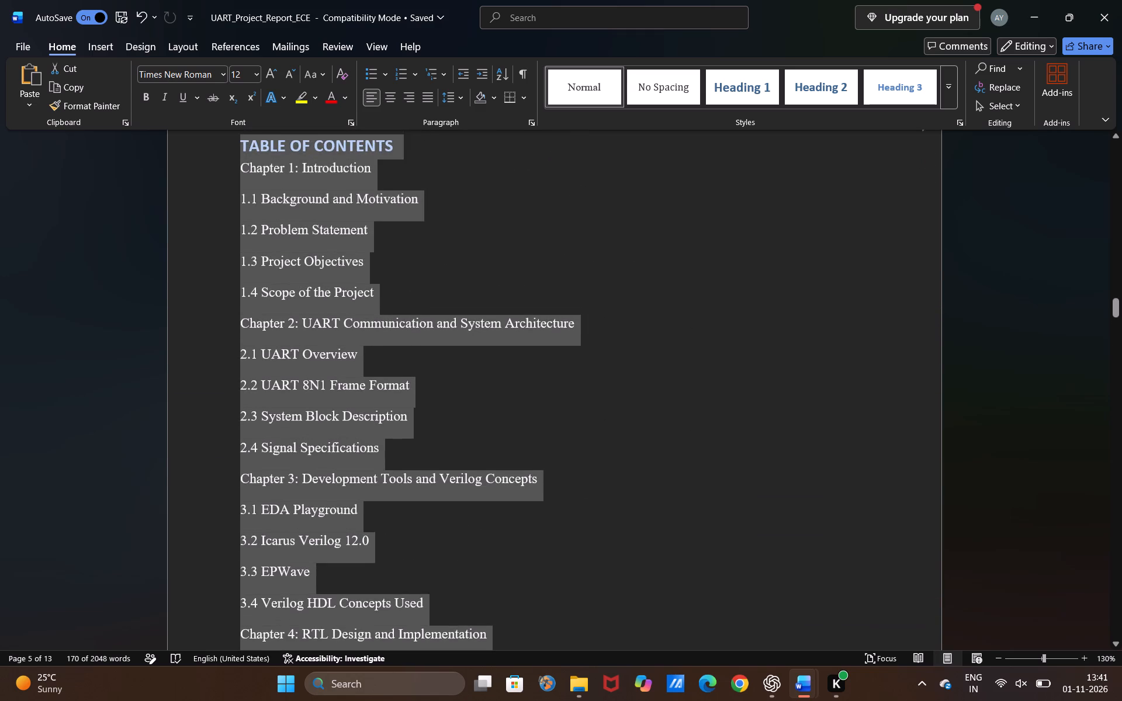
{"action": "left_click_drag", "start_coordinate": [213, 127], "coordinate": [236, 221]}
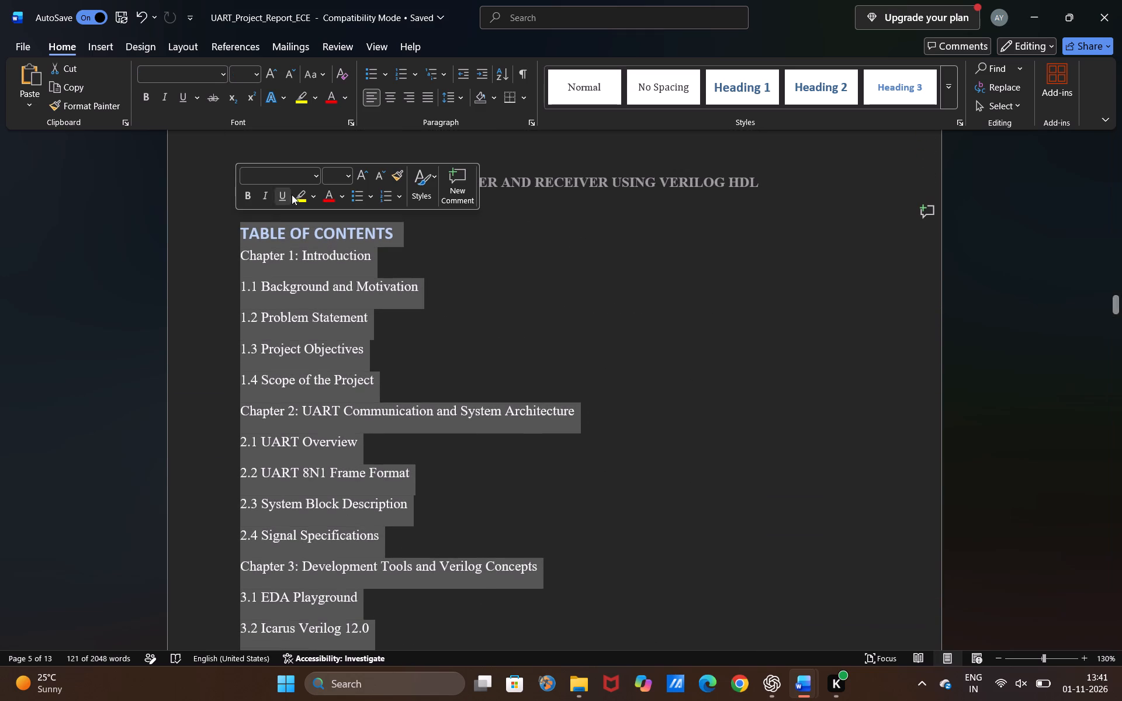
{"action": "left_click", "coordinate": [347, 173]}
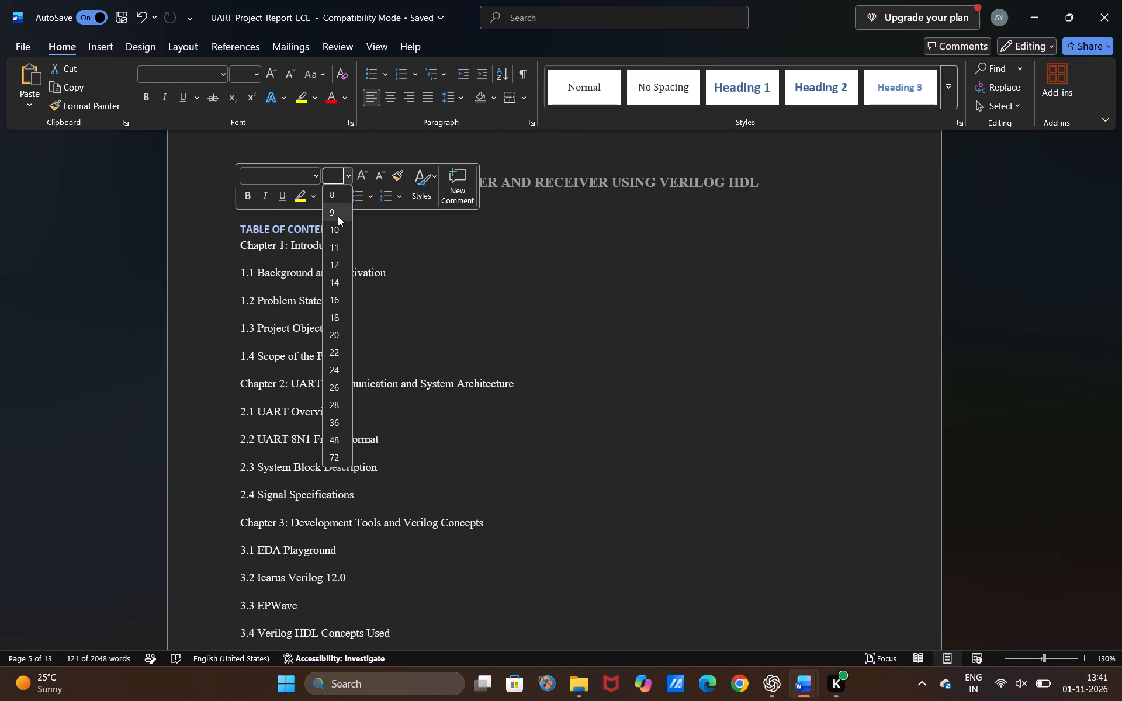
{"action": "left_click", "coordinate": [338, 216]}
{"action": "scroll", "coordinate": [389, 307], "scroll_direction": "down", "scroll_amount": 1}
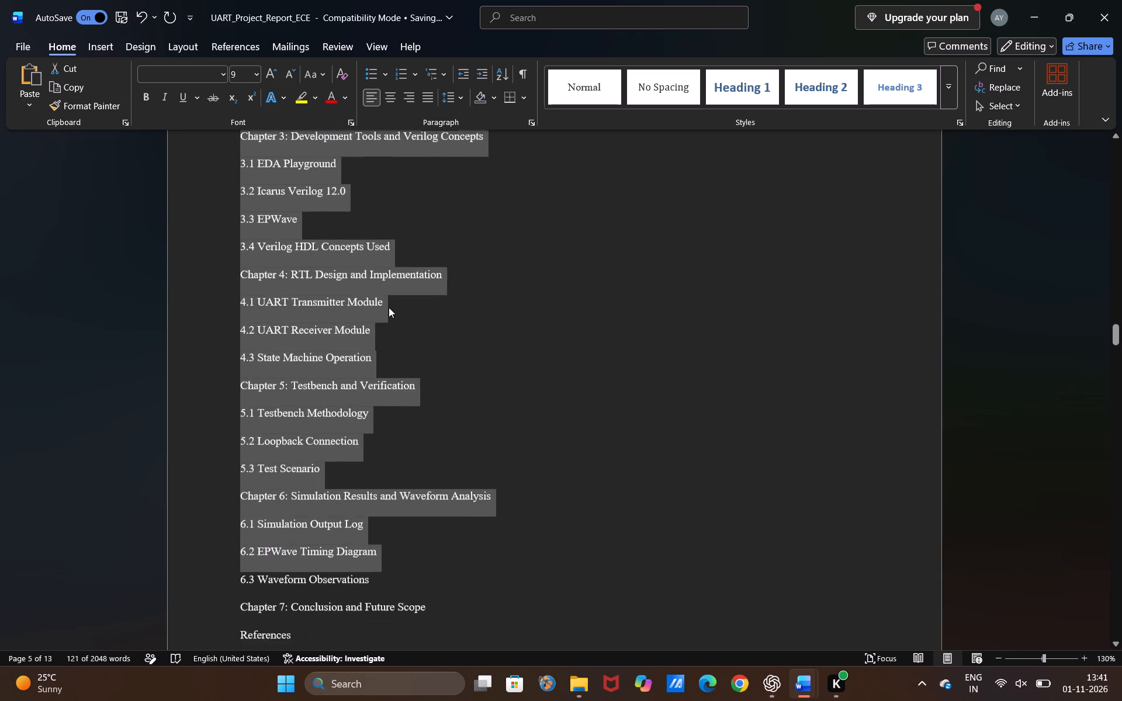
{"action": "scroll", "coordinate": [389, 307], "scroll_direction": "down", "scroll_amount": 1}
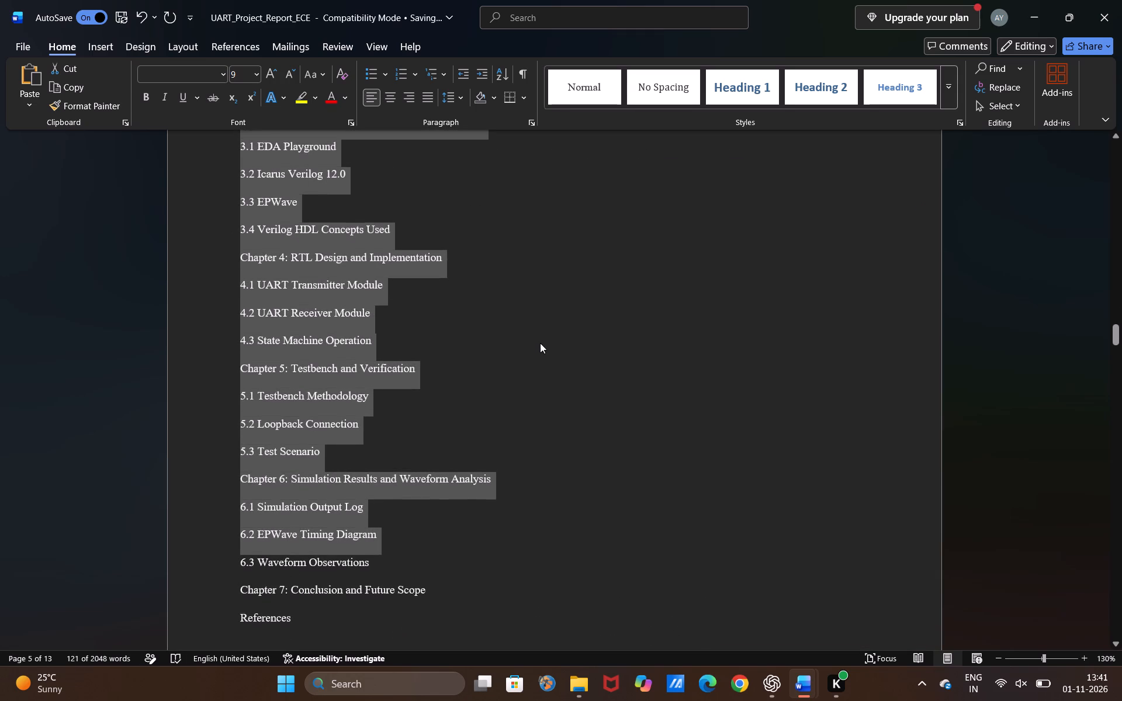
{"action": "left_click", "coordinate": [542, 345]}
{"action": "scroll", "coordinate": [542, 345], "scroll_direction": "up", "scroll_amount": 1}
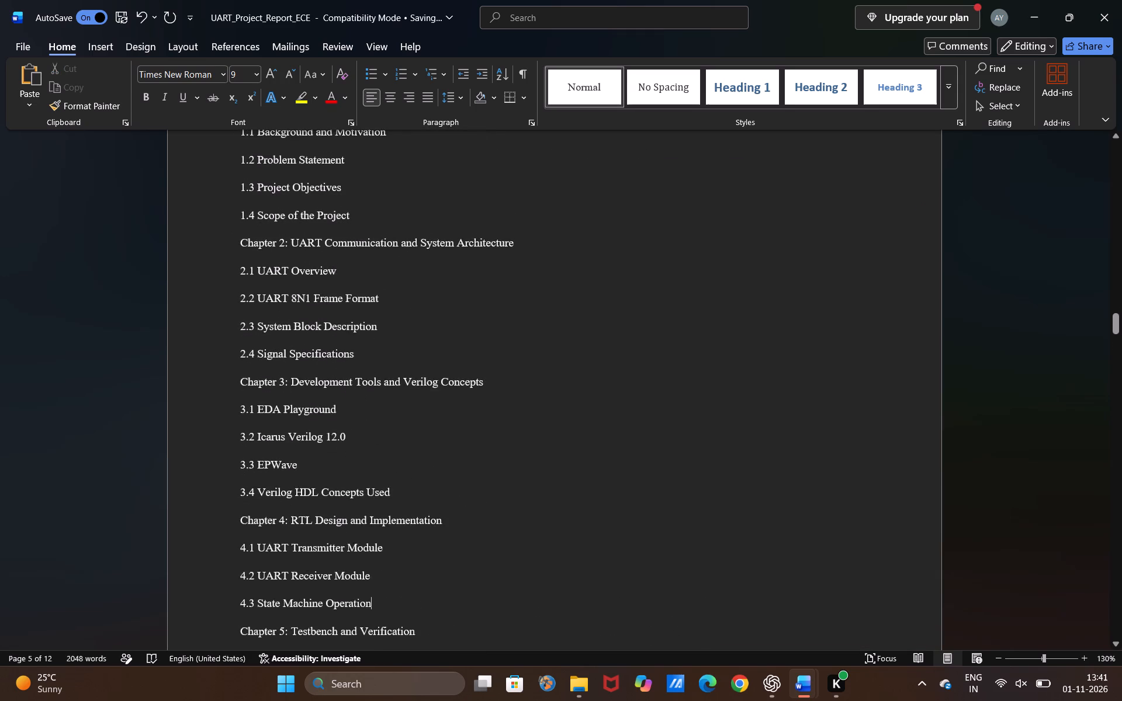
{"action": "scroll", "coordinate": [422, 161], "scroll_direction": "up", "scroll_amount": 1}
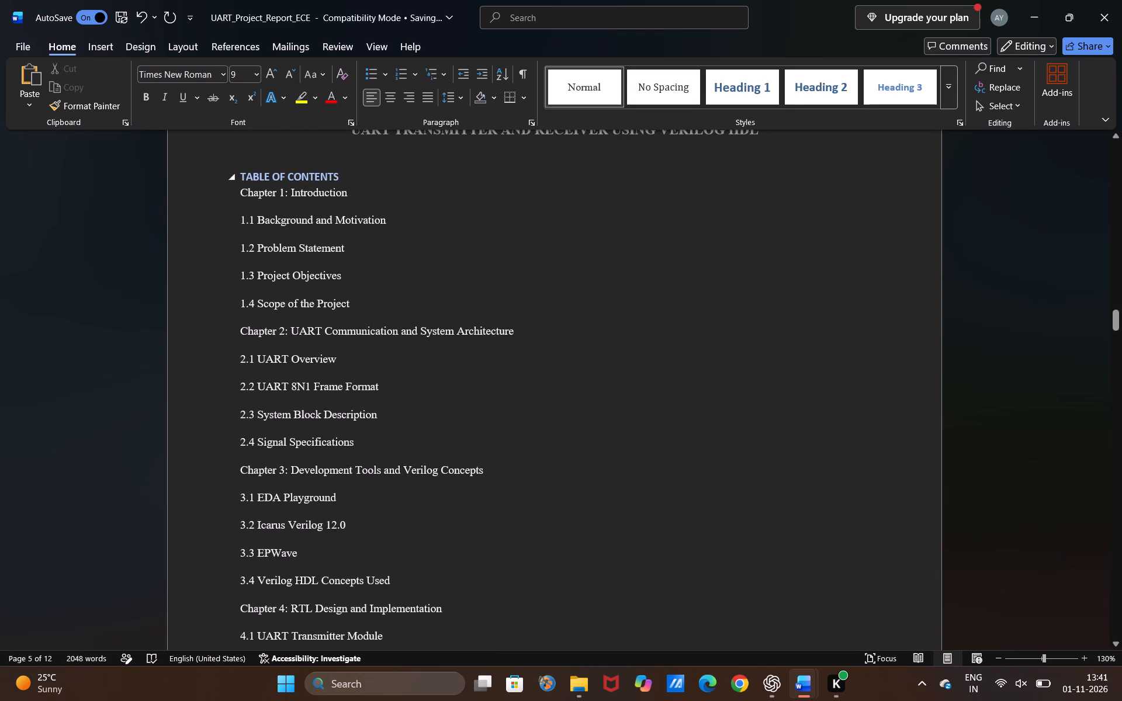
Insert an empty paragraph below the TABLE OF CONTENTS heading on page 5.
{"action": "left_click_drag", "start_coordinate": [362, 193], "coordinate": [246, 165]}
{"action": "left_click", "coordinate": [369, 186]}
{"action": "left_click", "coordinate": [350, 176]}
{"action": "key", "text": "Return"}
Remove the blank page between the table of contents and the CHAPTER 1: INTRODUCTION heading.
{"action": "scroll", "coordinate": [350, 176], "scroll_direction": "down", "scroll_amount": 1}
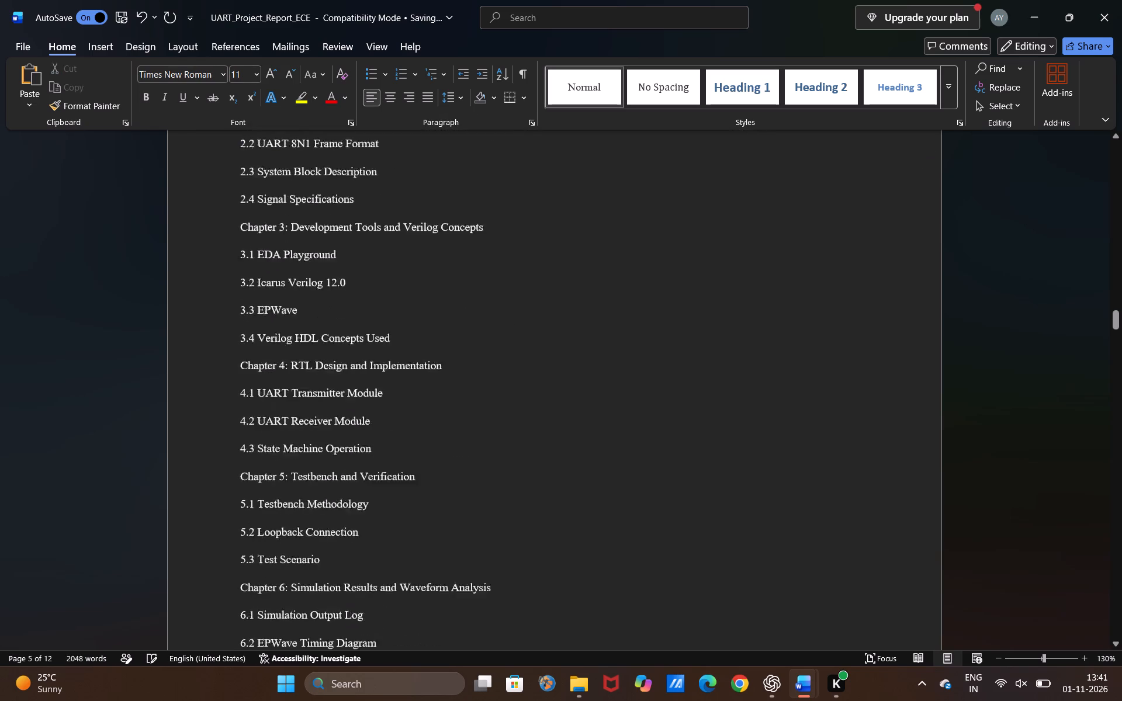
{"action": "scroll", "coordinate": [350, 176], "scroll_direction": "down", "scroll_amount": 2}
{"action": "scroll", "coordinate": [350, 176], "scroll_direction": "up", "scroll_amount": 2}
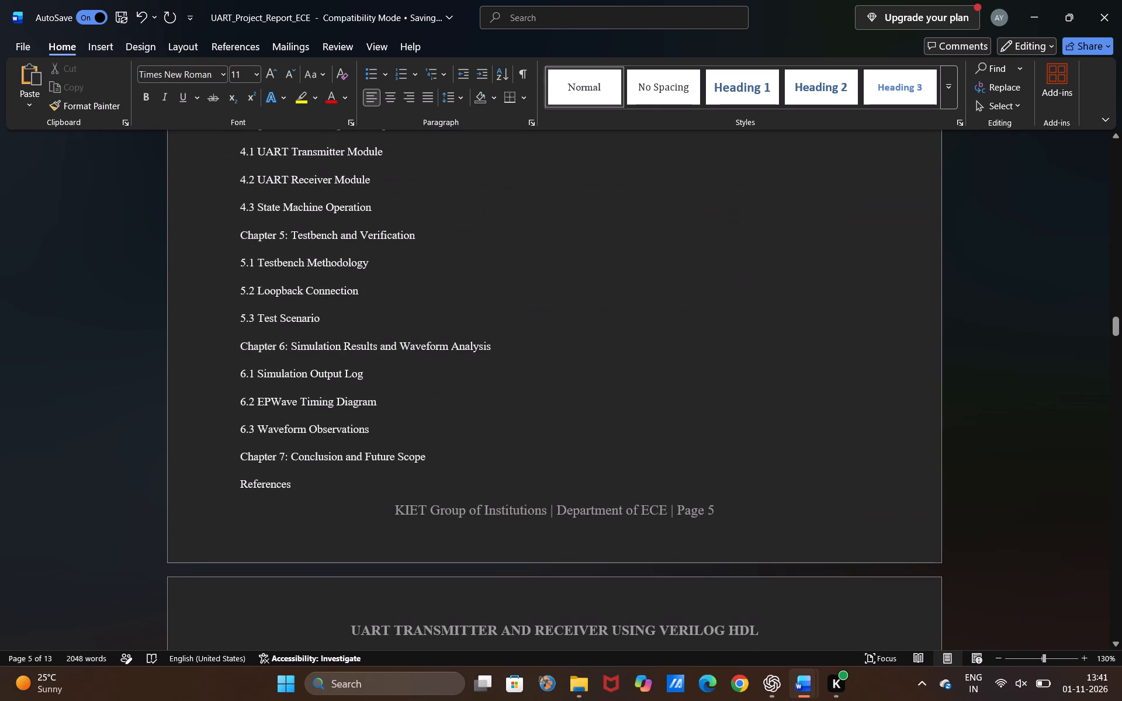
{"action": "scroll", "coordinate": [350, 176], "scroll_direction": "up", "scroll_amount": 1}
{"action": "scroll", "coordinate": [350, 176], "scroll_direction": "down", "scroll_amount": 1}
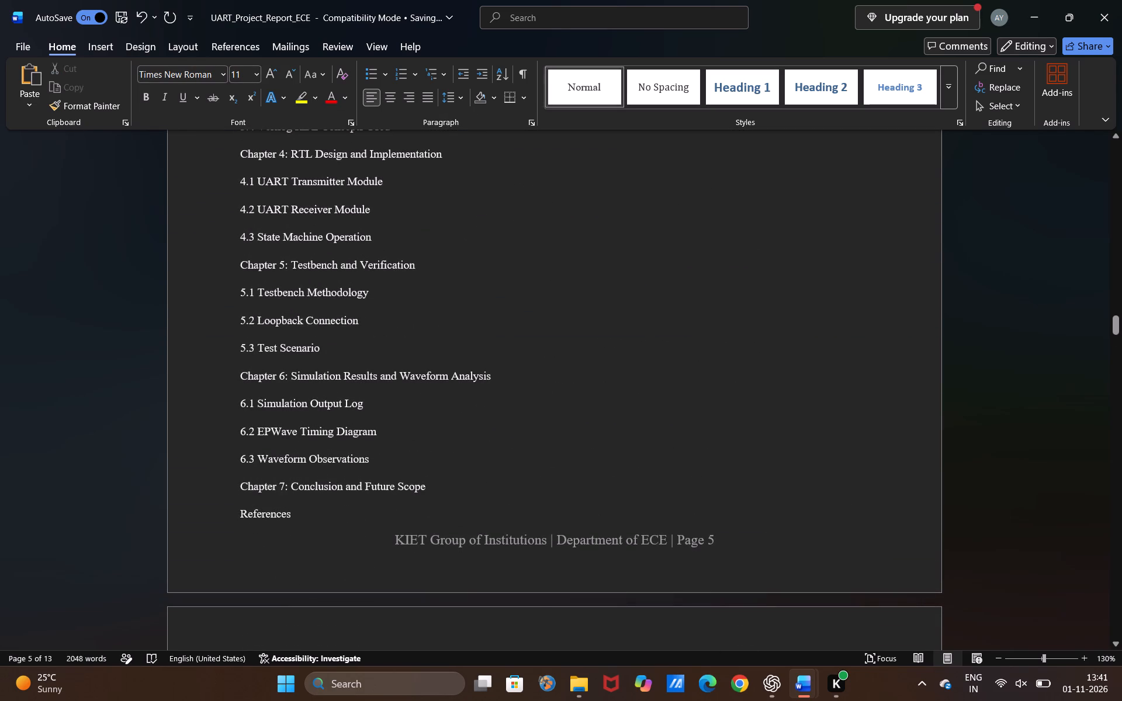
{"action": "scroll", "coordinate": [350, 176], "scroll_direction": "down", "scroll_amount": 4}
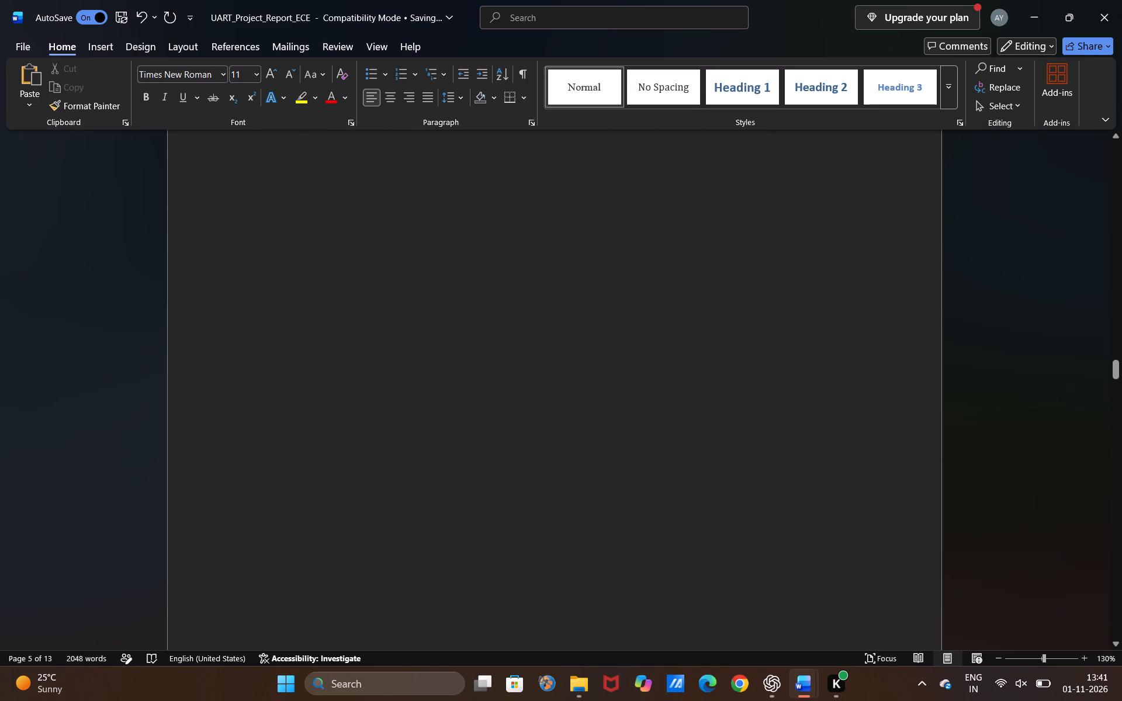
{"action": "scroll", "coordinate": [350, 176], "scroll_direction": "down", "scroll_amount": 1}
{"action": "scroll", "coordinate": [350, 176], "scroll_direction": "up", "scroll_amount": 1}
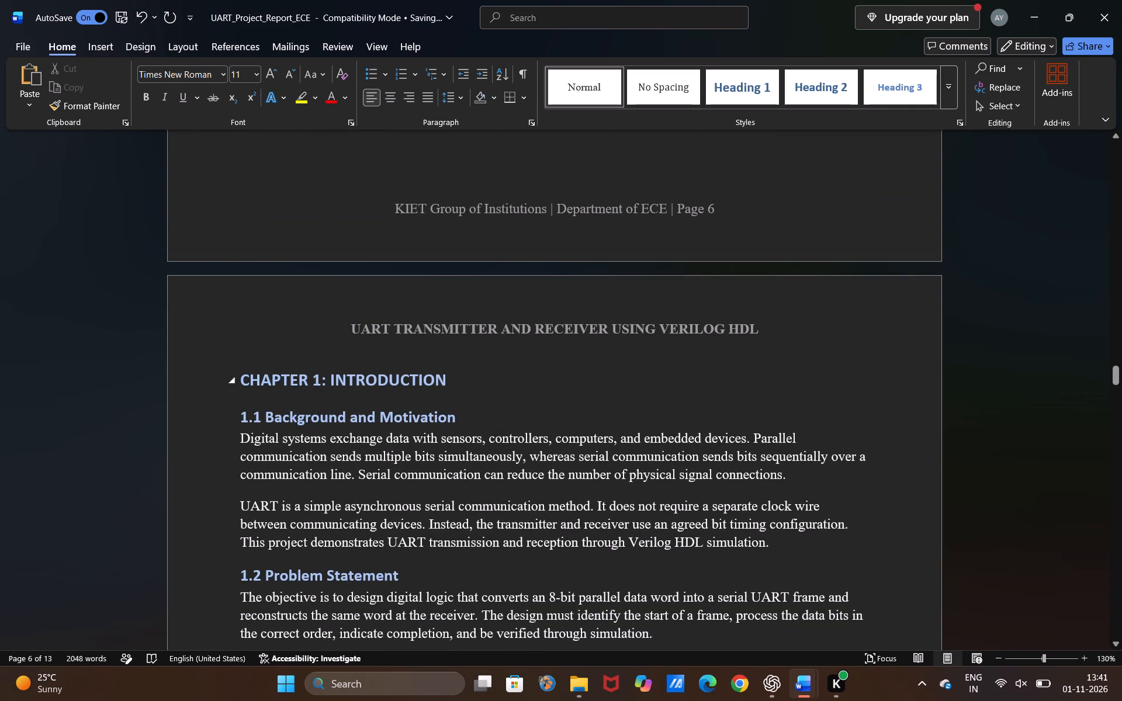
{"action": "left_click", "coordinate": [240, 382]}
{"action": "key", "text": "BackSpace"}
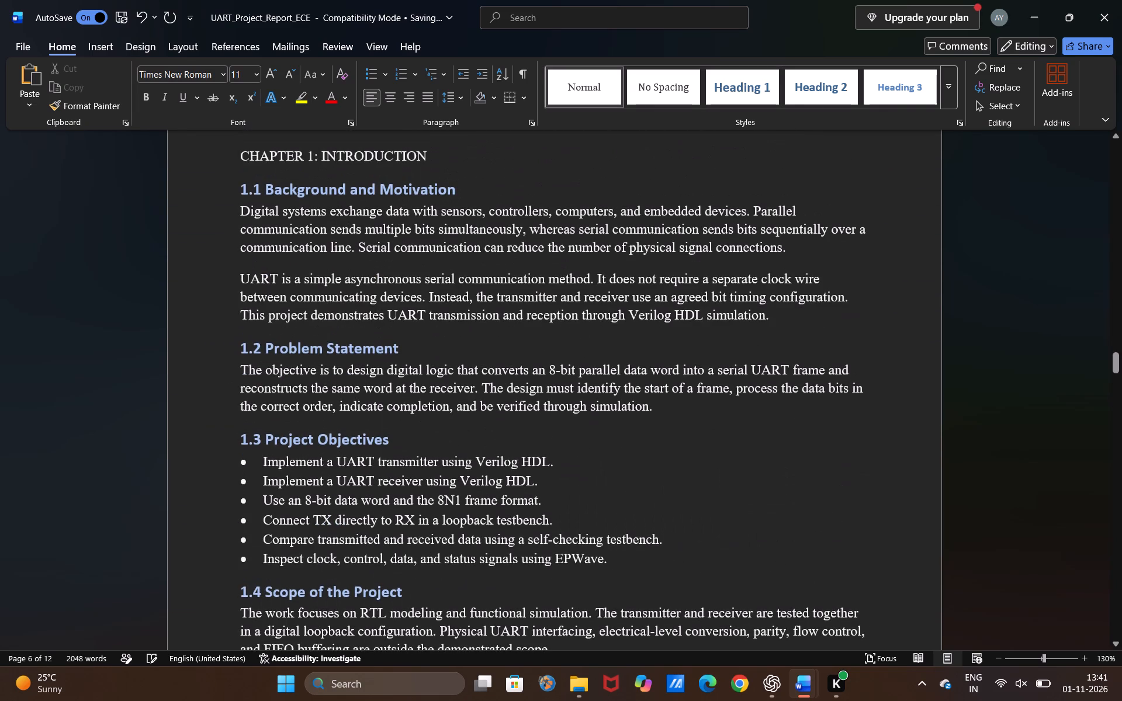
Format all of Chapter 1, from its heading through section 1.4, at 12 pt with 1.15 line spacing.
{"action": "scroll", "coordinate": [240, 382], "scroll_direction": "up", "scroll_amount": 1}
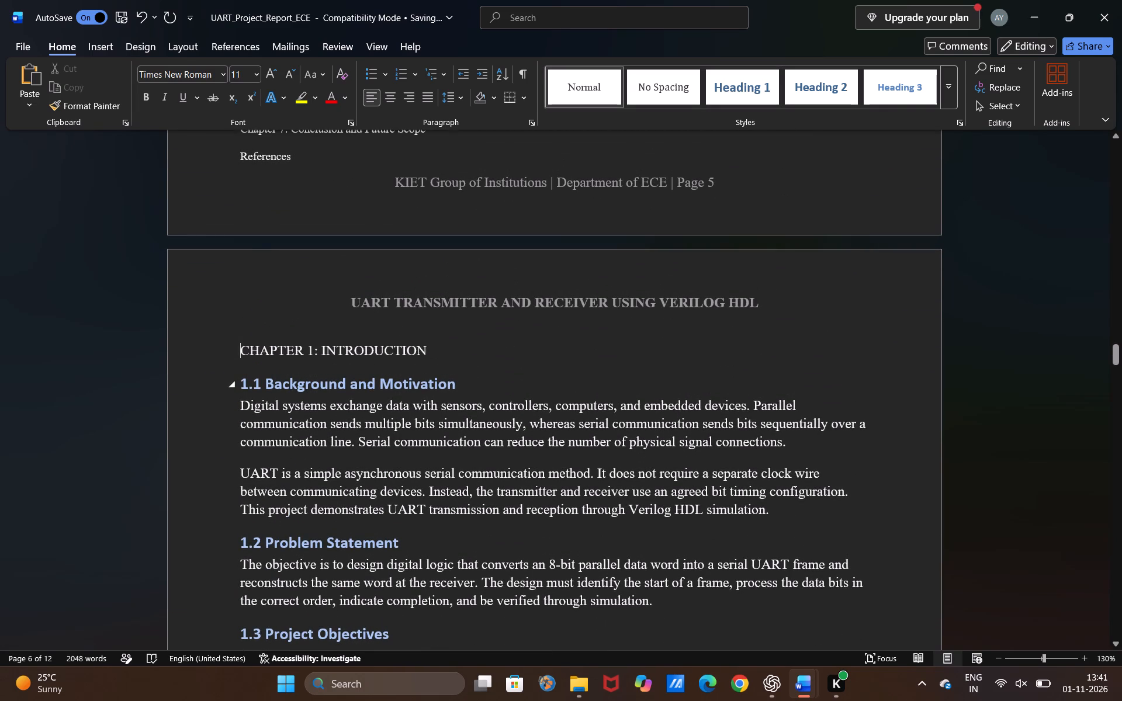
{"action": "left_click_drag", "start_coordinate": [241, 350], "coordinate": [420, 700]}
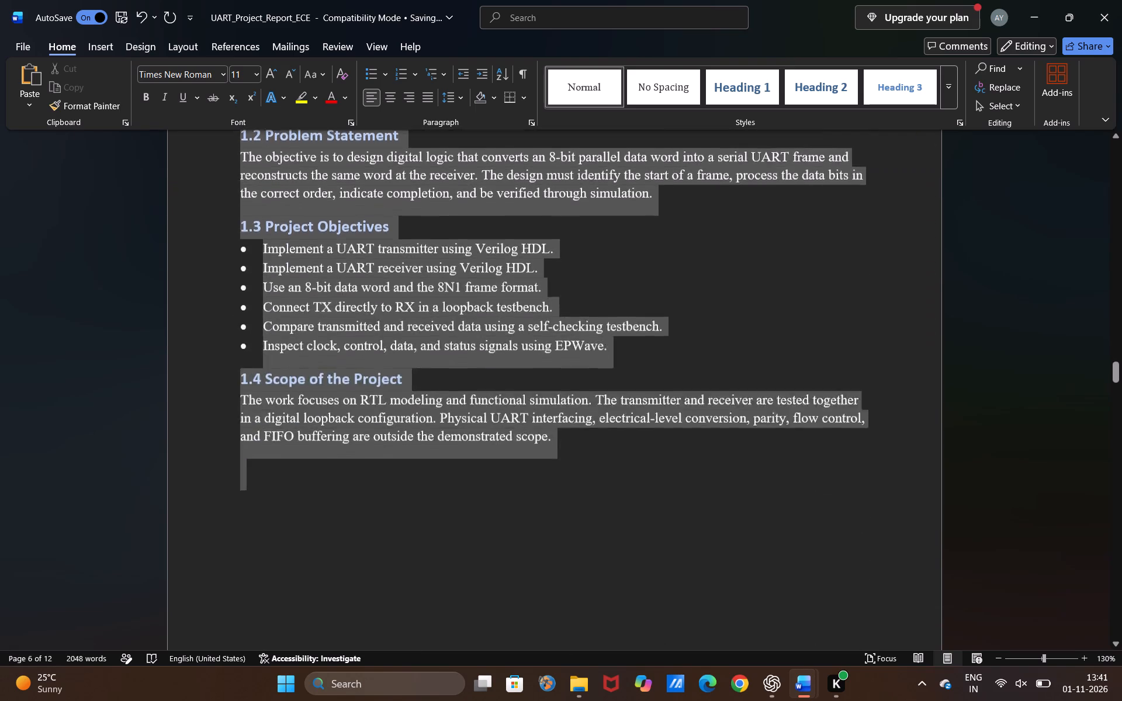
{"action": "left_click_drag", "start_coordinate": [420, 700], "coordinate": [441, 107]}
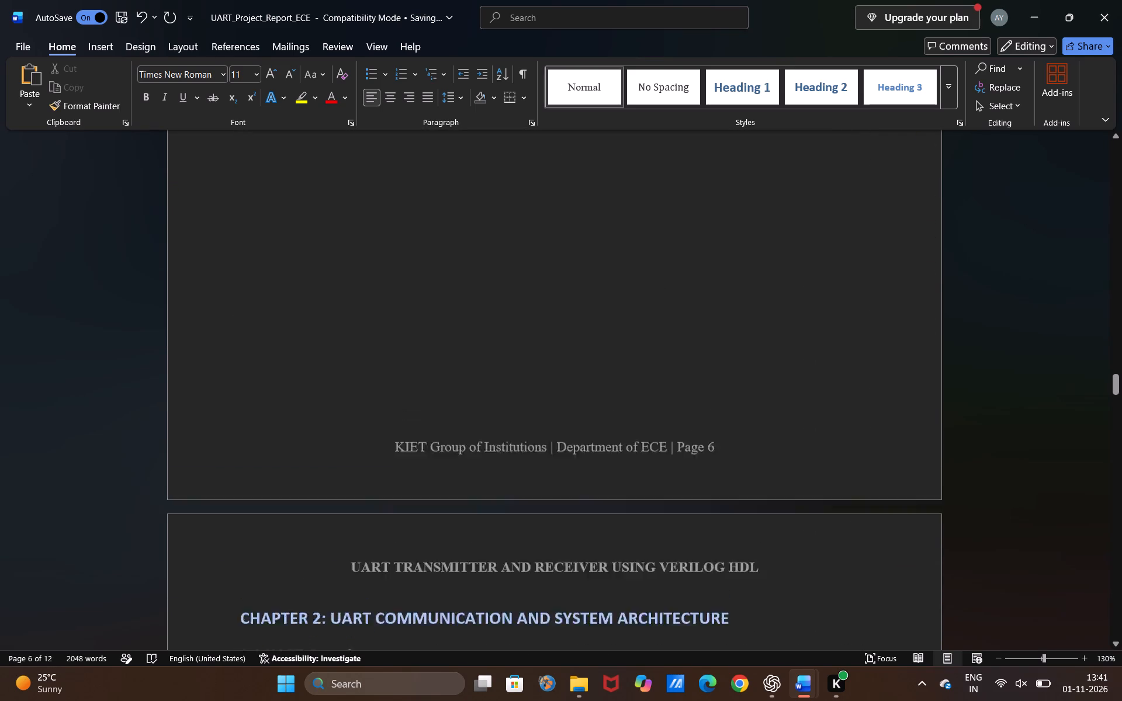
{"action": "left_click_drag", "start_coordinate": [441, 107], "coordinate": [553, 345]}
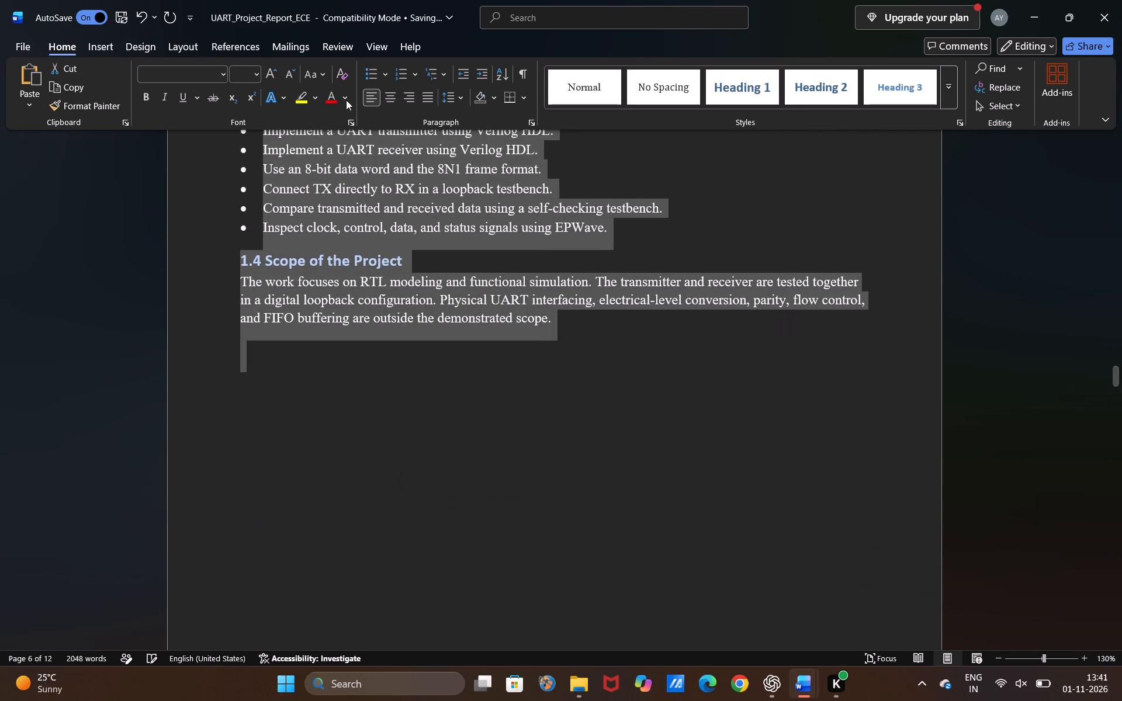
{"action": "left_click", "coordinate": [259, 73]}
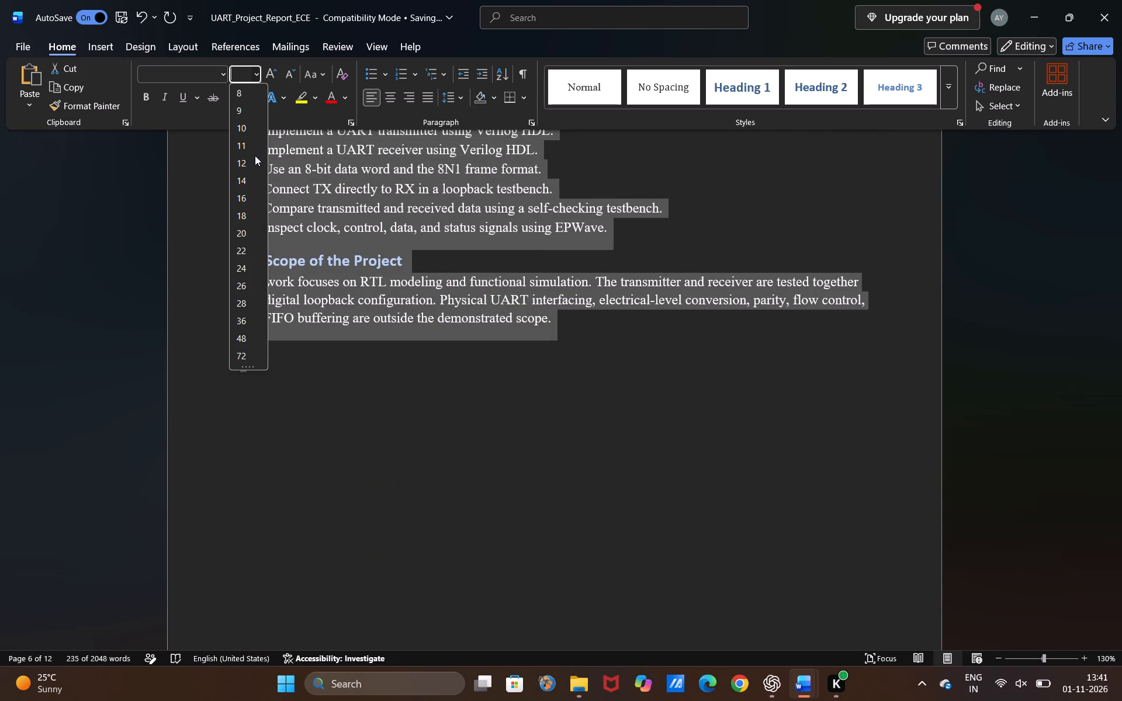
{"action": "left_click", "coordinate": [253, 159]}
{"action": "left_click", "coordinate": [455, 91]}
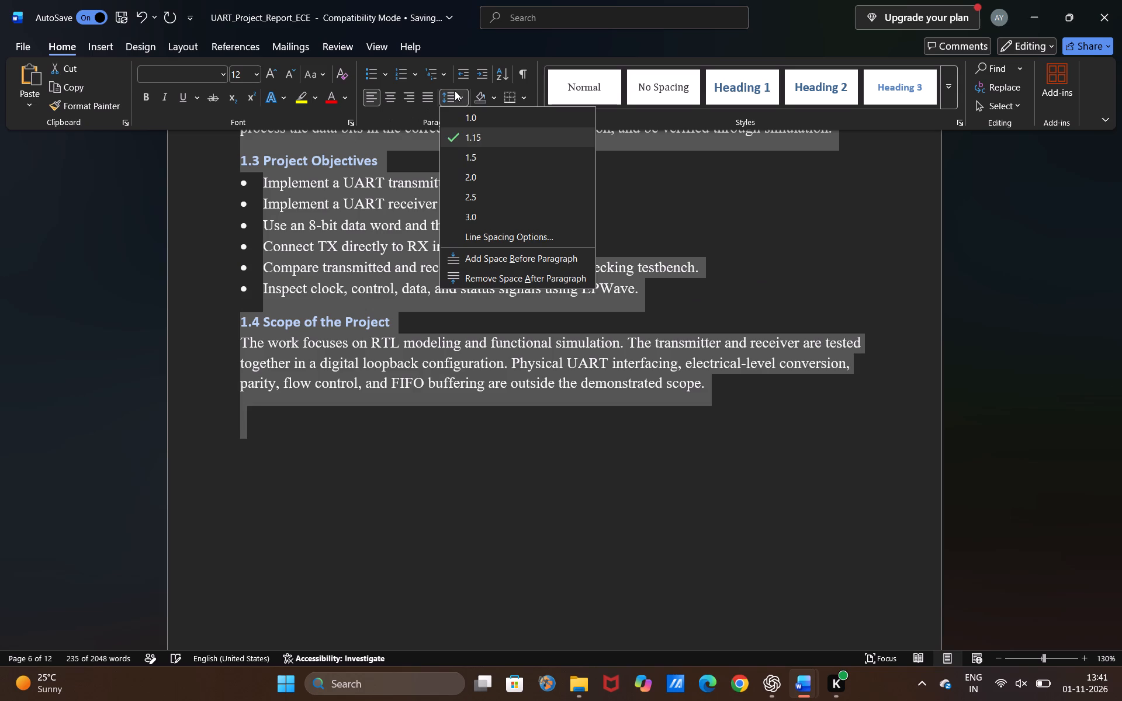
{"action": "left_click", "coordinate": [470, 143]}
{"action": "left_click", "coordinate": [408, 481]}
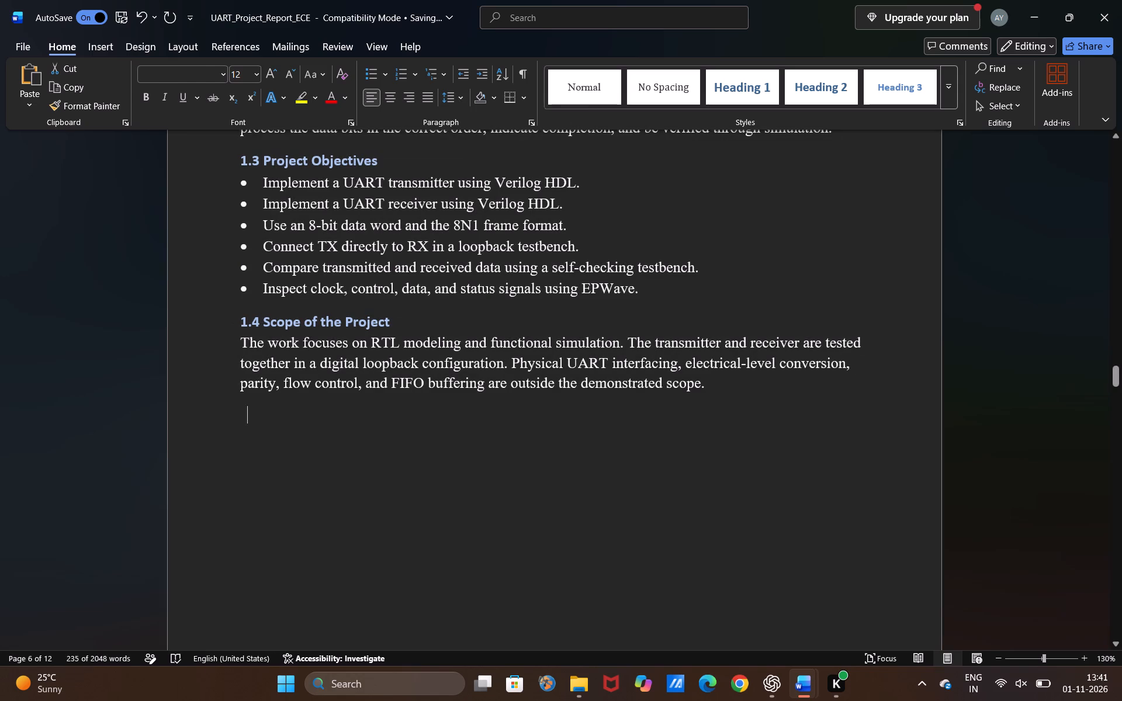
Insert an empty, unbulleted paragraph before each of the section headings 1.2, 1.3 and 1.4 in Chapter 1.
{"action": "scroll", "coordinate": [409, 176], "scroll_direction": "up", "scroll_amount": 1}
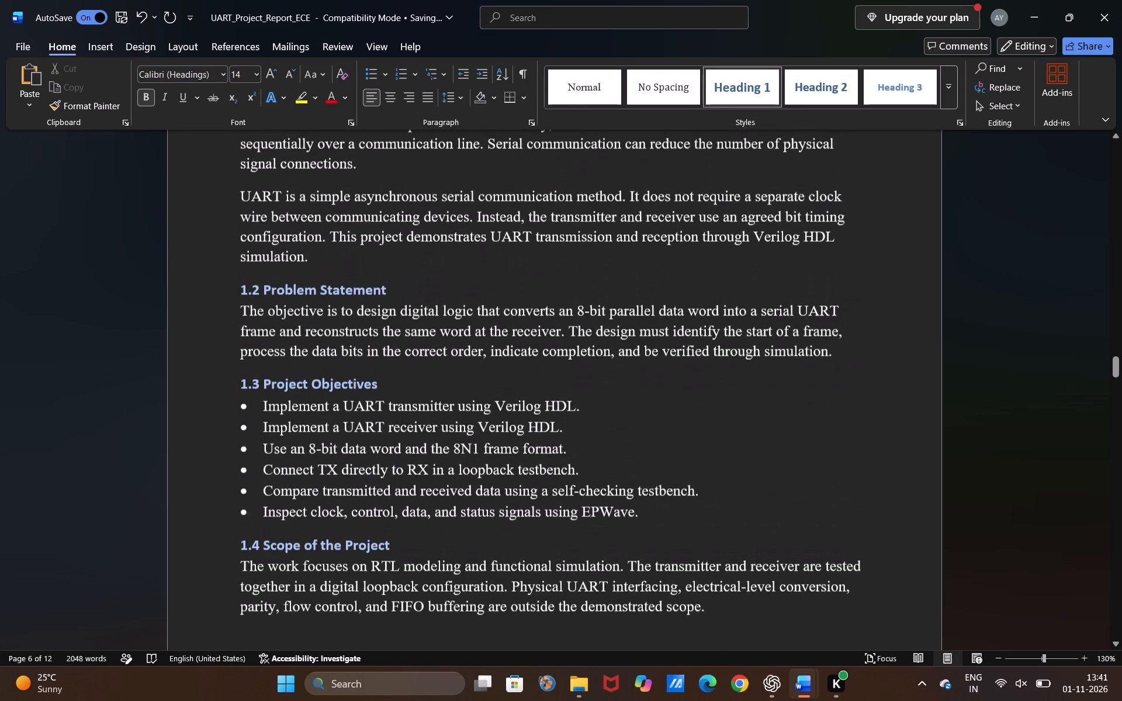
{"action": "scroll", "coordinate": [409, 176], "scroll_direction": "down", "scroll_amount": 3, "text": "ctrl"}
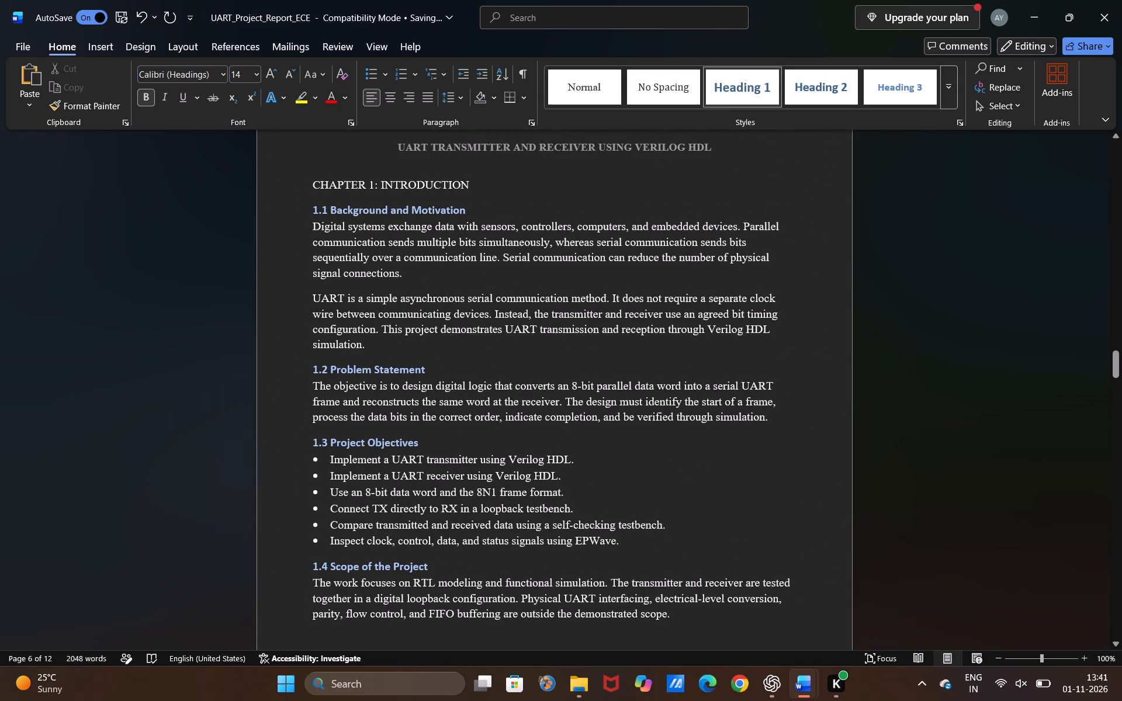
{"action": "left_click", "coordinate": [372, 341]}
{"action": "key", "text": "Return"}
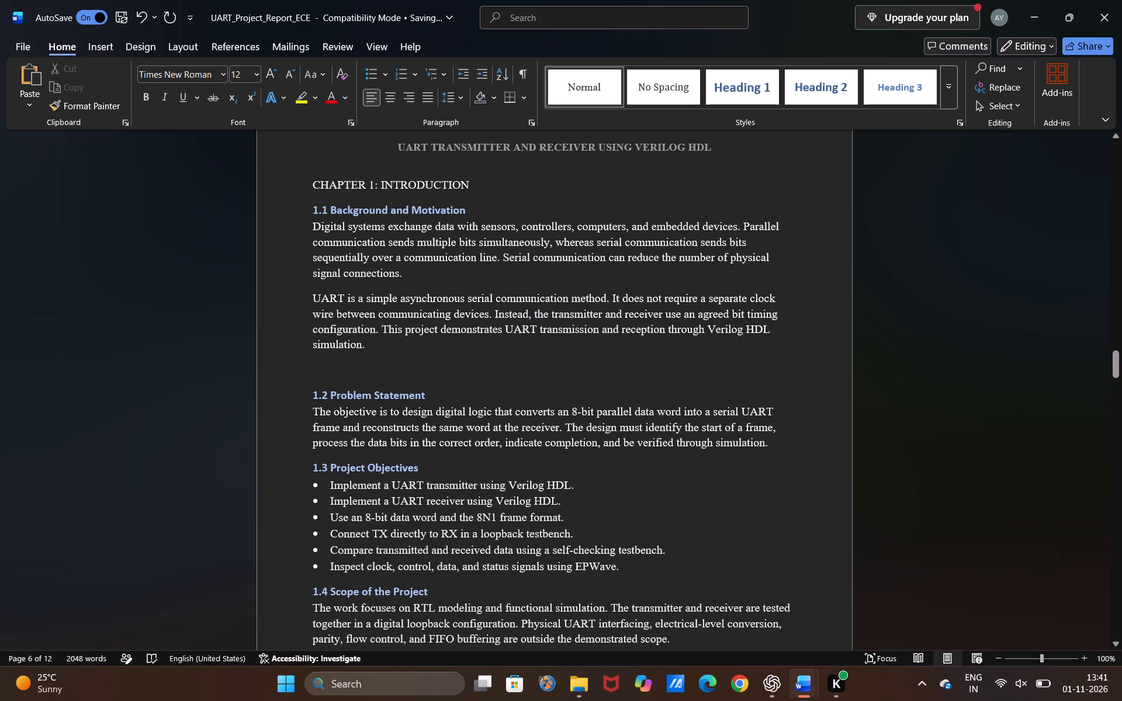
{"action": "left_click", "coordinate": [774, 439]}
{"action": "key", "text": "Return"}
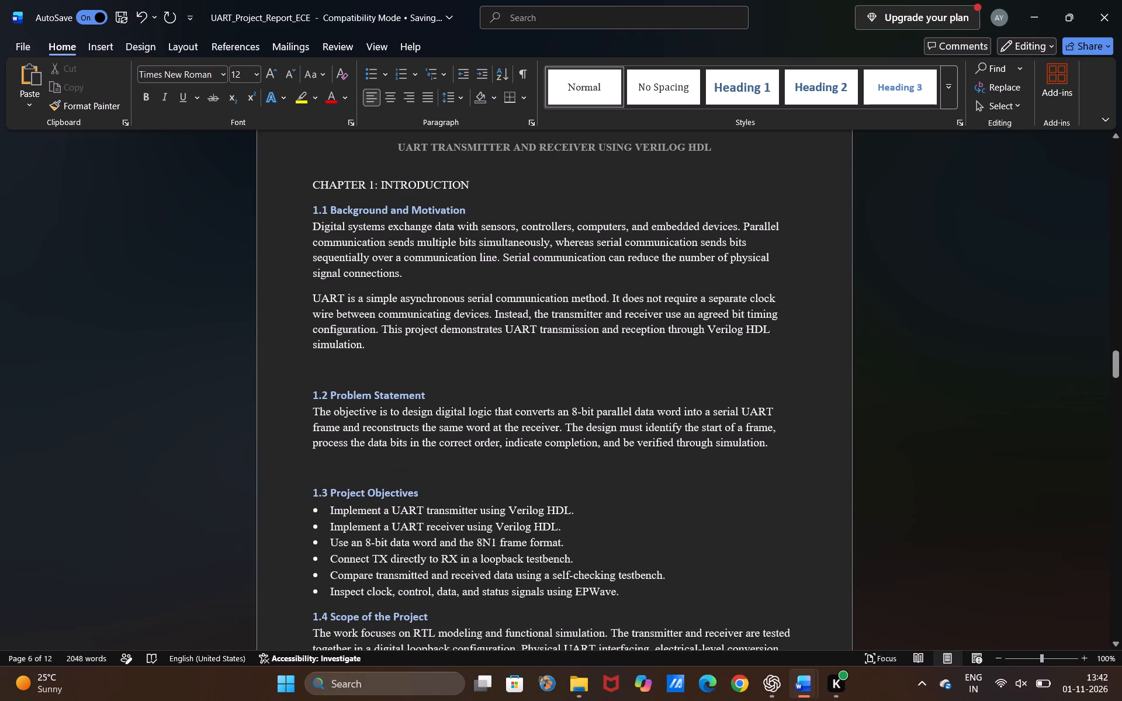
{"action": "scroll", "coordinate": [503, 479], "scroll_direction": "down", "scroll_amount": 1}
{"action": "left_click", "coordinate": [631, 515]}
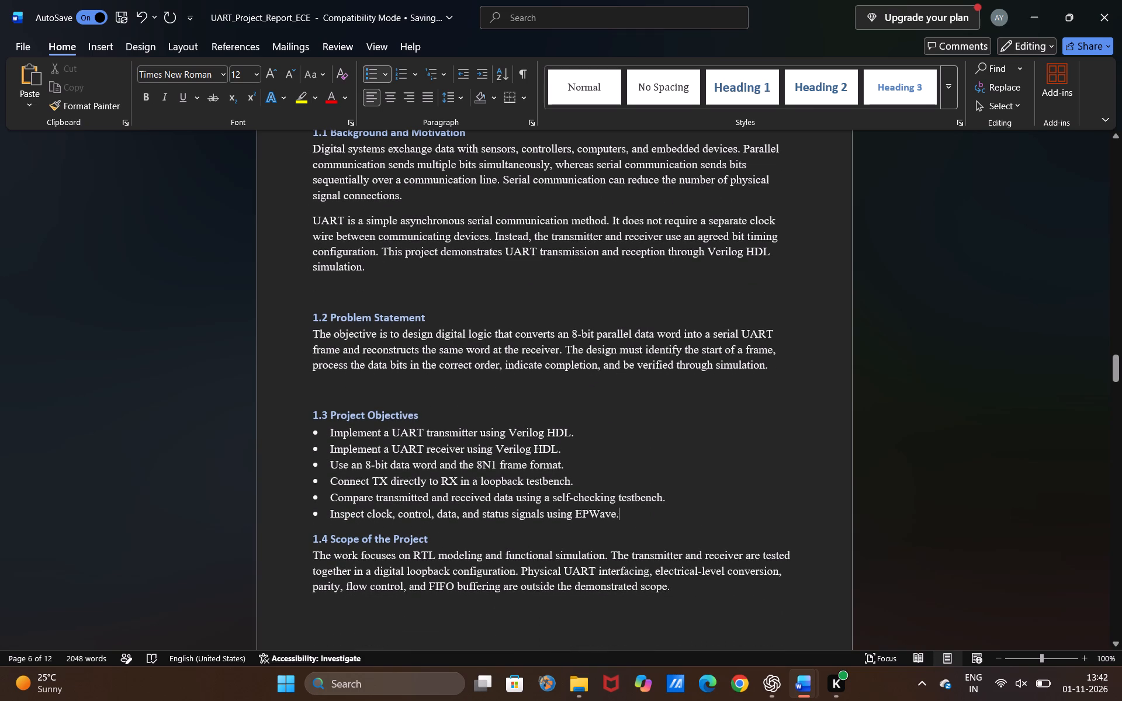
{"action": "key", "text": "Return"}
{"action": "scroll", "coordinate": [631, 515], "scroll_direction": "down", "scroll_amount": 1}
{"action": "key", "text": "BackSpace"}
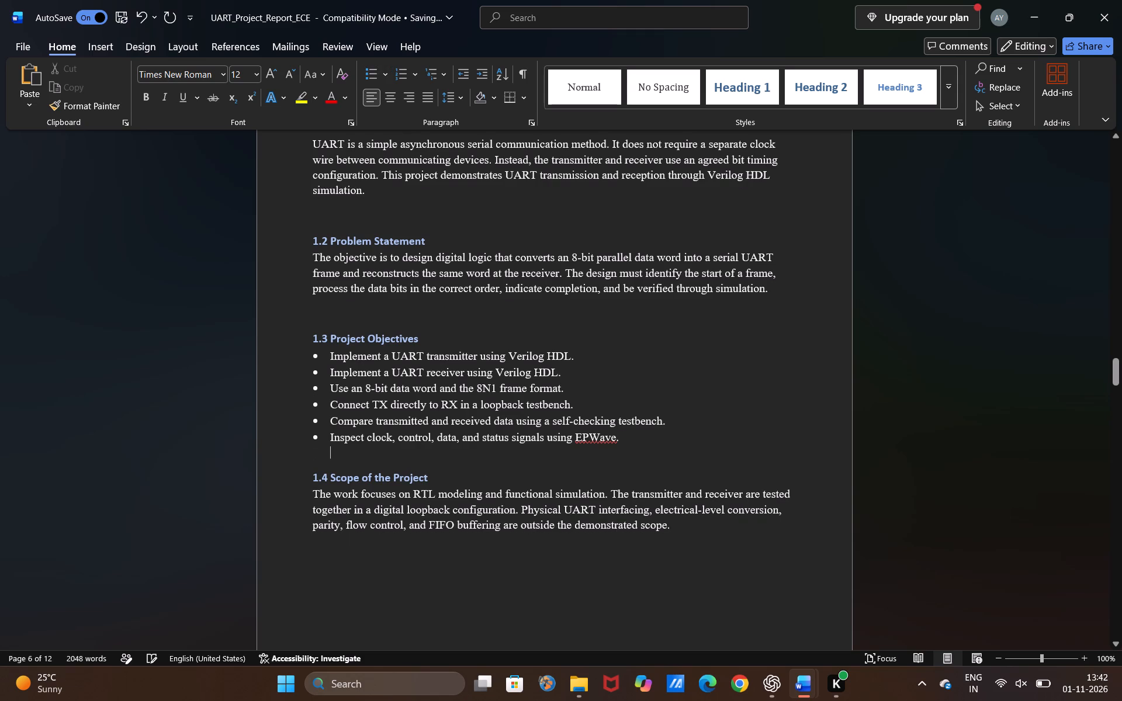
Look through the Chapter 1 and Chapter 2 pages to examine their text, tables and page layout.
{"action": "scroll", "coordinate": [631, 515], "scroll_direction": "down", "scroll_amount": 3}
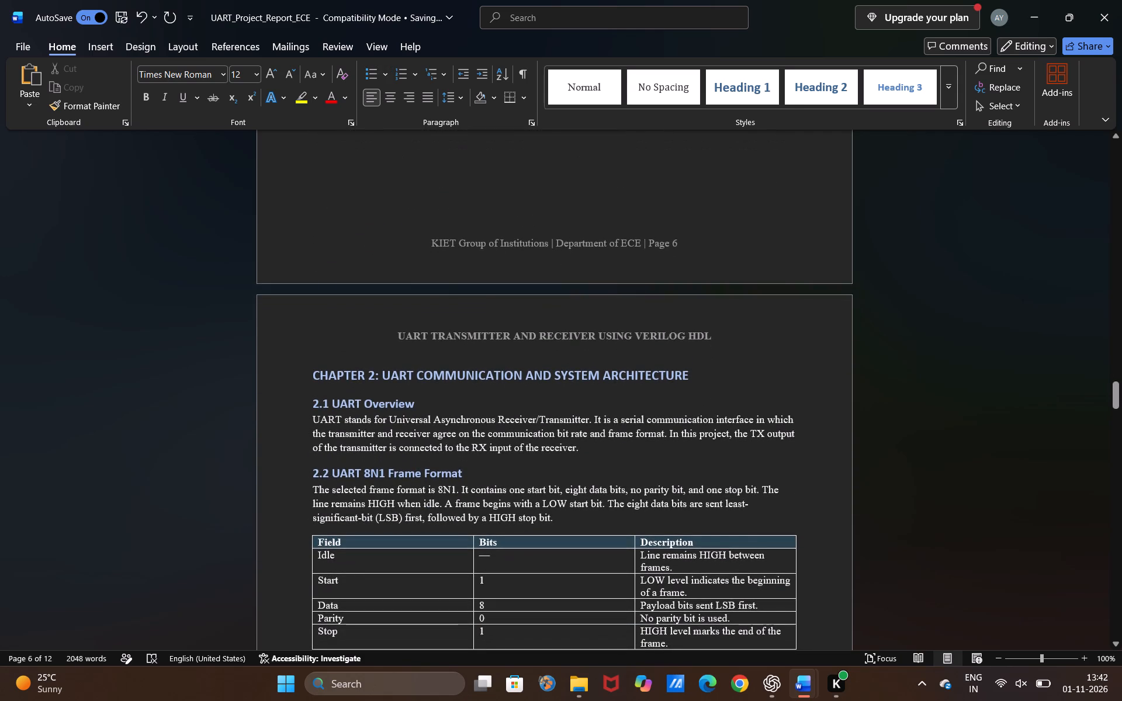
{"action": "scroll", "coordinate": [477, 463], "scroll_direction": "down", "scroll_amount": 1}
{"action": "scroll", "coordinate": [351, 249], "scroll_direction": "up", "scroll_amount": 1}
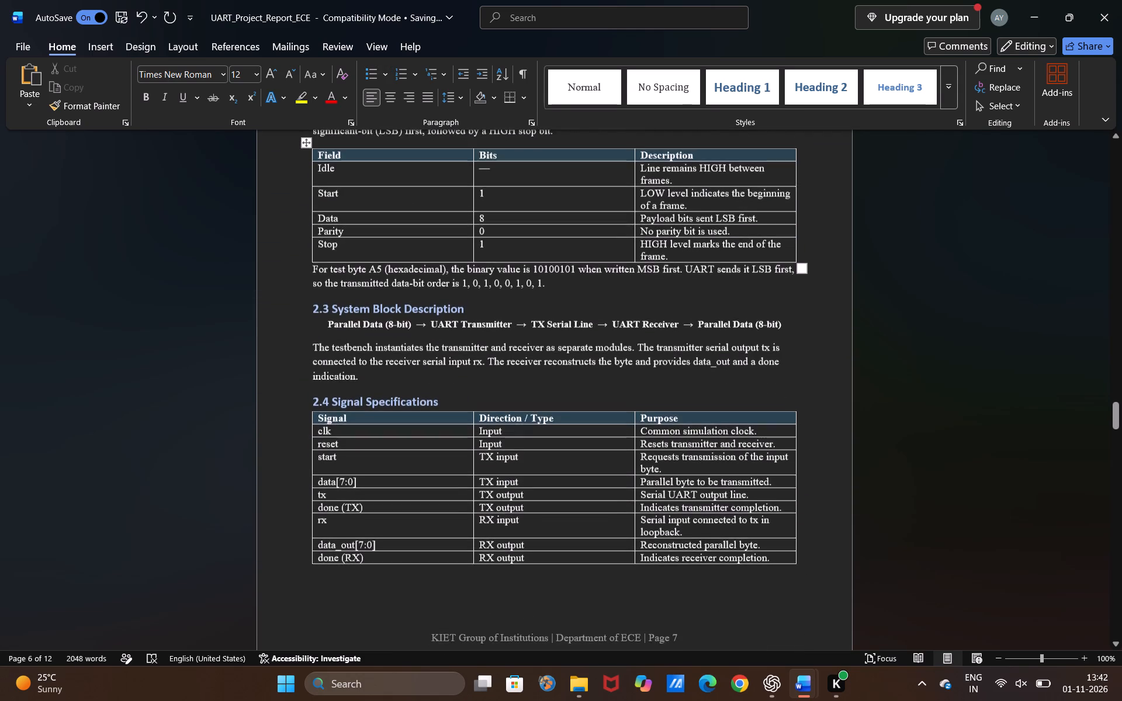
{"action": "scroll", "coordinate": [351, 249], "scroll_direction": "up", "scroll_amount": 2}
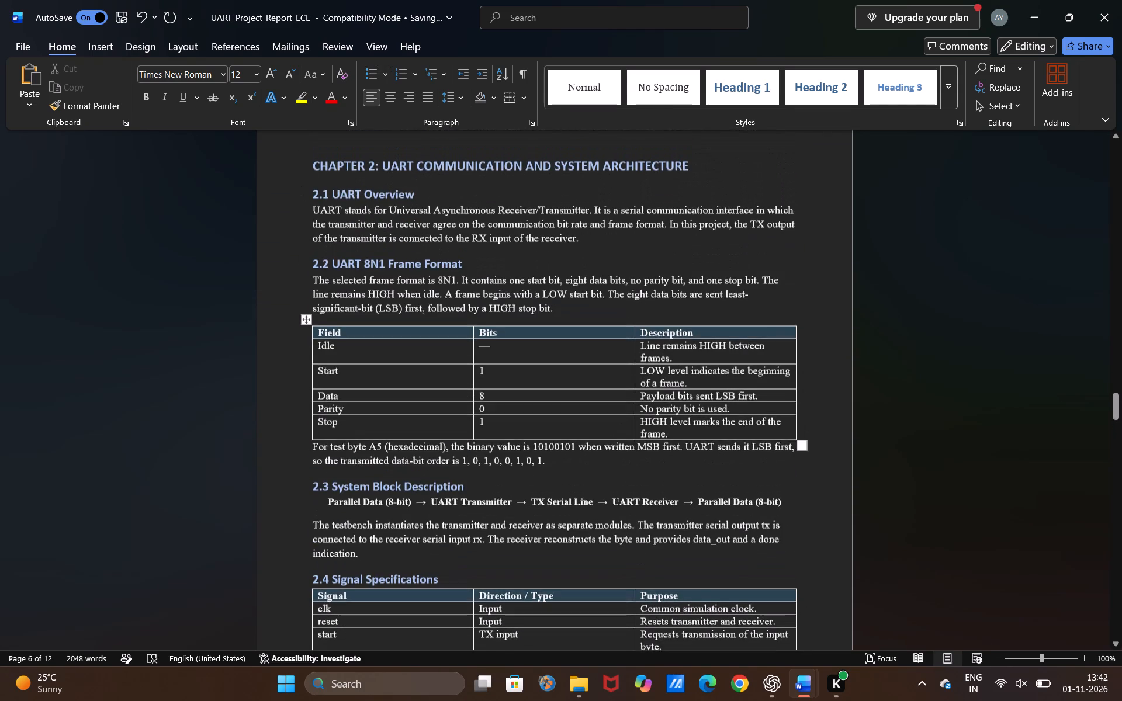
{"action": "scroll", "coordinate": [351, 249], "scroll_direction": "up", "scroll_amount": 1}
{"action": "scroll", "coordinate": [351, 249], "scroll_direction": "down", "scroll_amount": 2}
{"action": "scroll", "coordinate": [351, 249], "scroll_direction": "up", "scroll_amount": 1}
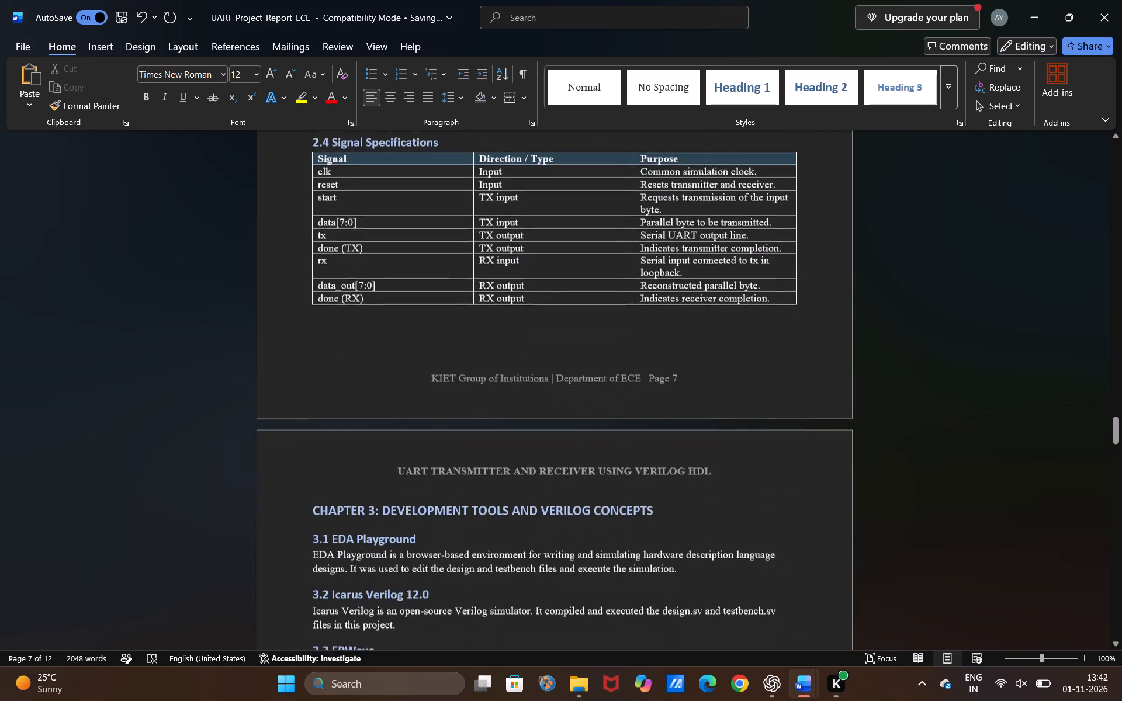
{"action": "scroll", "coordinate": [351, 249], "scroll_direction": "up", "scroll_amount": 1}
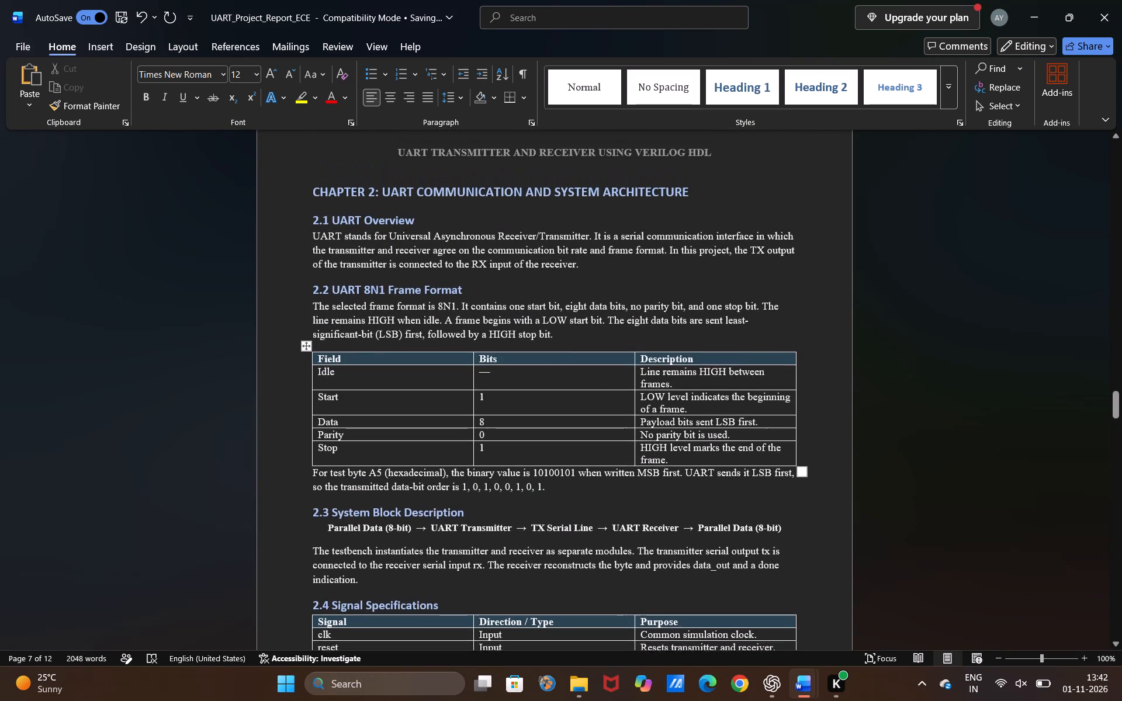
{"action": "scroll", "coordinate": [351, 249], "scroll_direction": "up", "scroll_amount": 1}
{"action": "scroll", "coordinate": [351, 249], "scroll_direction": "down", "scroll_amount": 1}
{"action": "scroll", "coordinate": [351, 249], "scroll_direction": "up", "scroll_amount": 1}
{"action": "scroll", "coordinate": [351, 249], "scroll_direction": "down", "scroll_amount": 1}
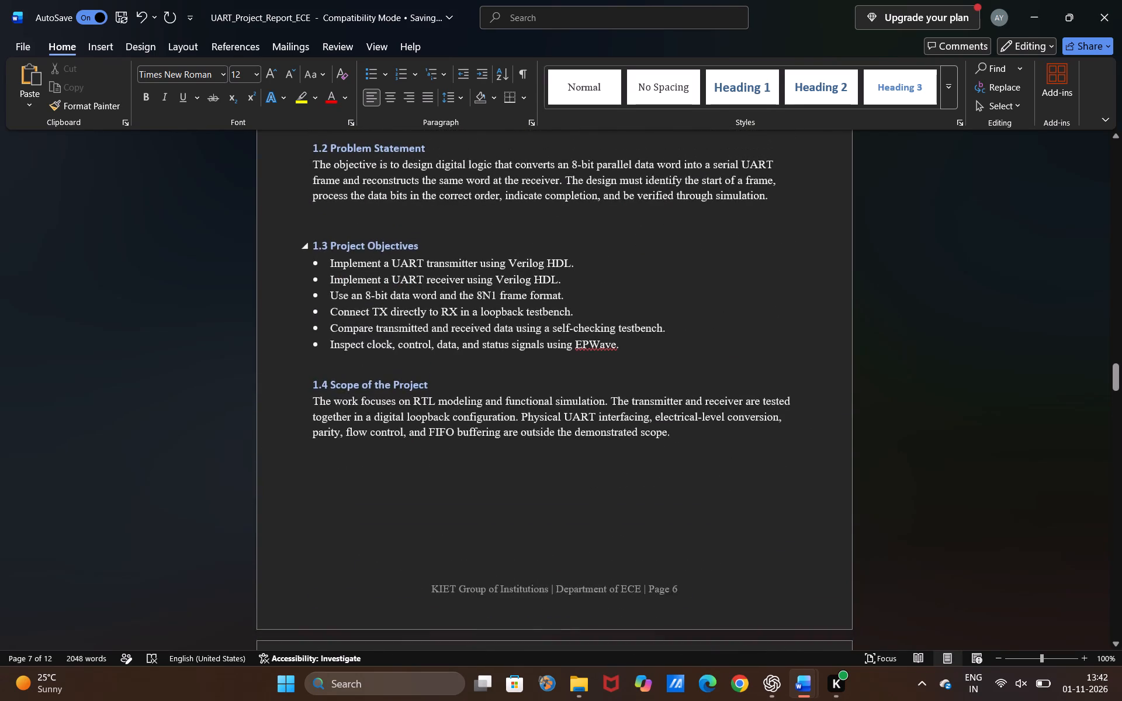
Set all of Chapter 2, from its heading through the Signal Specifications table, to font size 12.
{"action": "scroll", "coordinate": [351, 249], "scroll_direction": "down", "scroll_amount": 1}
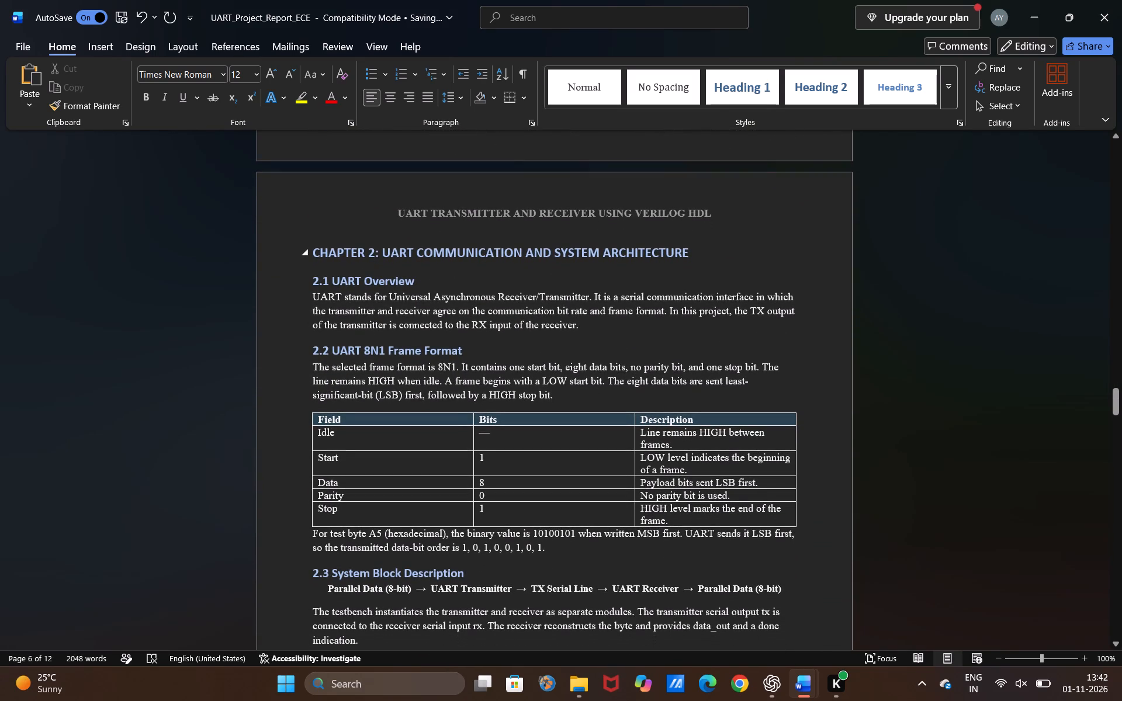
{"action": "left_click_drag", "start_coordinate": [311, 254], "coordinate": [453, 667]}
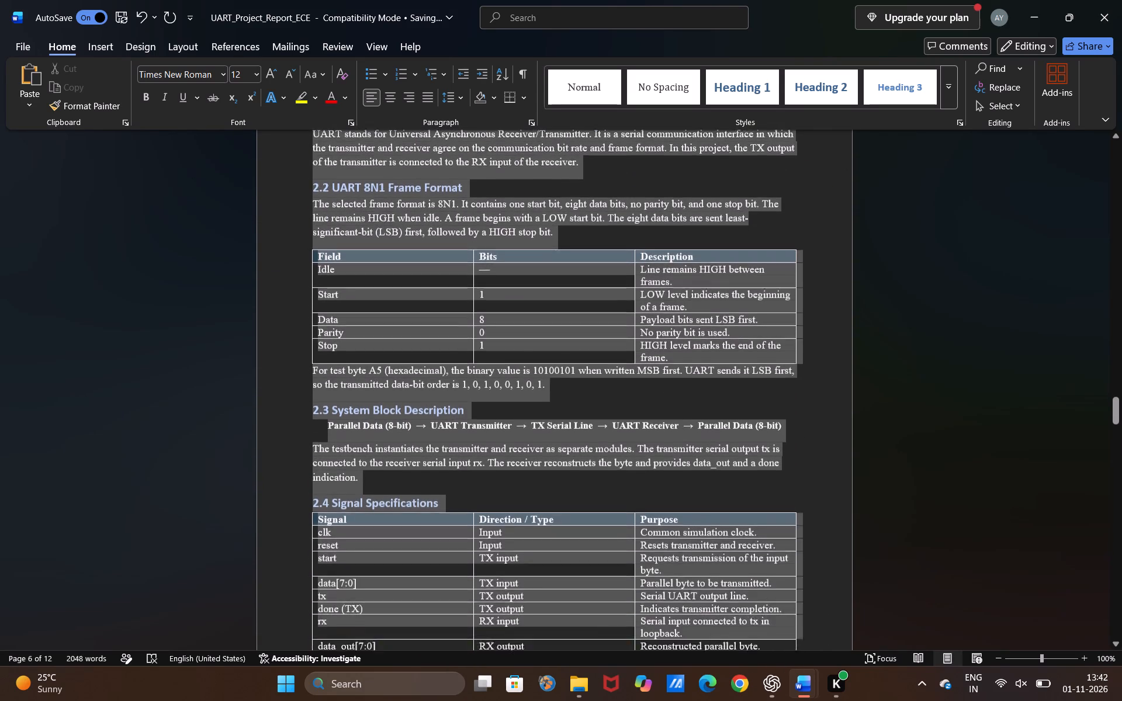
{"action": "left_click_drag", "start_coordinate": [453, 667], "coordinate": [499, 482]}
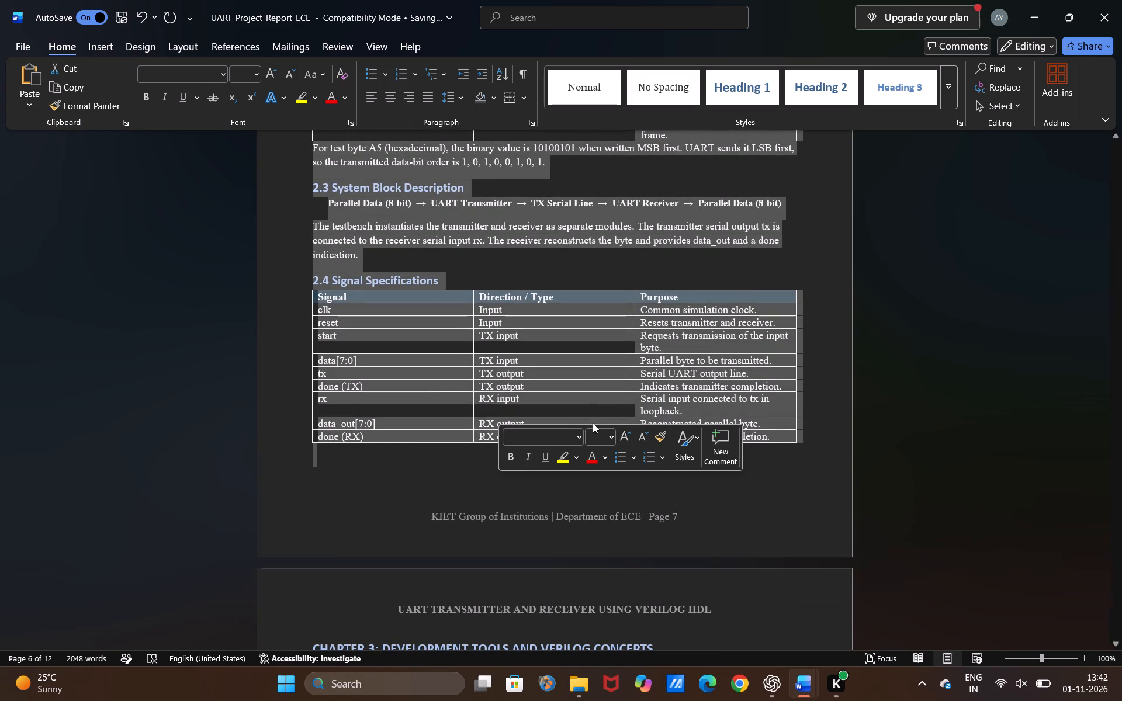
{"action": "left_click", "coordinate": [614, 432]}
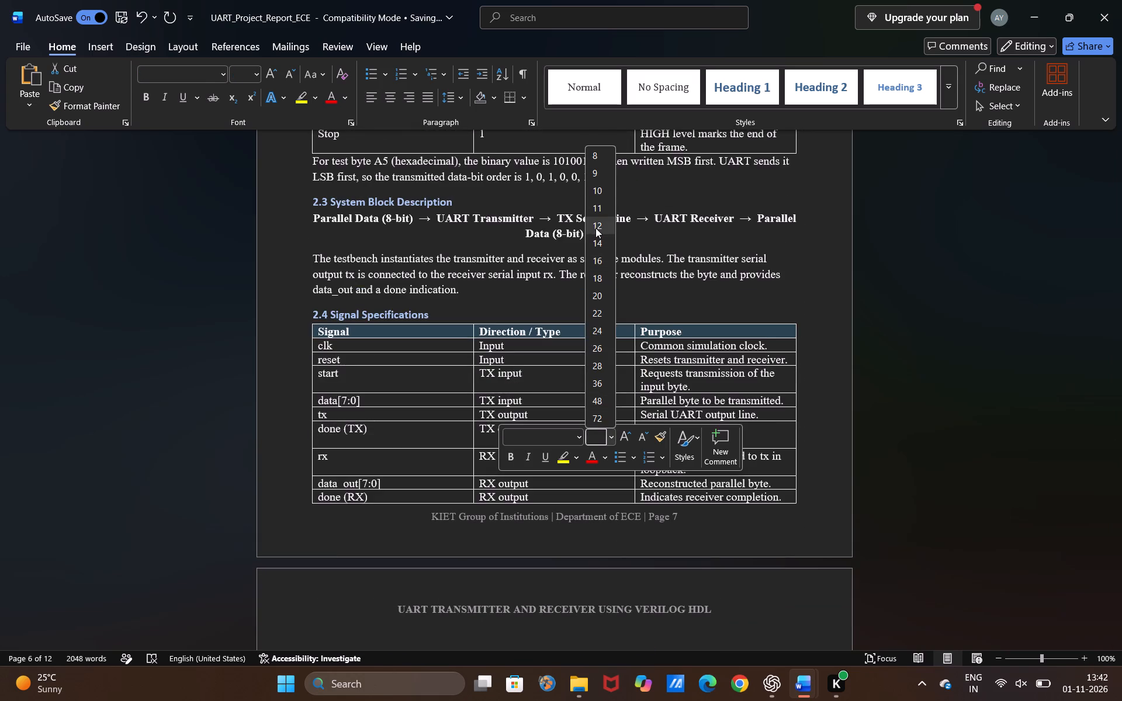
{"action": "left_click", "coordinate": [595, 228]}
{"action": "left_click", "coordinate": [458, 313]}
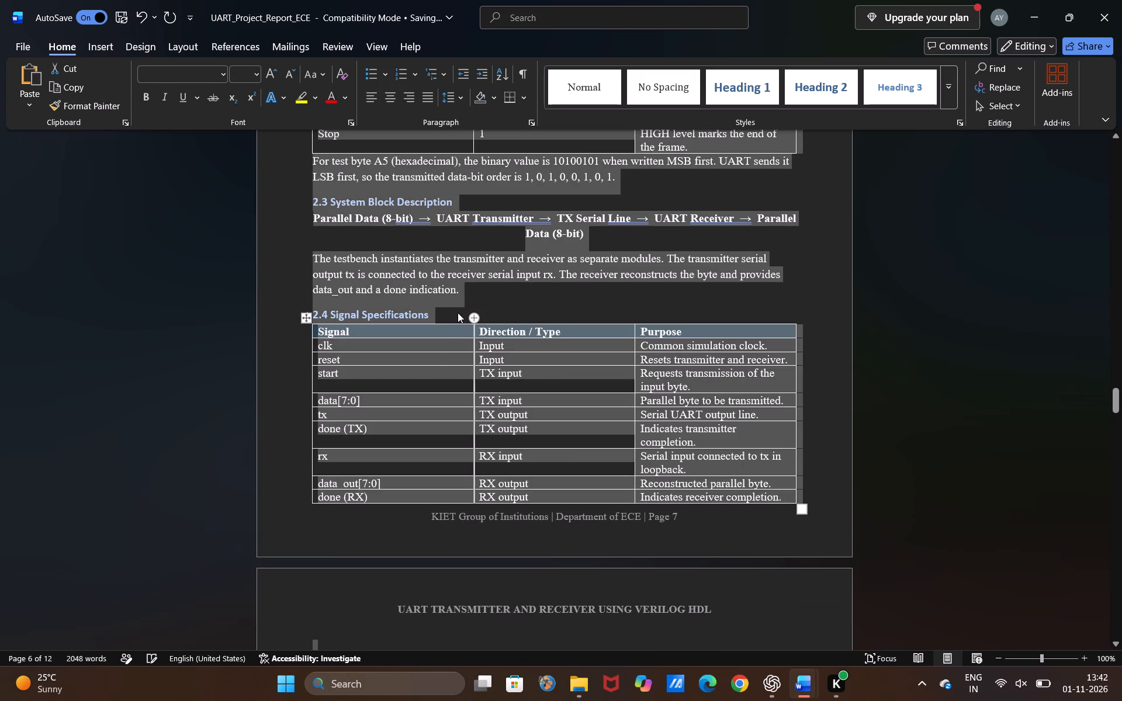
{"action": "scroll", "coordinate": [490, 637], "scroll_direction": "right", "scroll_amount": 1}
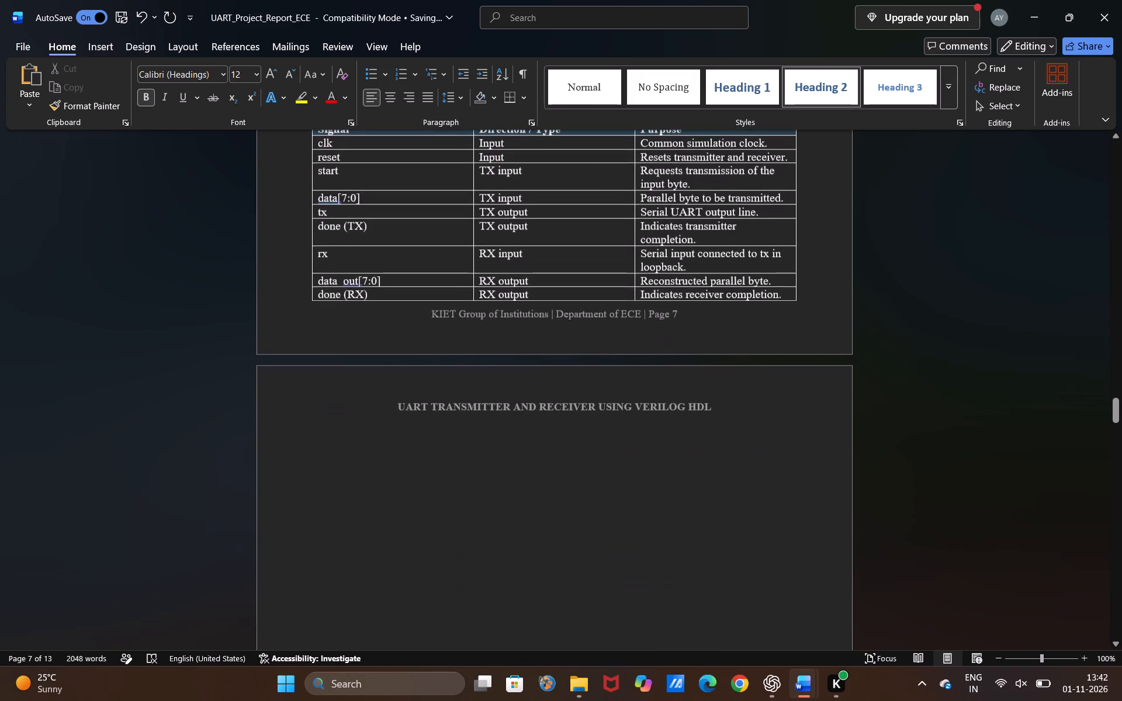
{"action": "scroll", "coordinate": [490, 637], "scroll_direction": "right", "scroll_amount": 1}
{"action": "scroll", "coordinate": [490, 637], "scroll_direction": "up", "scroll_amount": 1}
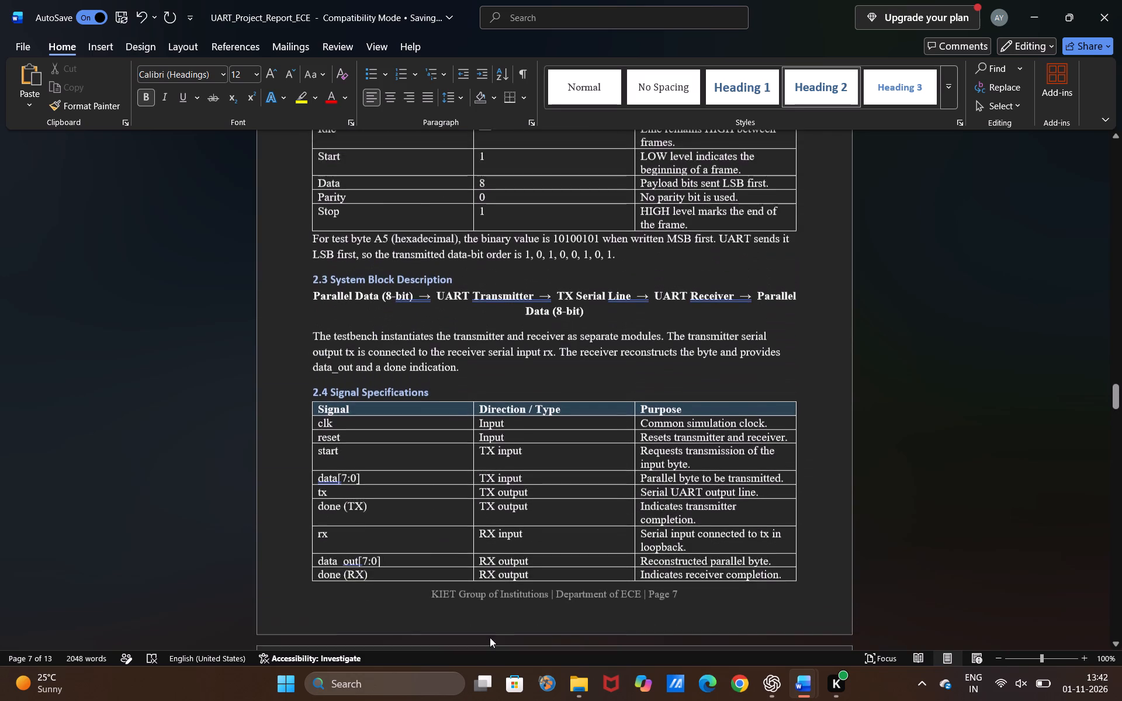
{"action": "scroll", "coordinate": [490, 637], "scroll_direction": "up", "scroll_amount": 2}
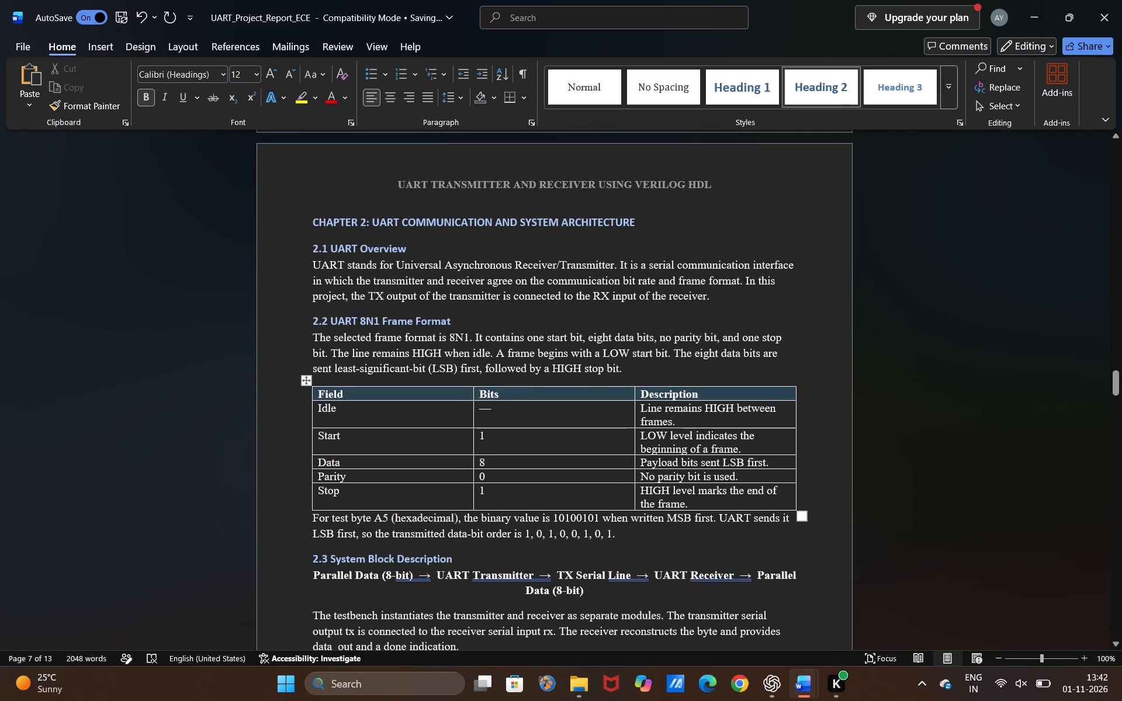
Set the line spacing of all of Chapter 2, from its heading through the Signal Specifications table, to 1.15.
{"action": "left_click_drag", "start_coordinate": [310, 221], "coordinate": [457, 511]}
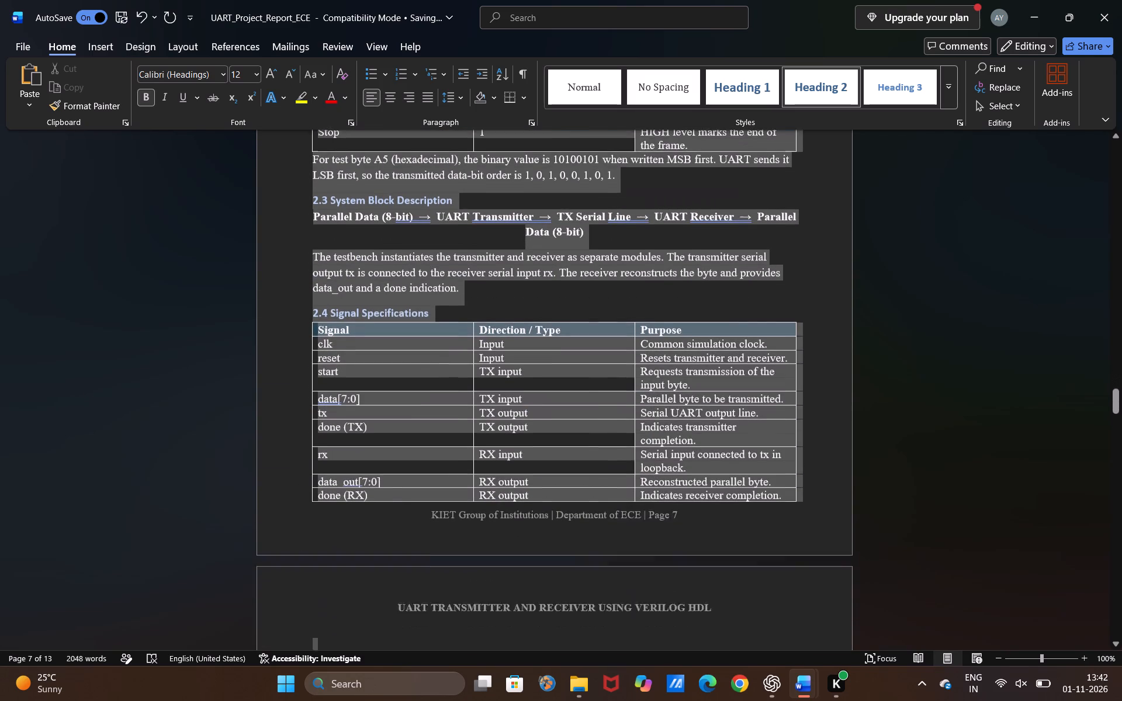
{"action": "left_click_drag", "start_coordinate": [457, 511], "coordinate": [480, 514]}
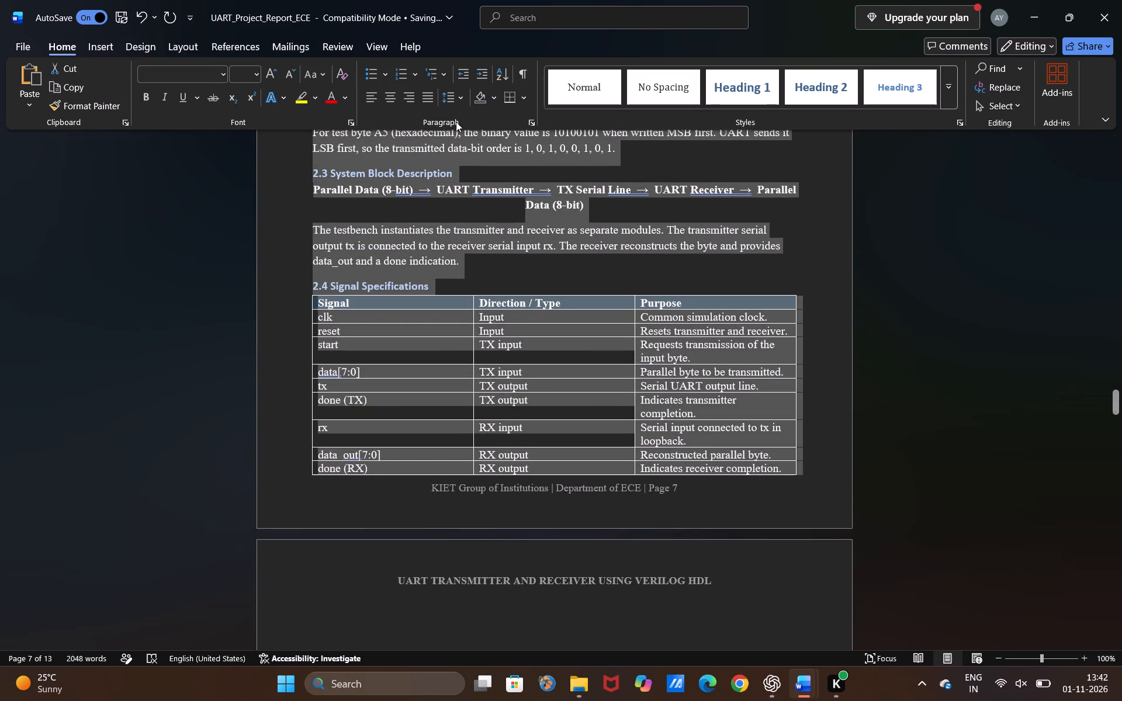
{"action": "left_click", "coordinate": [459, 103]}
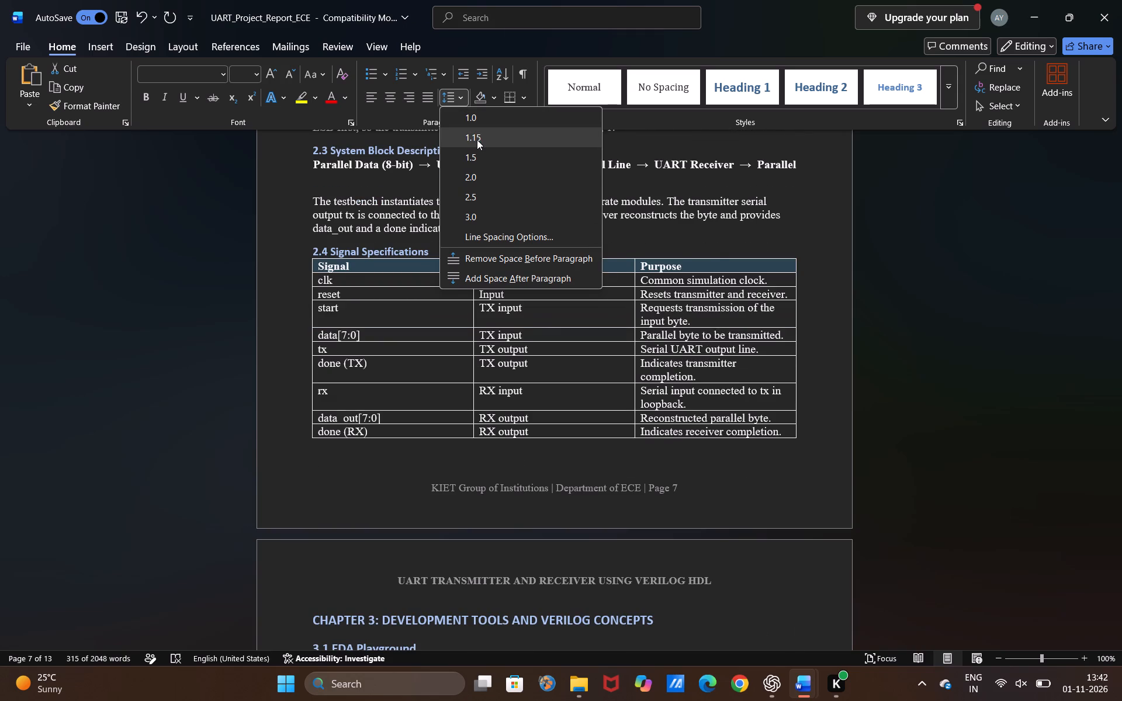
{"action": "left_click", "coordinate": [477, 140]}
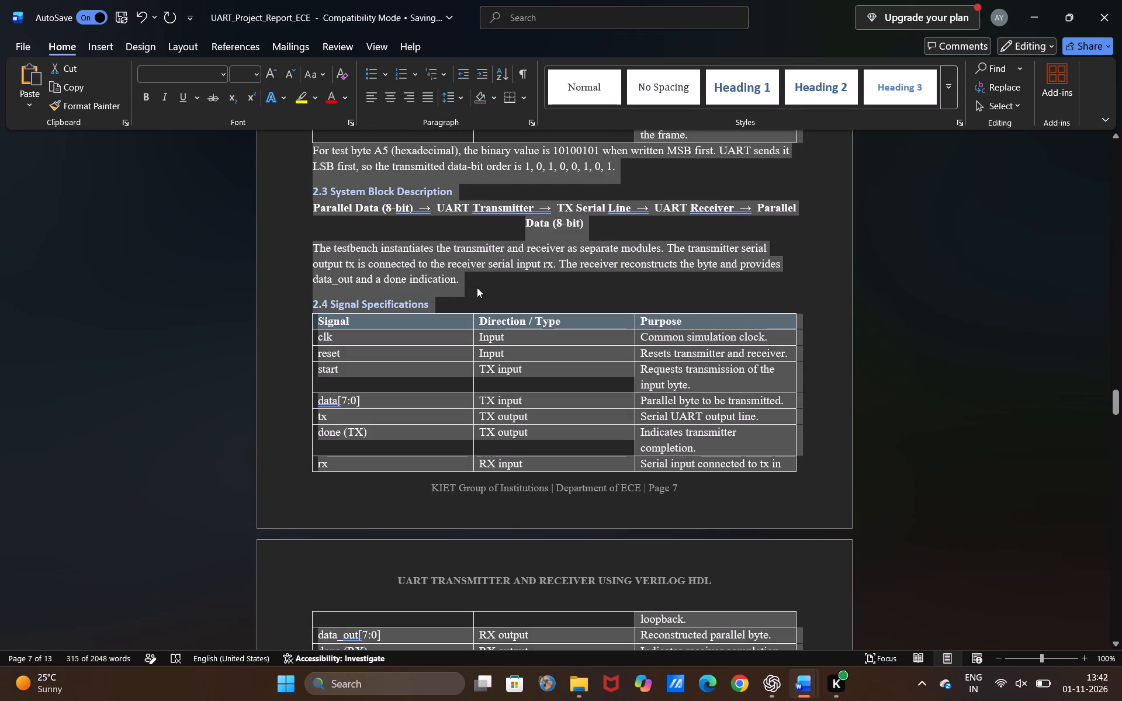
Insert seven empty paragraphs after the text of section 2.3 to push the 2.4 Signal Specifications section onto the following page.
{"action": "left_click", "coordinate": [477, 287]}
{"action": "key", "text": "Return"}
{"action": "key", "text": "Return"}
{"action": "key", "text": "Return"}
{"action": "key", "text": "Return"}
{"action": "key", "text": "Return"}
{"action": "key", "text": "Return"}
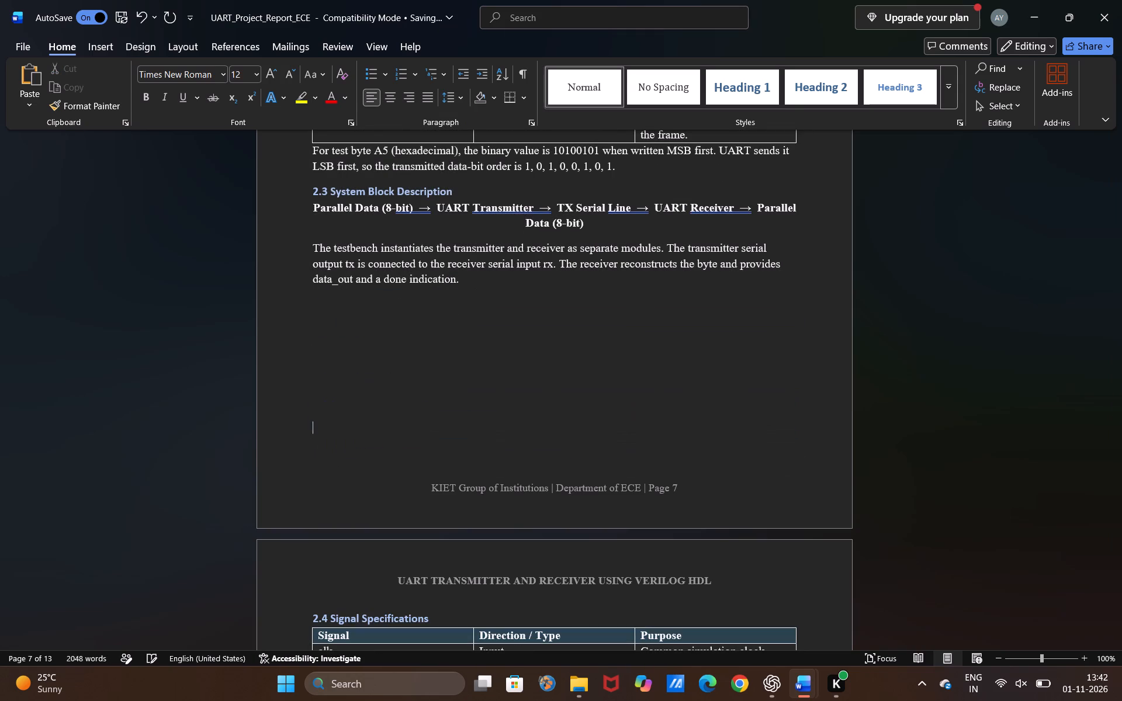
{"action": "key", "text": "Return"}
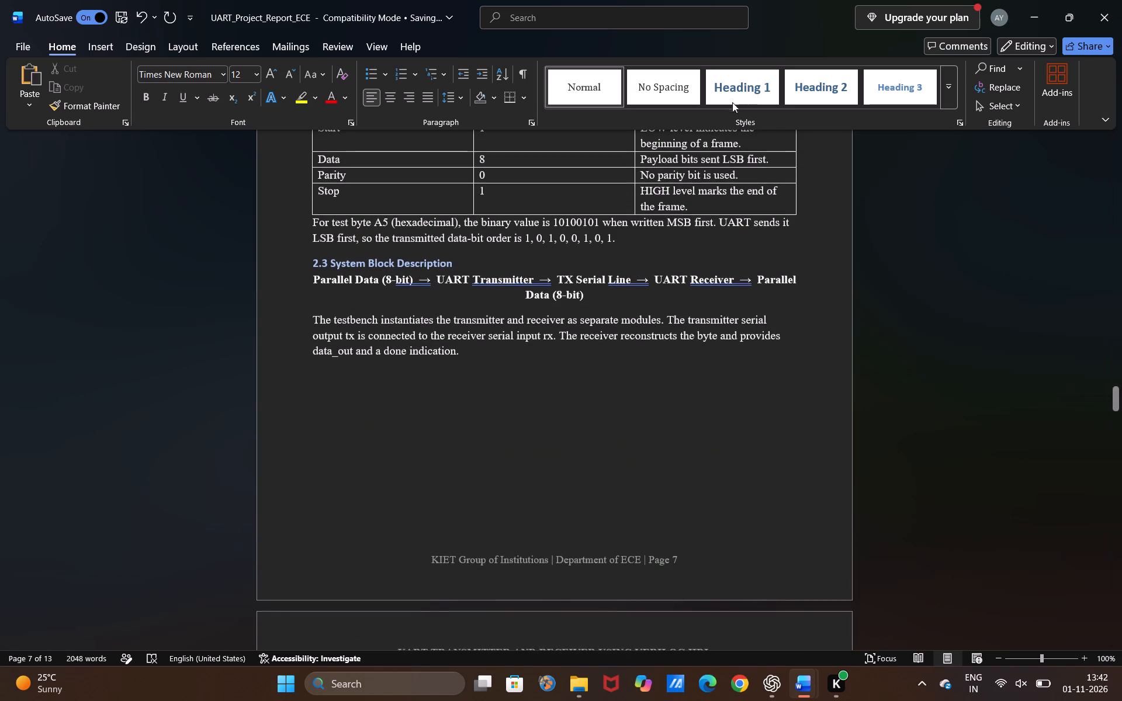
Insert an empty paragraph before the 2.3 heading, before the frame format table and before the 2.2 heading.
{"action": "left_click", "coordinate": [626, 238]}
{"action": "key", "text": "Return"}
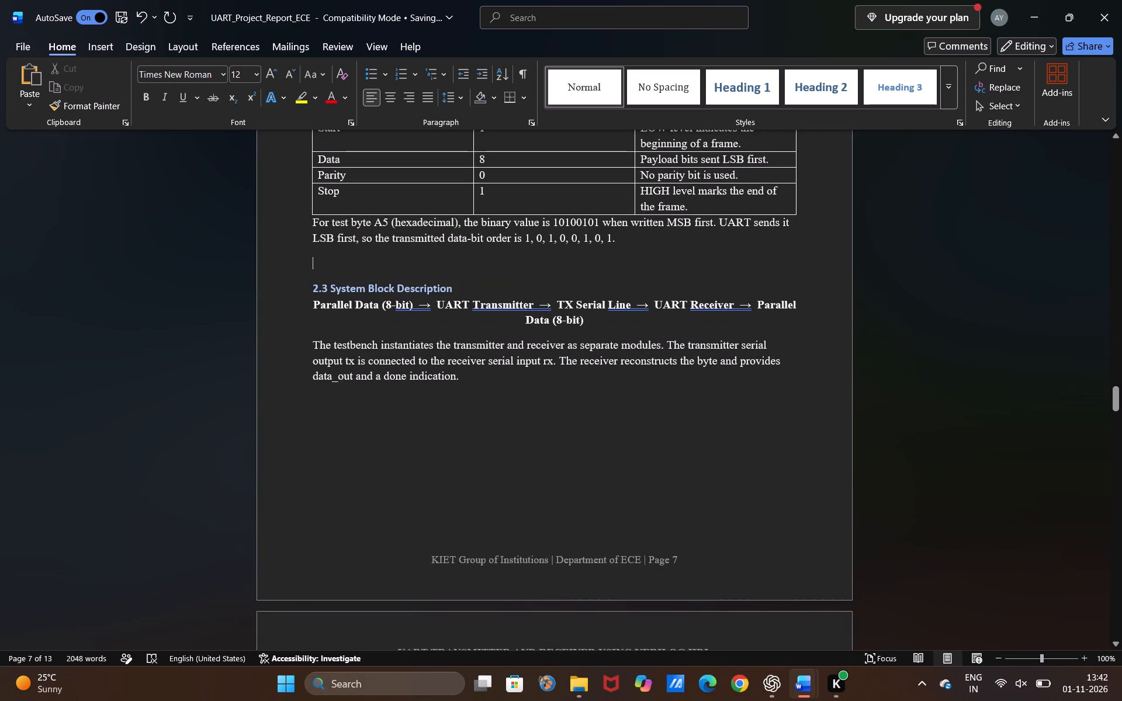
{"action": "scroll", "coordinate": [455, 296], "scroll_direction": "up", "scroll_amount": 2}
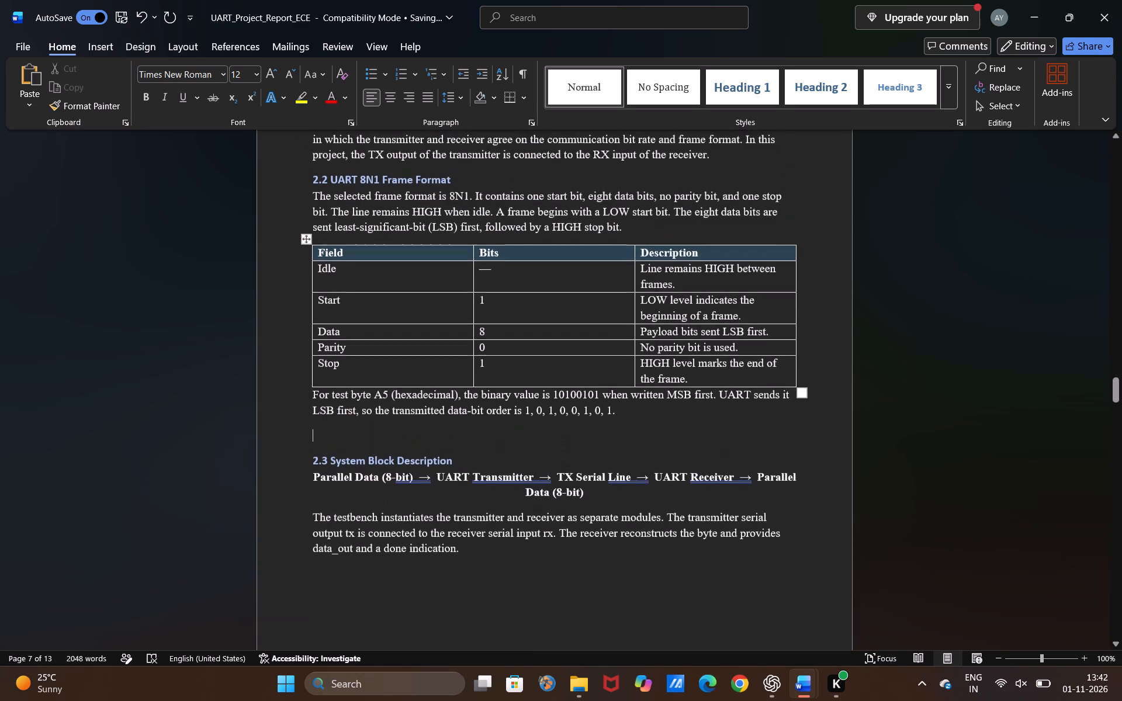
{"action": "left_click", "coordinate": [624, 227]}
{"action": "key", "text": "Return"}
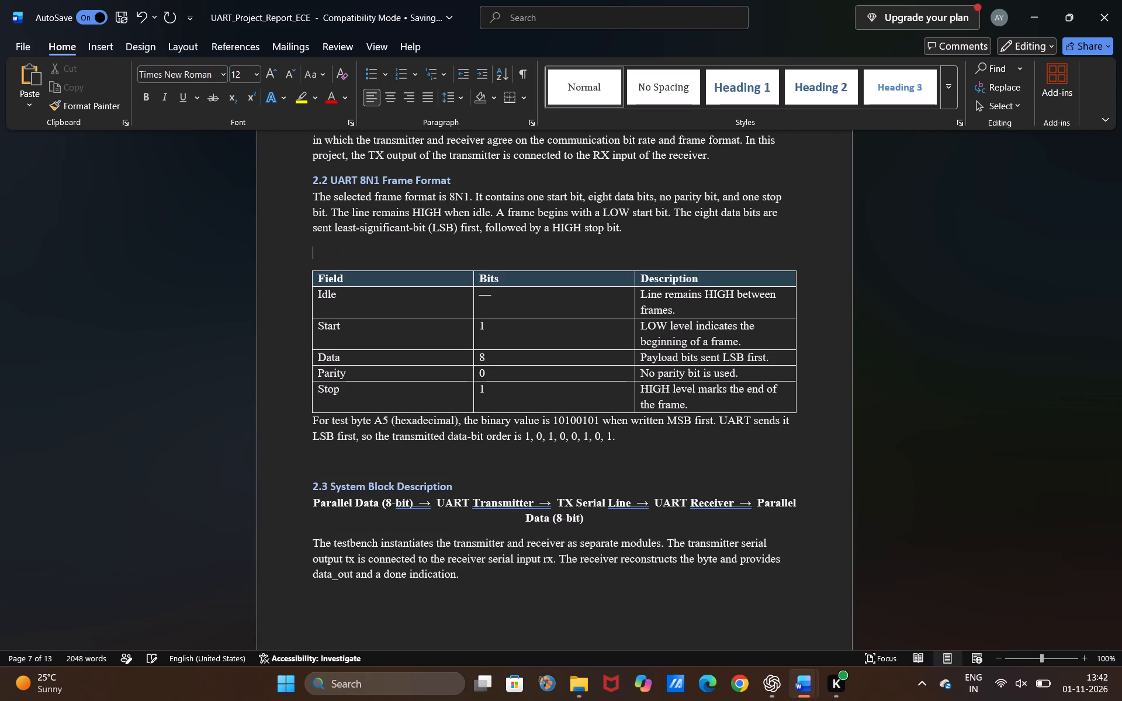
{"action": "left_click", "coordinate": [719, 159]}
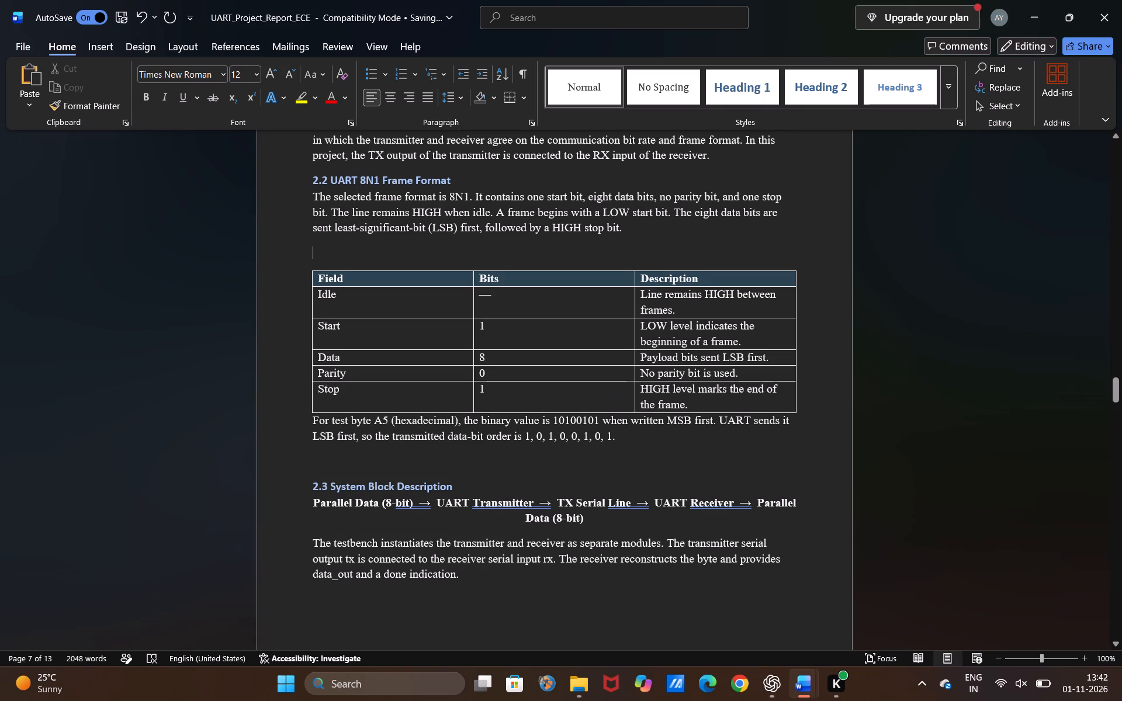
{"action": "key", "text": "Return"}
{"action": "scroll", "coordinate": [719, 159], "scroll_direction": "up", "scroll_amount": 1}
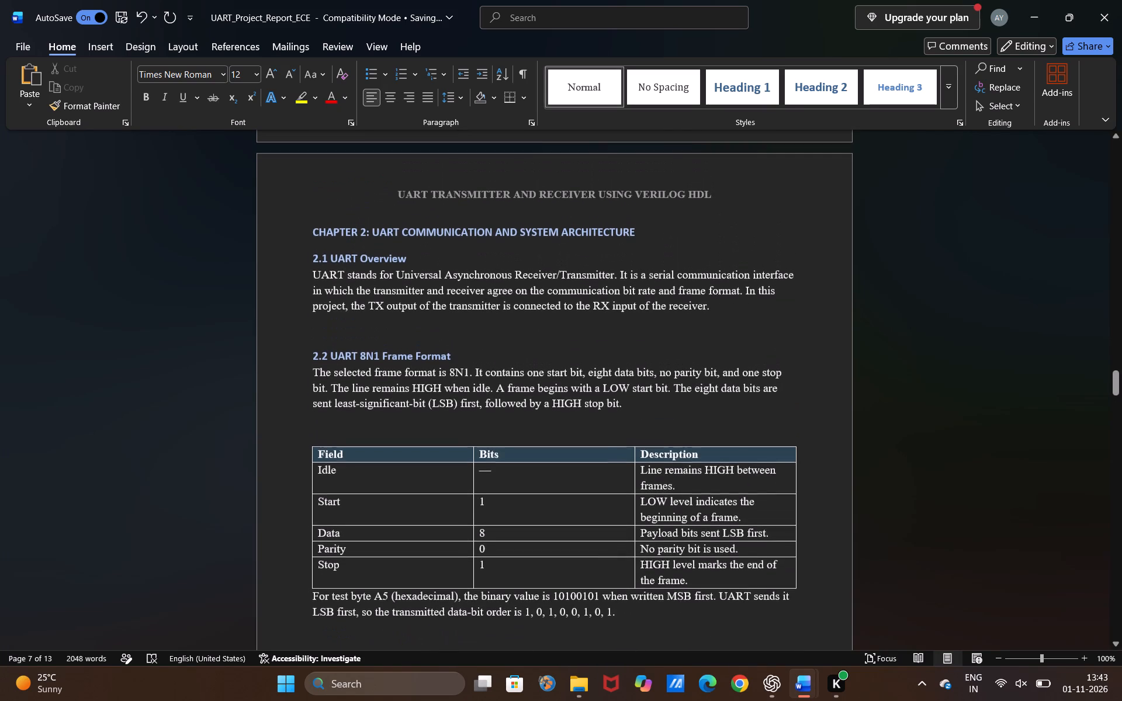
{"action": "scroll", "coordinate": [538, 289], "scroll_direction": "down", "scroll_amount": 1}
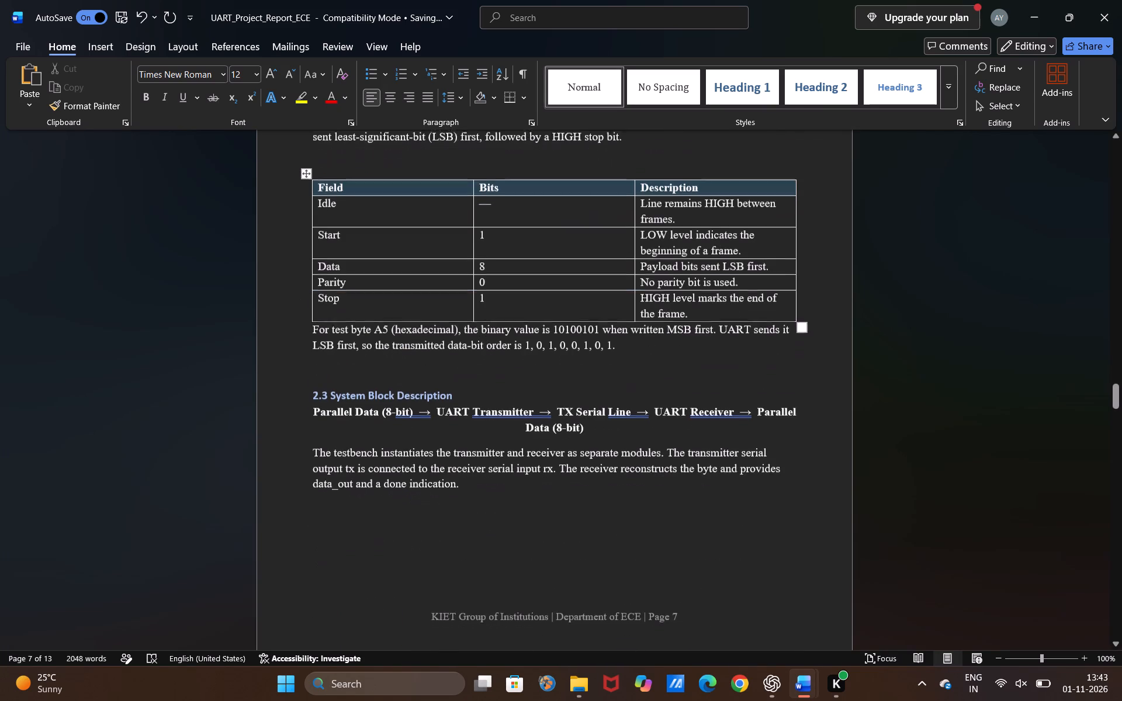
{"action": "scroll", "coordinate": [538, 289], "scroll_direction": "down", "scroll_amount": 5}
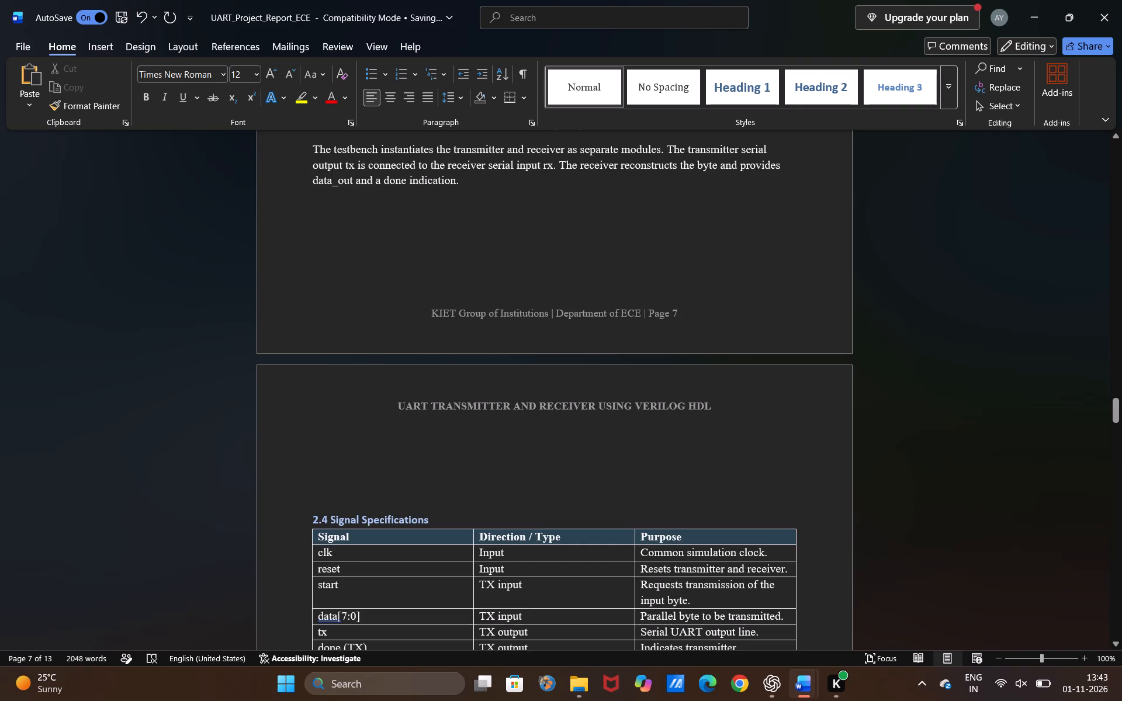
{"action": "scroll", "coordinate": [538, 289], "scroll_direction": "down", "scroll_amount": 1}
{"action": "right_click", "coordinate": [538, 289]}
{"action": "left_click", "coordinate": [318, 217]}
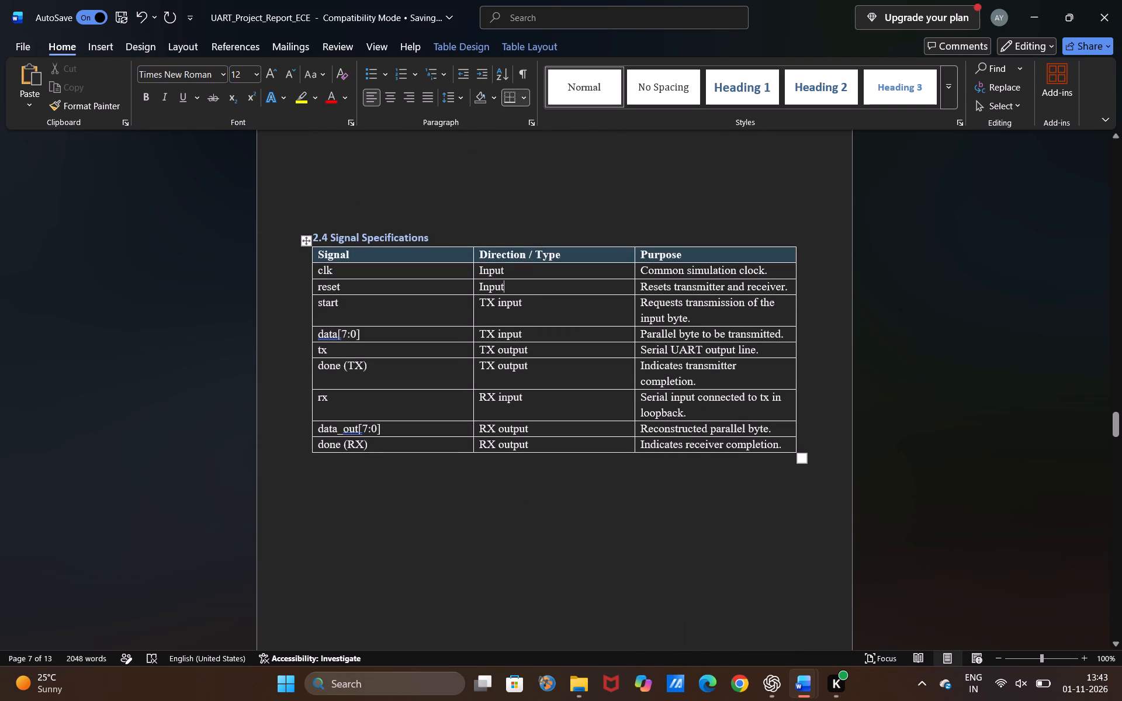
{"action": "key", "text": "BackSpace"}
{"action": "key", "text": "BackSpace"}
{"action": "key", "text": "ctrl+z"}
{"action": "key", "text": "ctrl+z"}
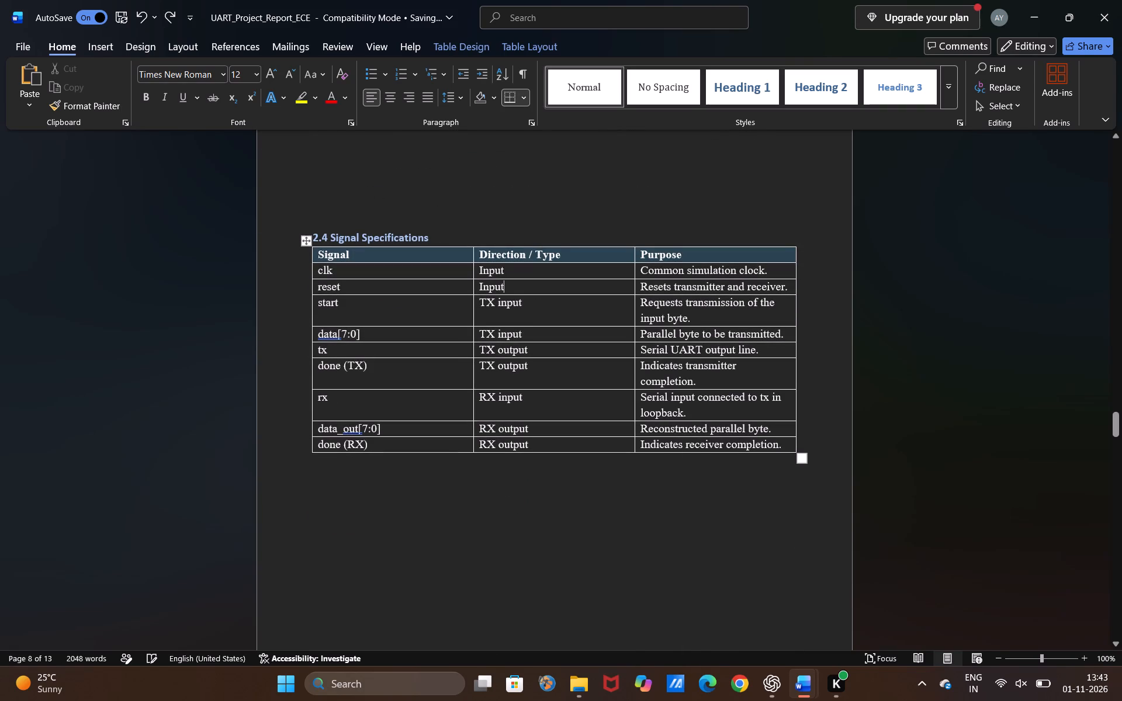
Delete the empty paragraphs above the 2.4 Signal Specifications heading so that it starts at the top of its page.
{"action": "left_click", "coordinate": [314, 210]}
{"action": "key", "text": "BackSpace"}
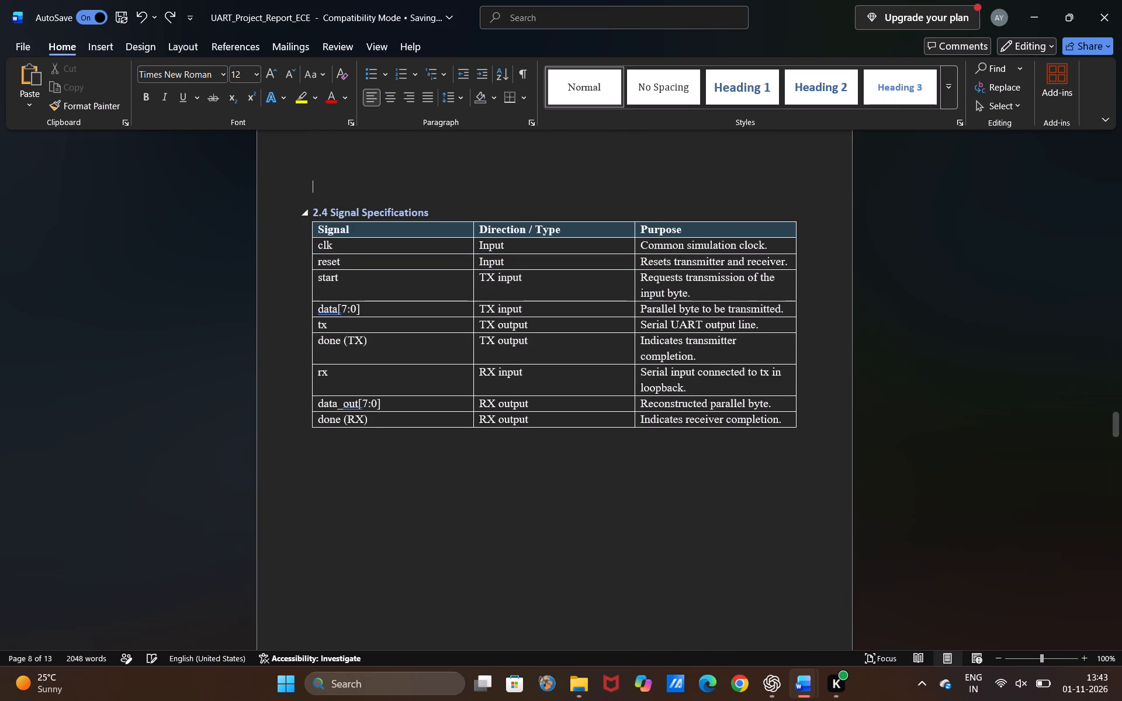
{"action": "key", "text": "BackSpace"}
{"action": "key", "text": "BackSpace"}
Look through the Chapter 2 pages to examine their spacing and page layout.
{"action": "scroll", "coordinate": [345, 390], "scroll_direction": "down", "scroll_amount": 1}
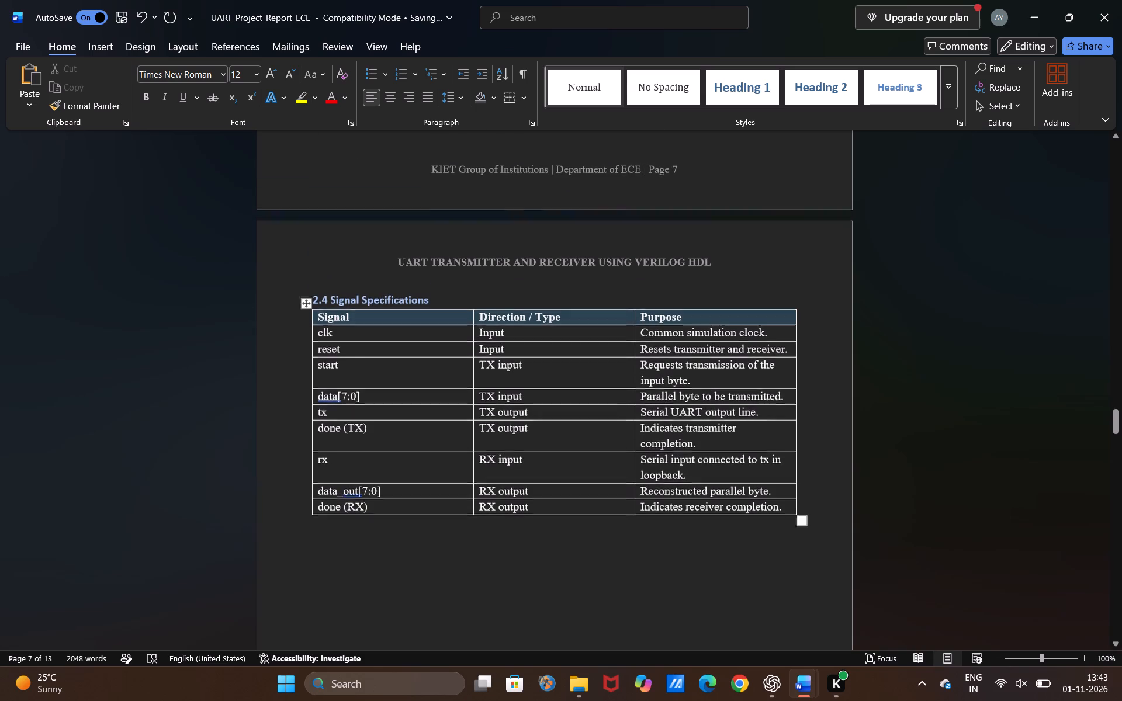
{"action": "scroll", "coordinate": [345, 390], "scroll_direction": "down", "scroll_amount": 2}
{"action": "scroll", "coordinate": [345, 390], "scroll_direction": "up", "scroll_amount": 2}
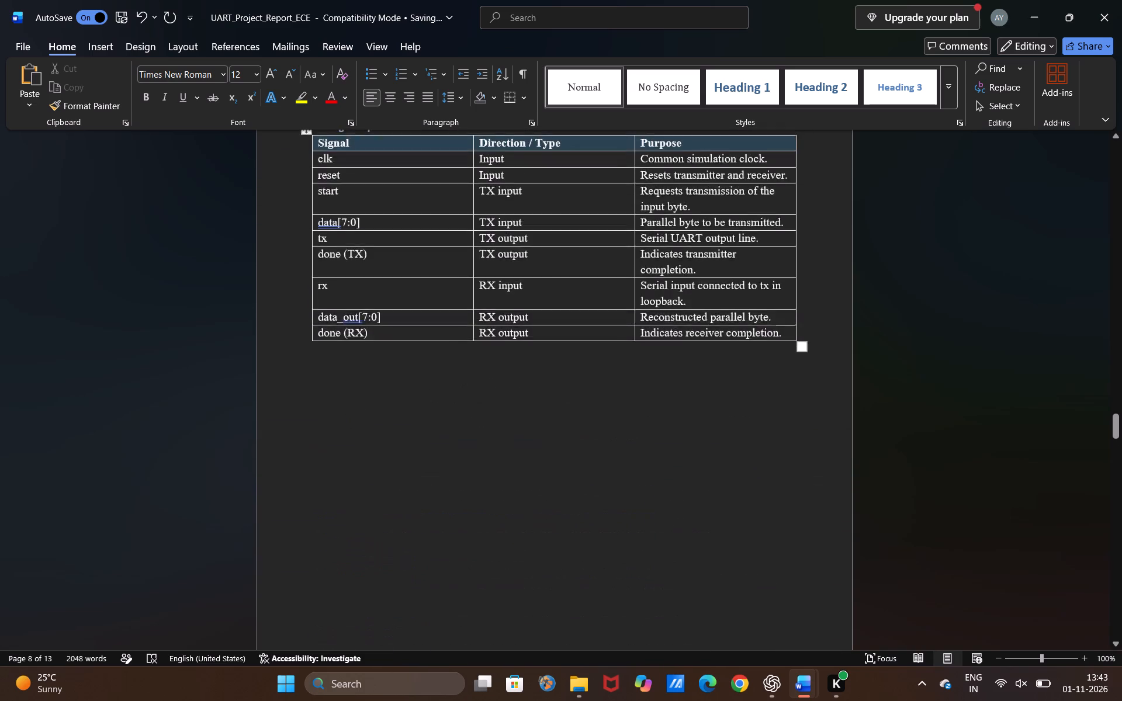
{"action": "scroll", "coordinate": [345, 390], "scroll_direction": "up", "scroll_amount": 5}
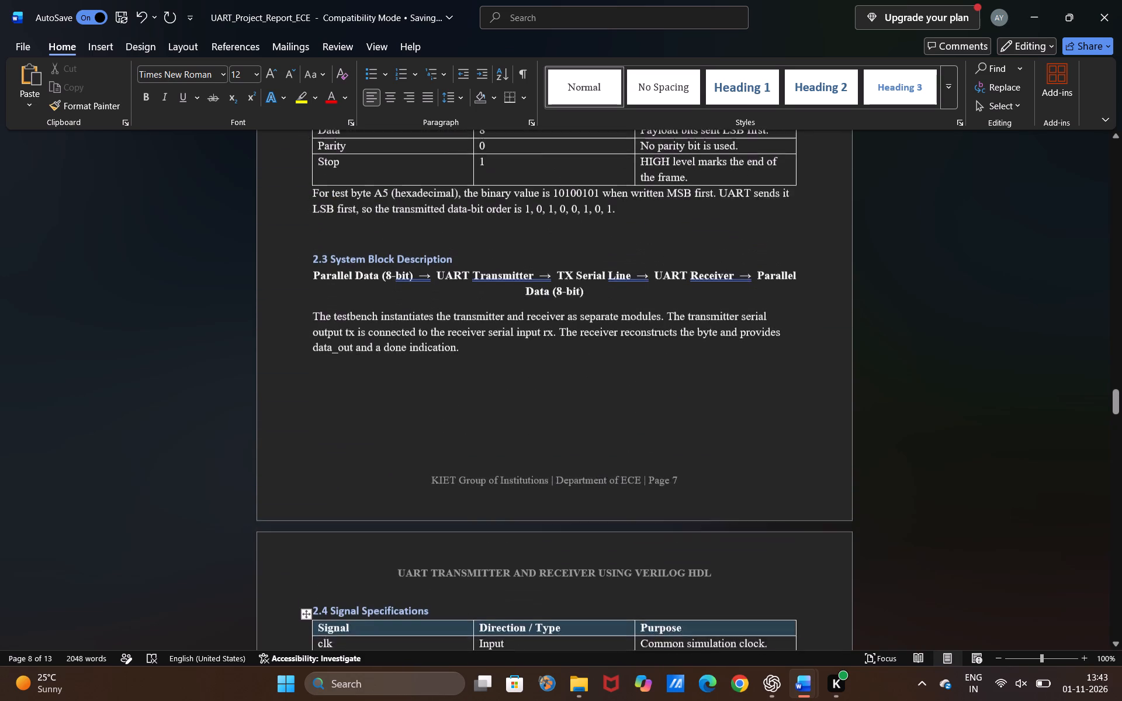
{"action": "scroll", "coordinate": [345, 390], "scroll_direction": "up", "scroll_amount": 4}
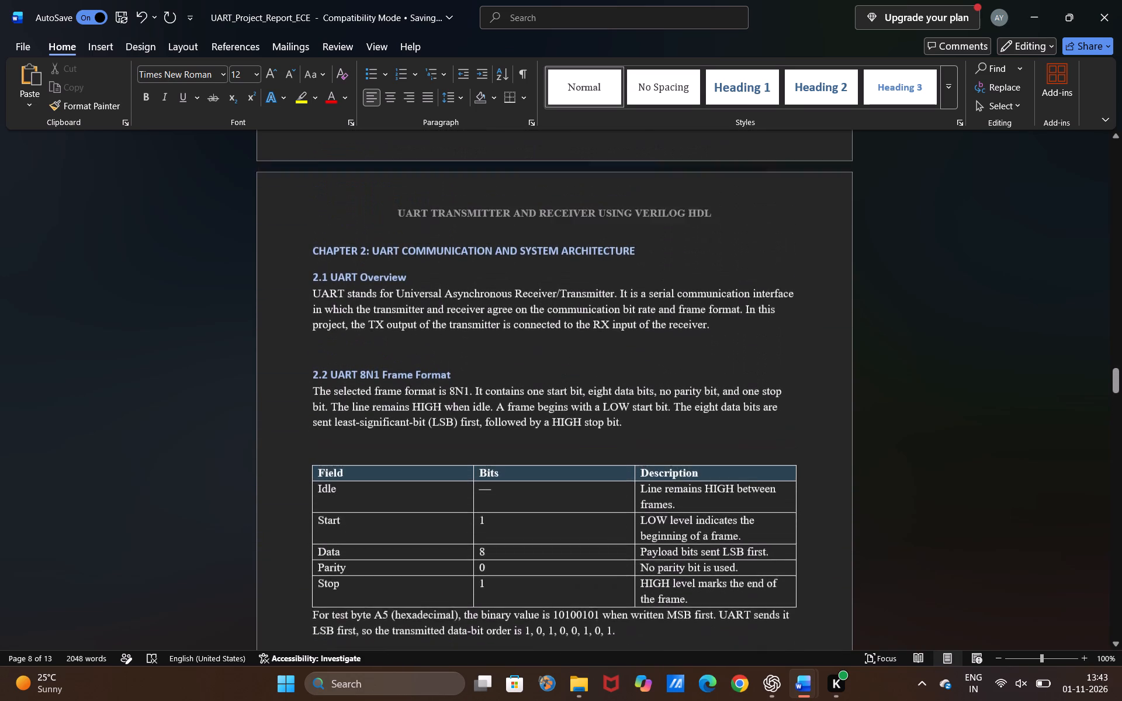
{"action": "scroll", "coordinate": [345, 390], "scroll_direction": "up", "scroll_amount": 1}
Set all of Chapter 3, from its heading through the section 3.4 bullet list, to font size 12.
{"action": "scroll", "coordinate": [345, 390], "scroll_direction": "down", "scroll_amount": 5}
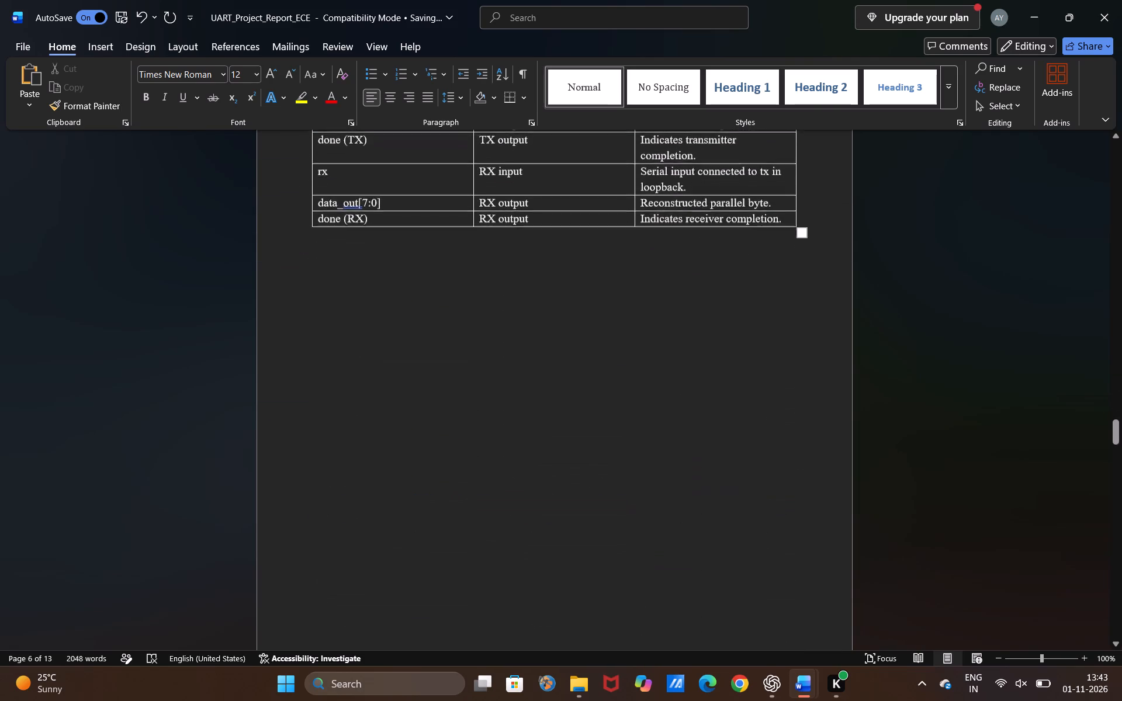
{"action": "scroll", "coordinate": [345, 390], "scroll_direction": "down", "scroll_amount": 6}
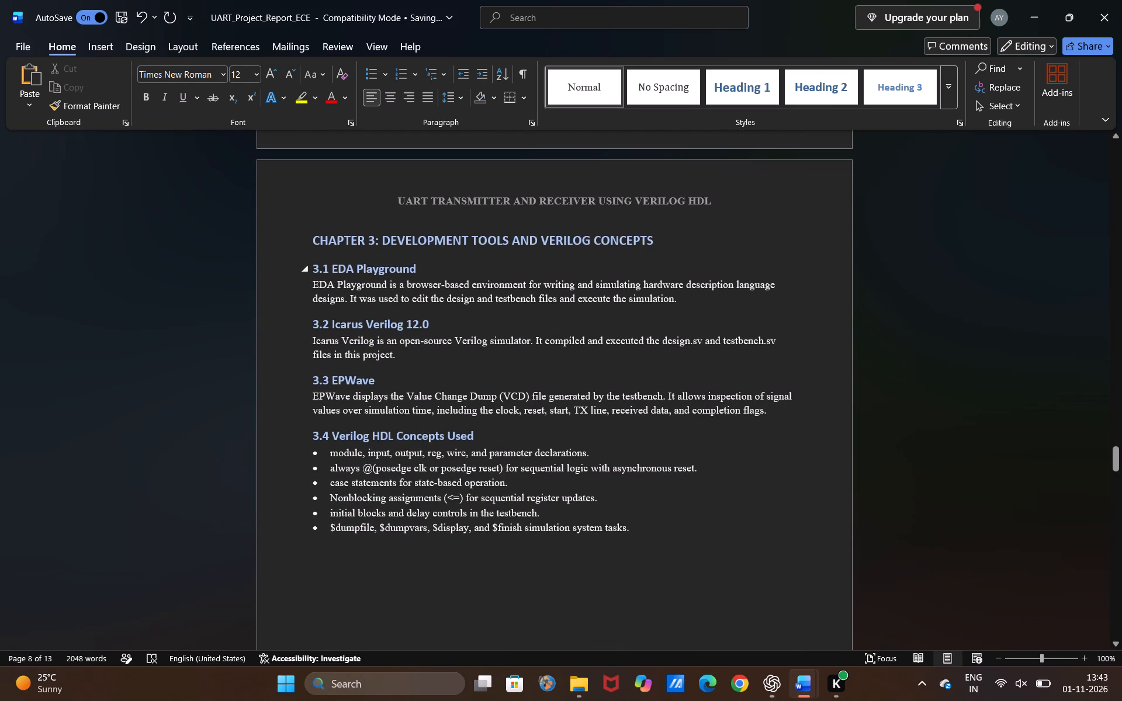
{"action": "left_click_drag", "start_coordinate": [314, 243], "coordinate": [593, 551]}
{"action": "scroll", "coordinate": [401, 428], "scroll_direction": "up", "scroll_amount": 1}
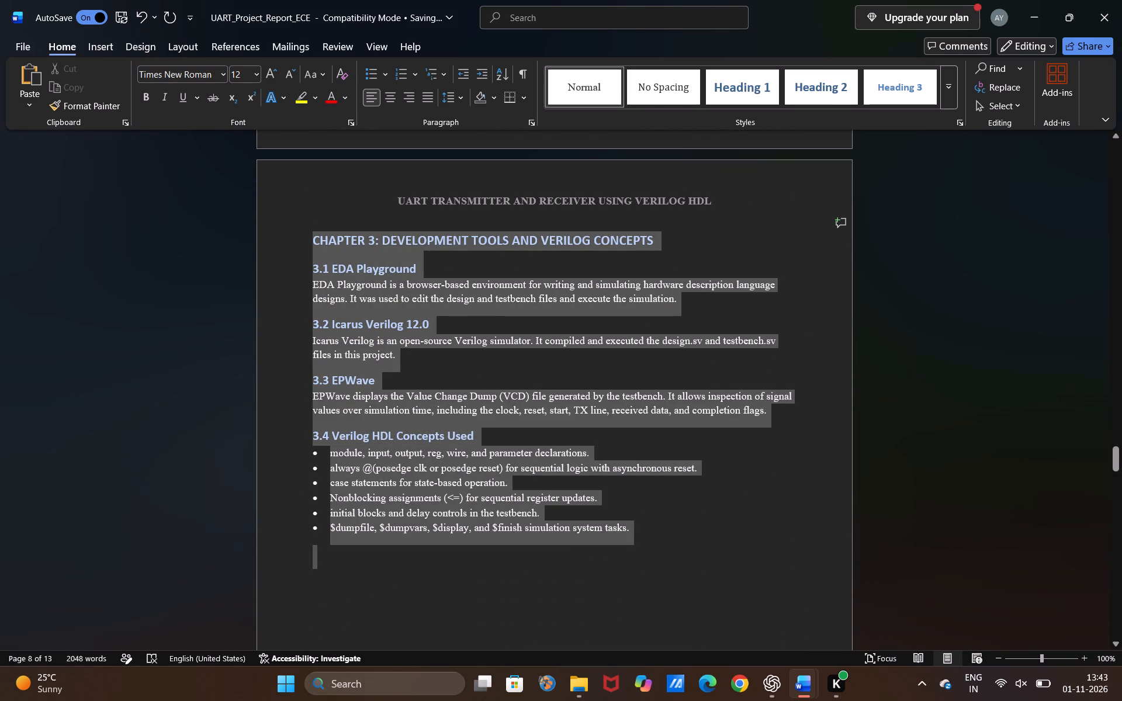
{"action": "left_click_drag", "start_coordinate": [593, 551], "coordinate": [595, 551]}
{"action": "left_click", "coordinate": [707, 505]}
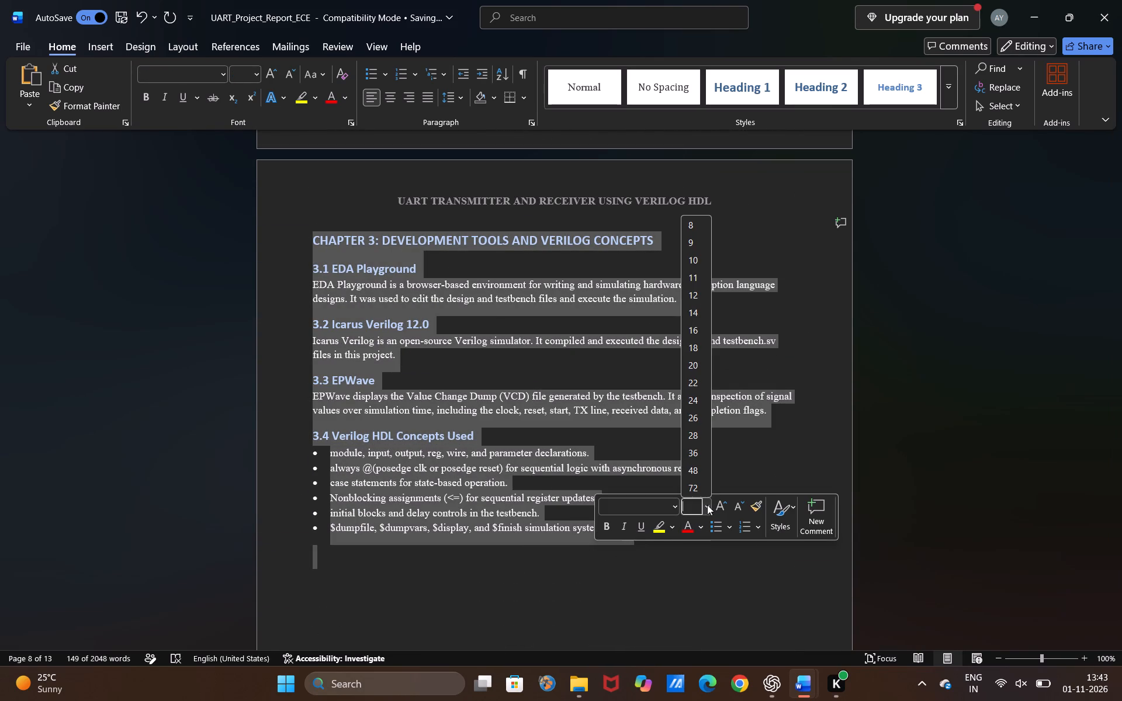
{"action": "left_click", "coordinate": [692, 293]}
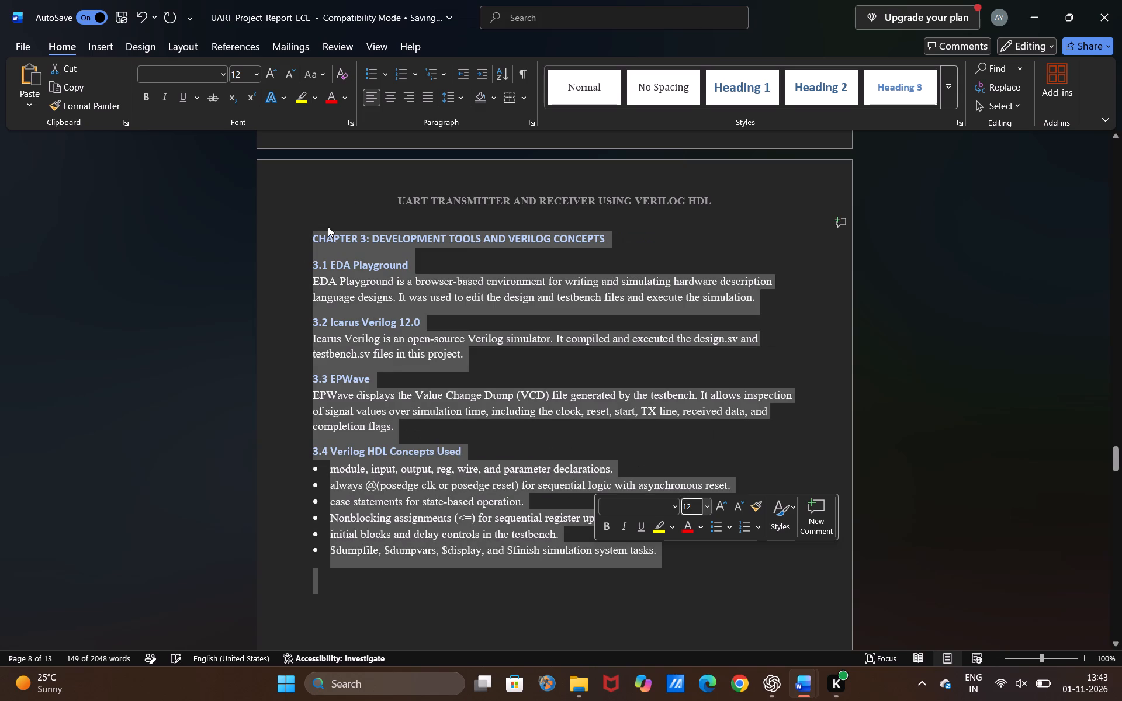
Remove the page break before the Chapter 3 heading, leaving one empty paragraph between the Signal Specifications table and the heading.
{"action": "left_click", "coordinate": [317, 237]}
{"action": "left_click", "coordinate": [311, 237]}
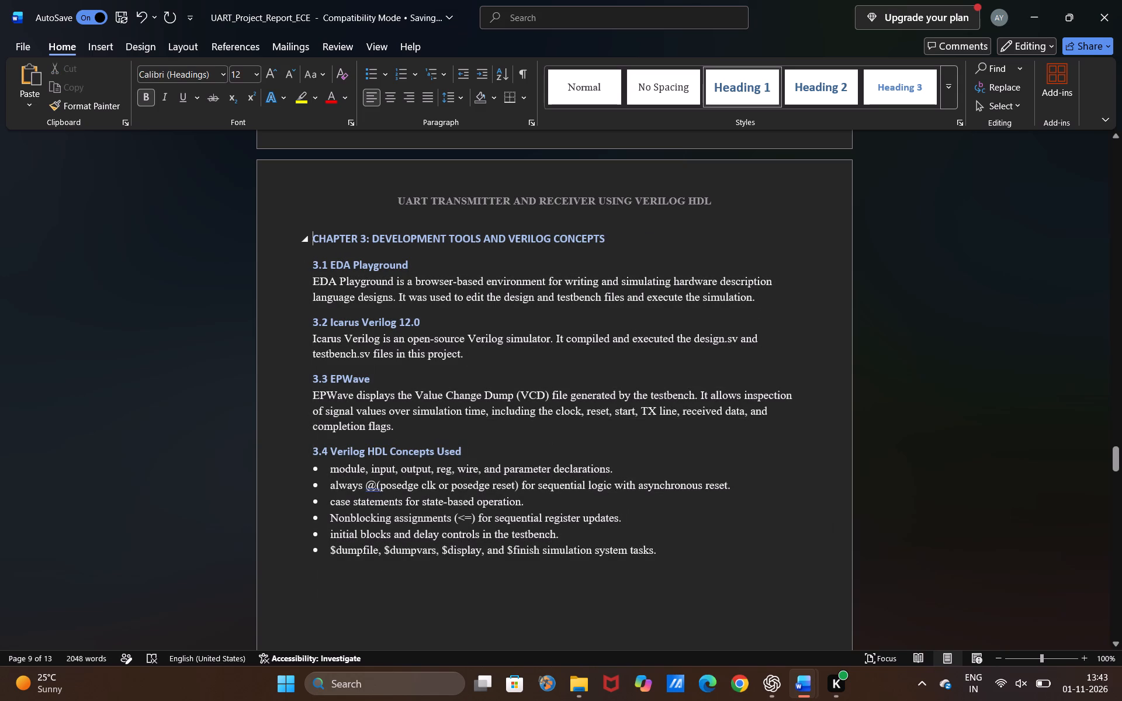
{"action": "key", "text": "backslash"}
{"action": "key", "text": "BackSpace"}
{"action": "key", "text": "BackSpace"}
{"action": "key", "text": "BackSpace"}
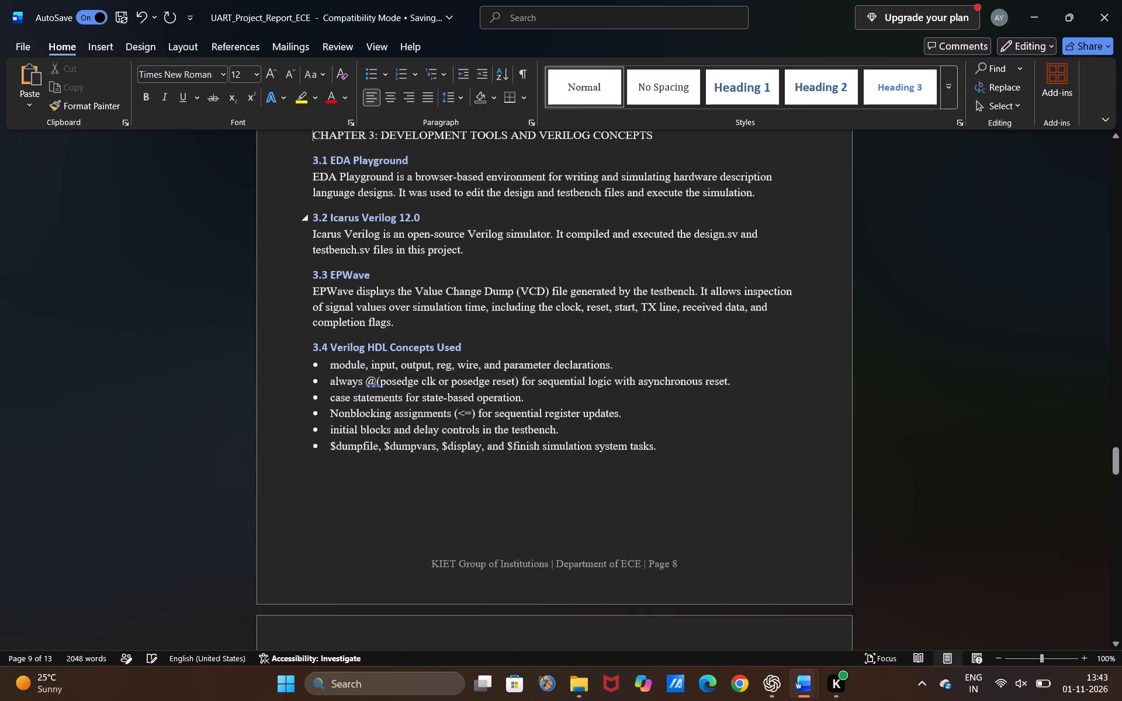
{"action": "scroll", "coordinate": [311, 237], "scroll_direction": "down", "scroll_amount": 3}
{"action": "scroll", "coordinate": [311, 237], "scroll_direction": "up", "scroll_amount": 1}
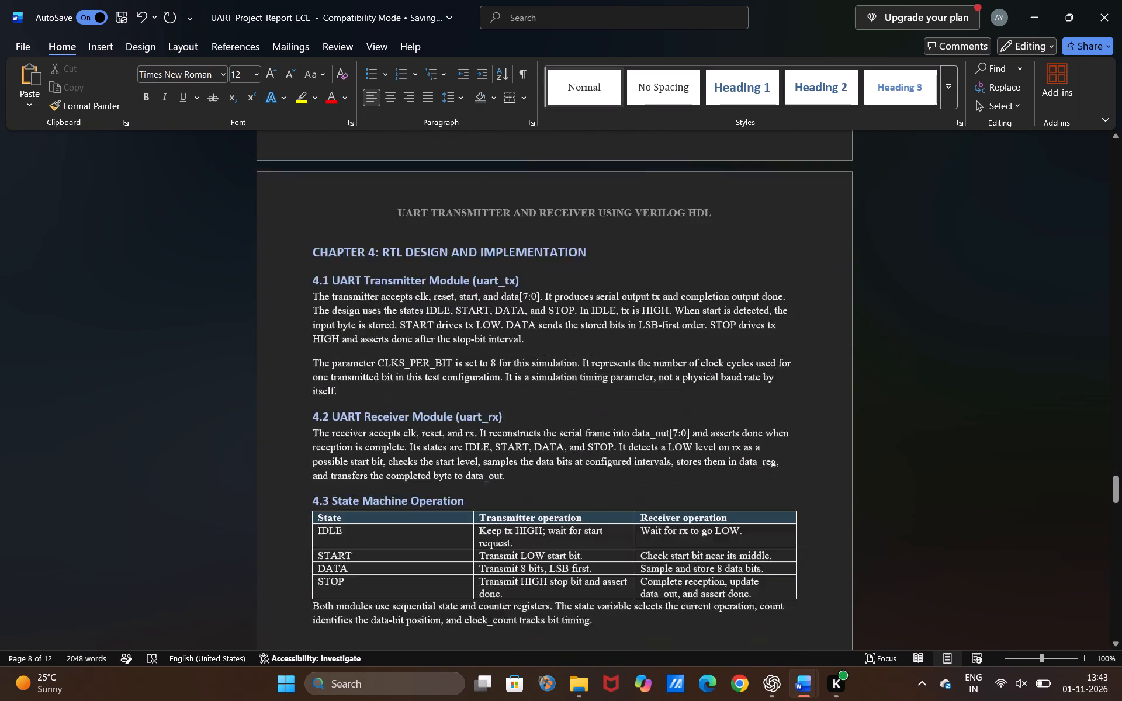
{"action": "scroll", "coordinate": [311, 237], "scroll_direction": "up", "scroll_amount": 2}
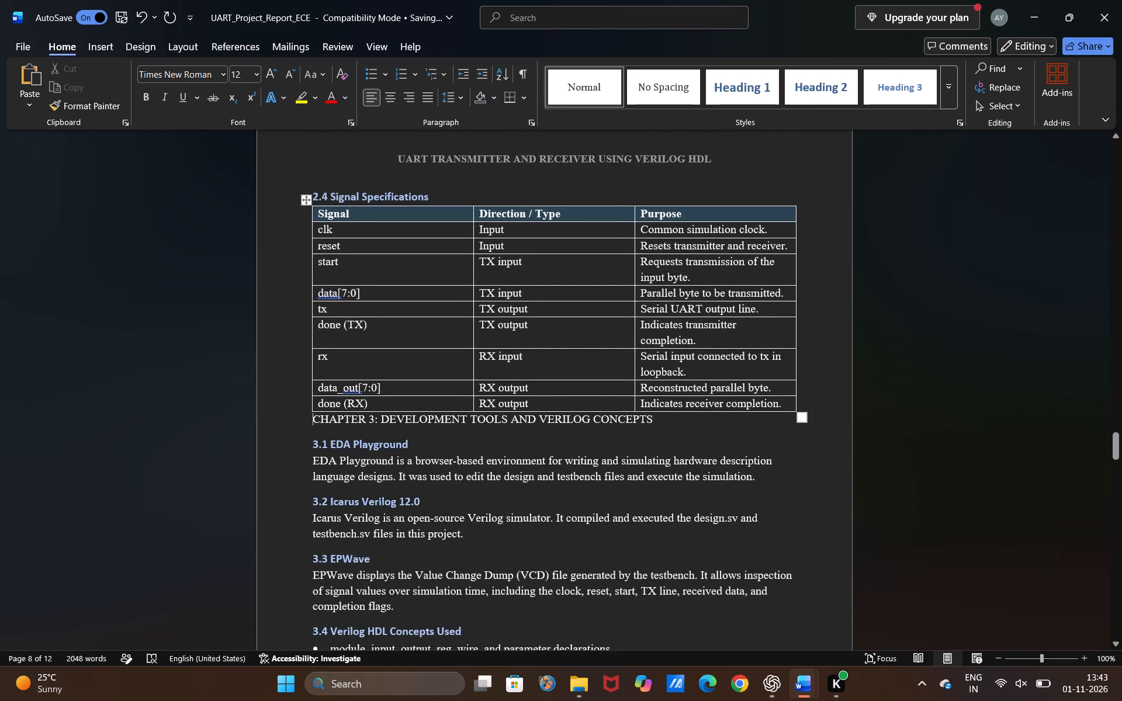
{"action": "key", "text": "Return"}
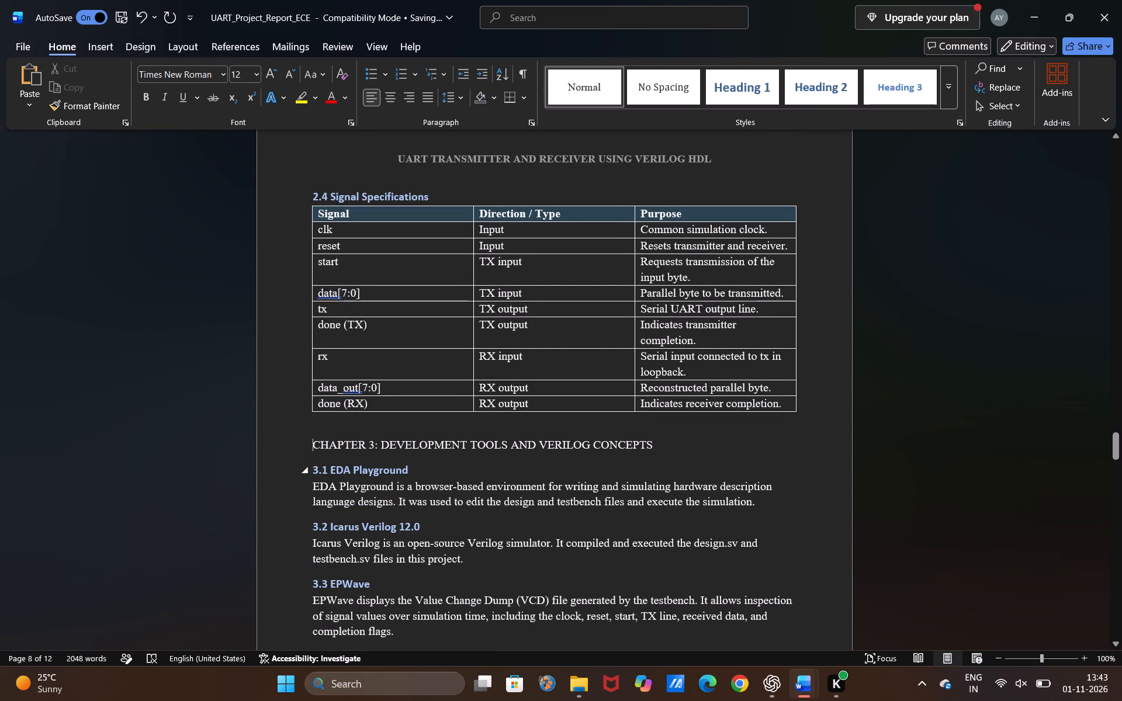
Set the line spacing of all of Chapter 3, from its heading through the section 3.4 bullet list, to 1.15.
{"action": "left_click_drag", "start_coordinate": [314, 439], "coordinate": [533, 533]}
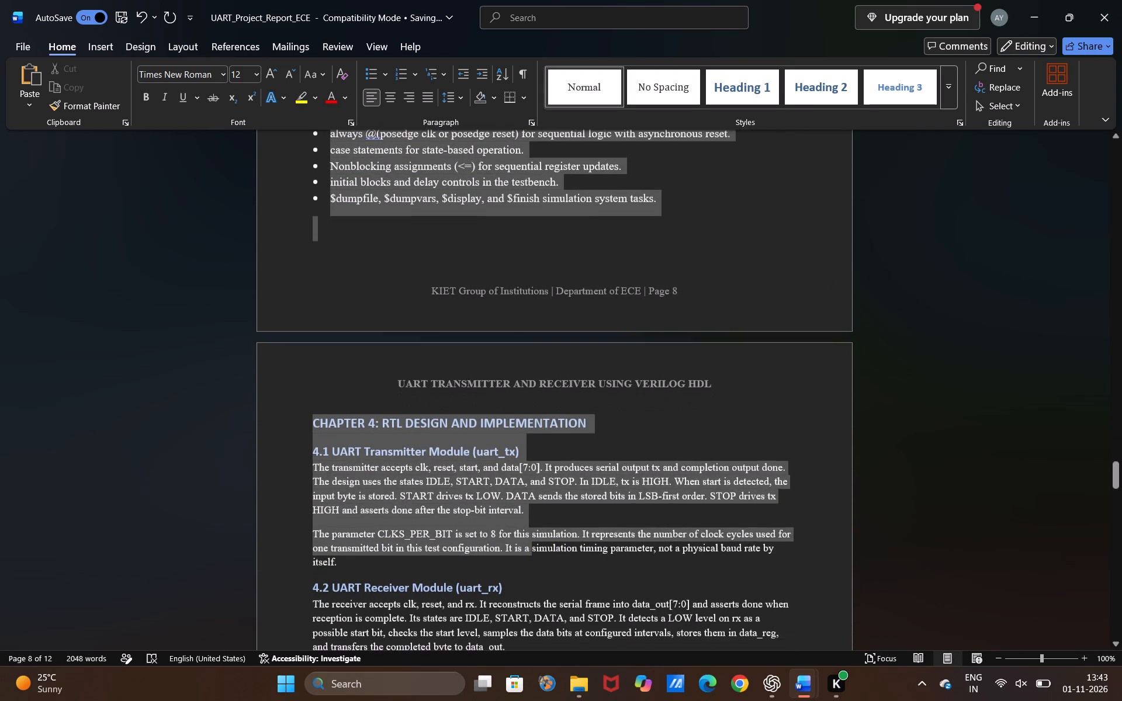
{"action": "left_click_drag", "start_coordinate": [533, 533], "coordinate": [572, 249]}
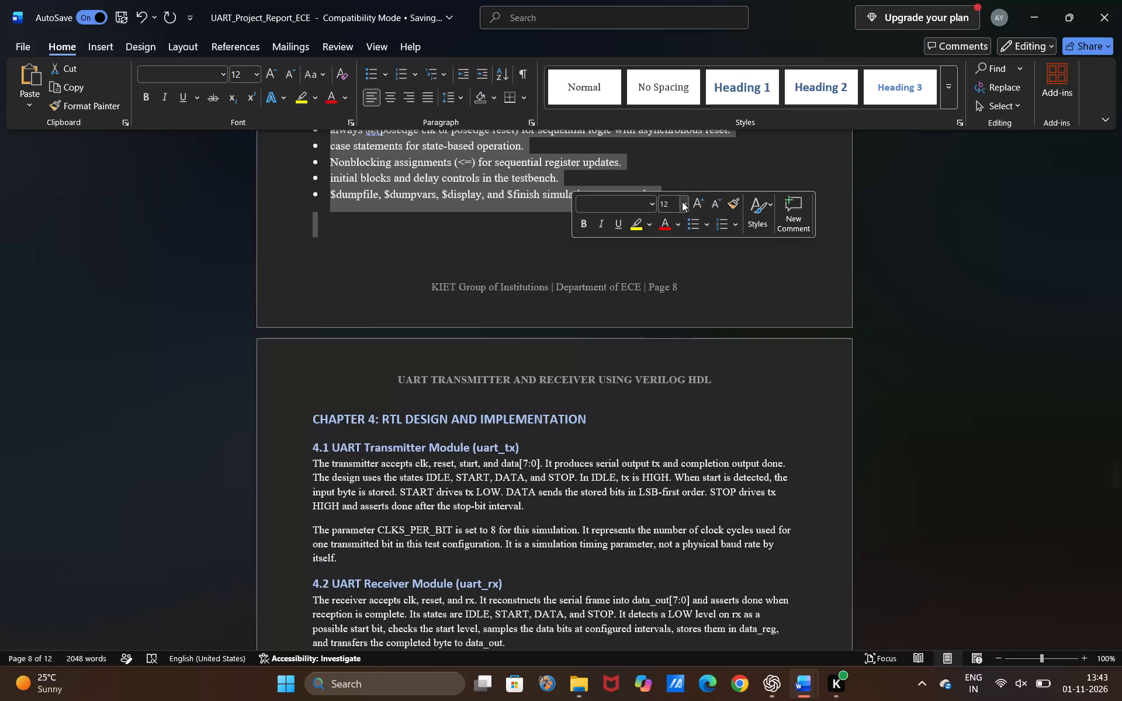
{"action": "left_click", "coordinate": [462, 96]}
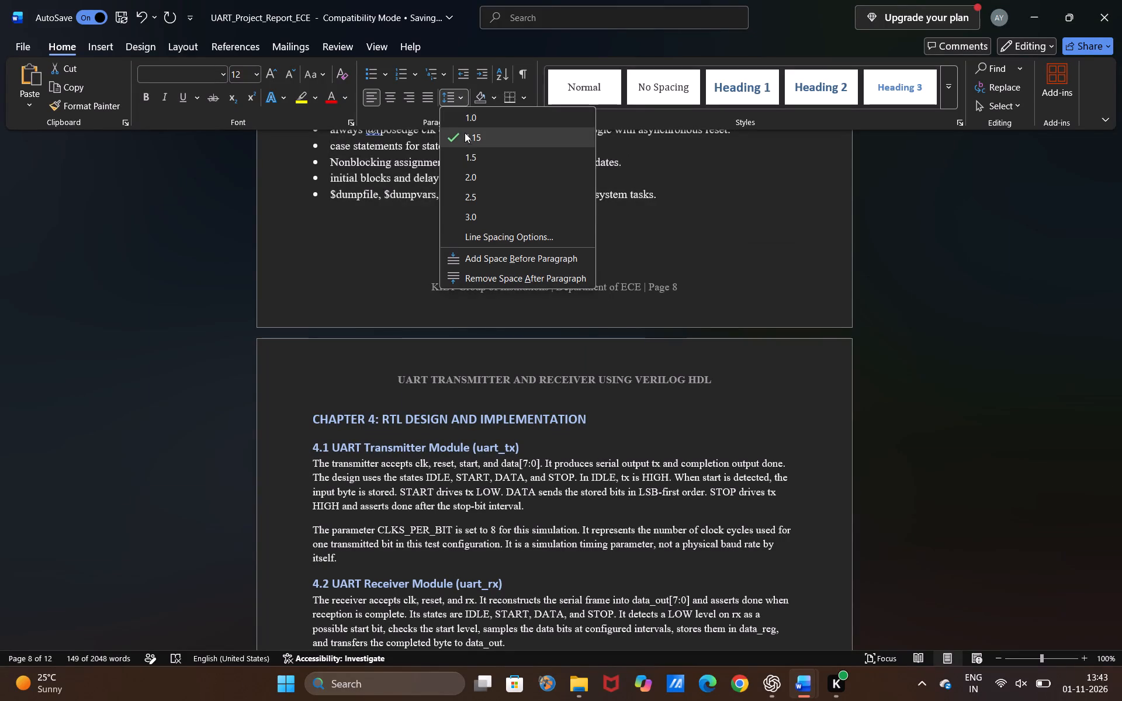
{"action": "left_click", "coordinate": [466, 136]}
{"action": "left_click", "coordinate": [377, 262]}
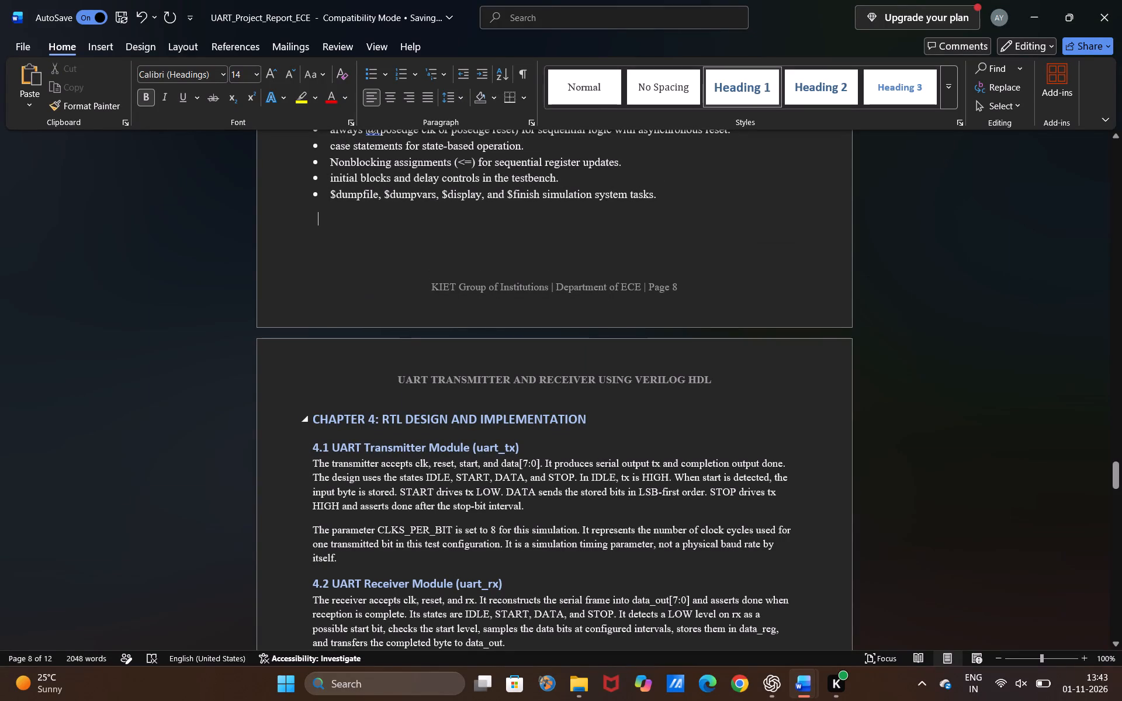
Set all of Chapter 4, from its heading through the paragraph below the state machine table, to font size 12 and line spacing 1.15.
{"action": "left_click_drag", "start_coordinate": [309, 417], "coordinate": [433, 543]}
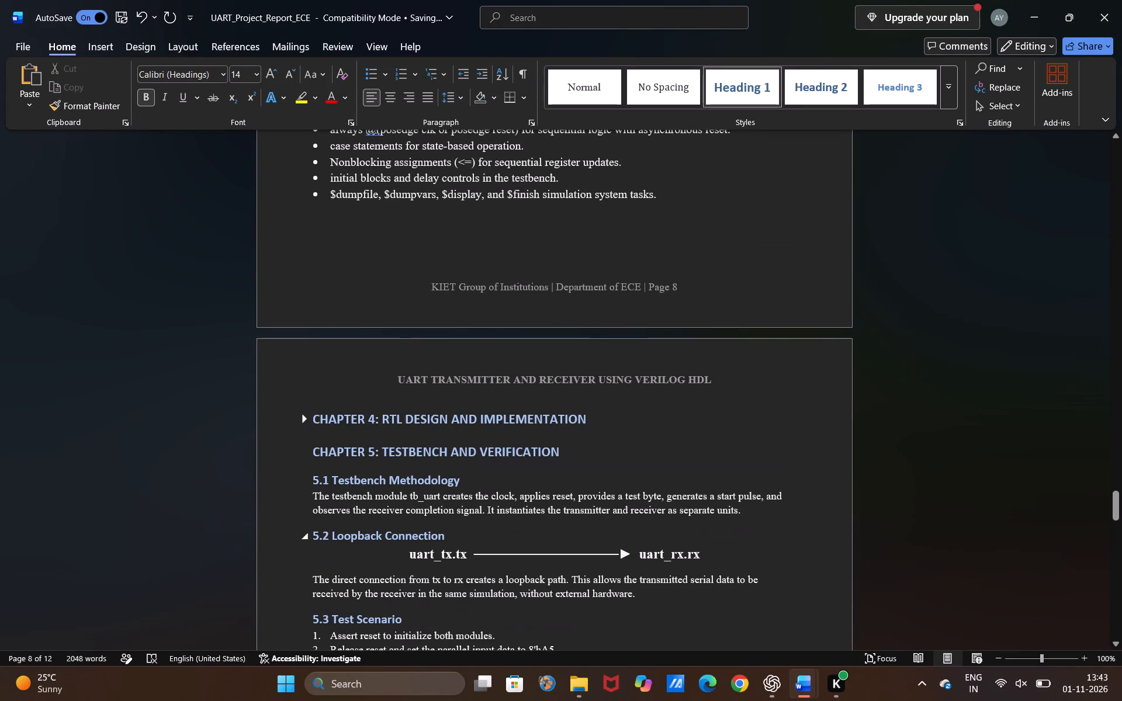
{"action": "left_click", "coordinate": [302, 421]}
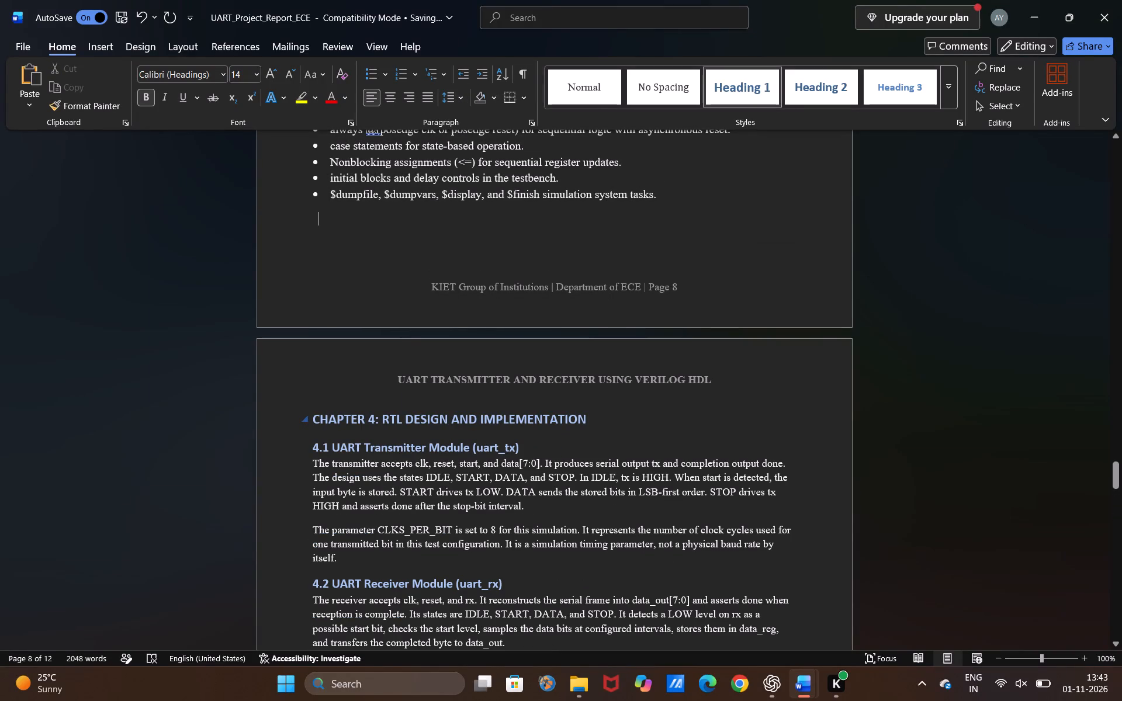
{"action": "left_click_drag", "start_coordinate": [311, 417], "coordinate": [452, 660]}
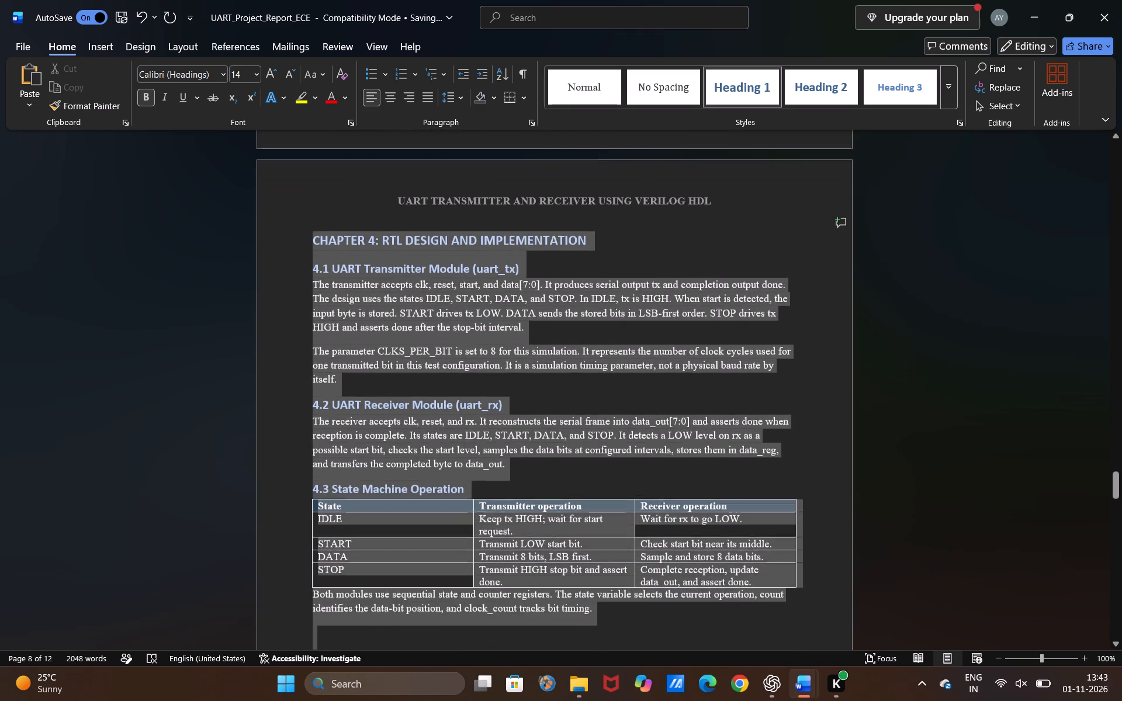
{"action": "left_click_drag", "start_coordinate": [452, 660], "coordinate": [503, 624]}
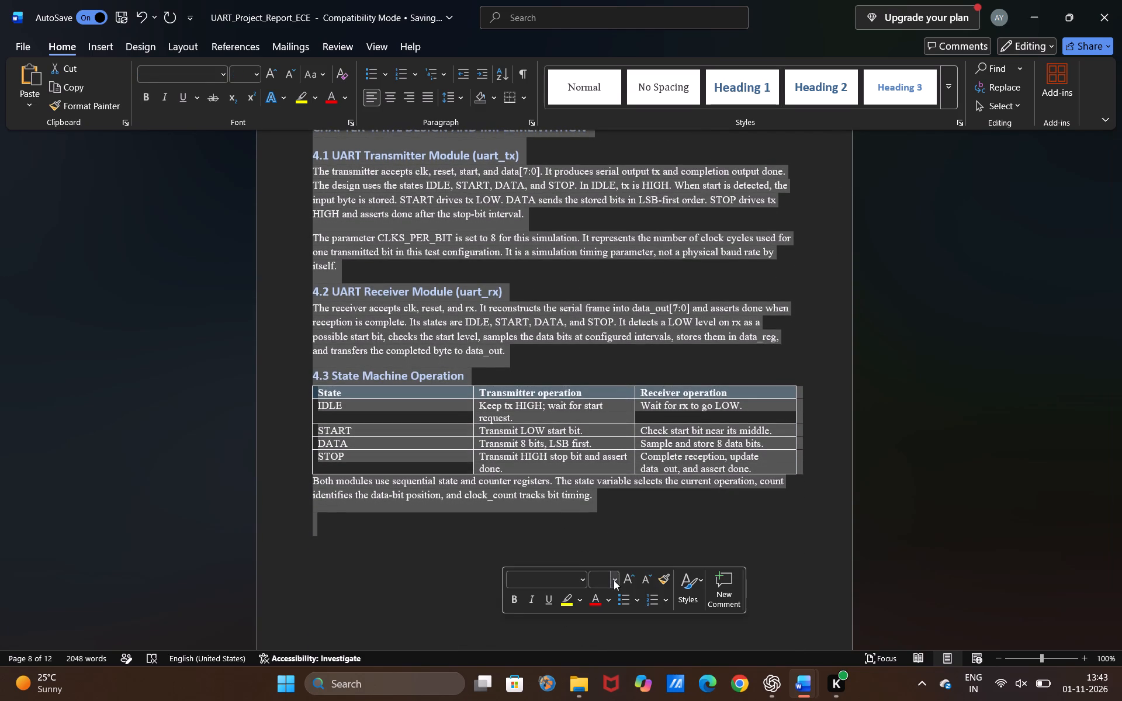
{"action": "left_click", "coordinate": [614, 580]}
{"action": "left_click", "coordinate": [597, 372]}
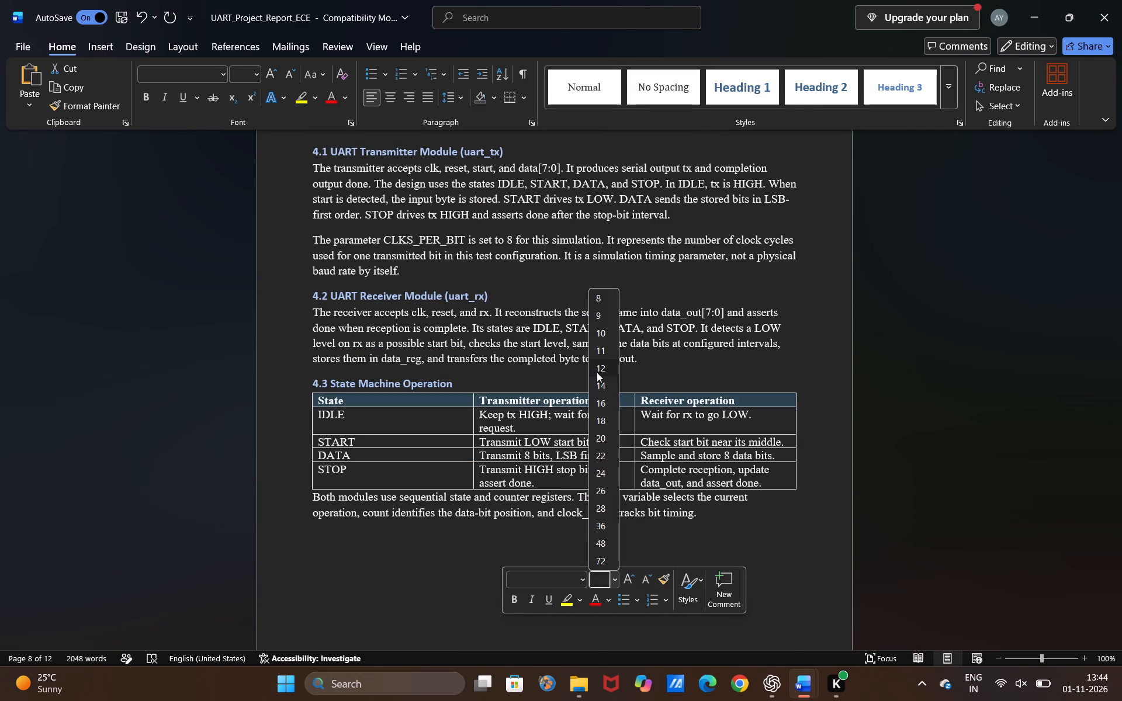
{"action": "left_click", "coordinate": [458, 104]}
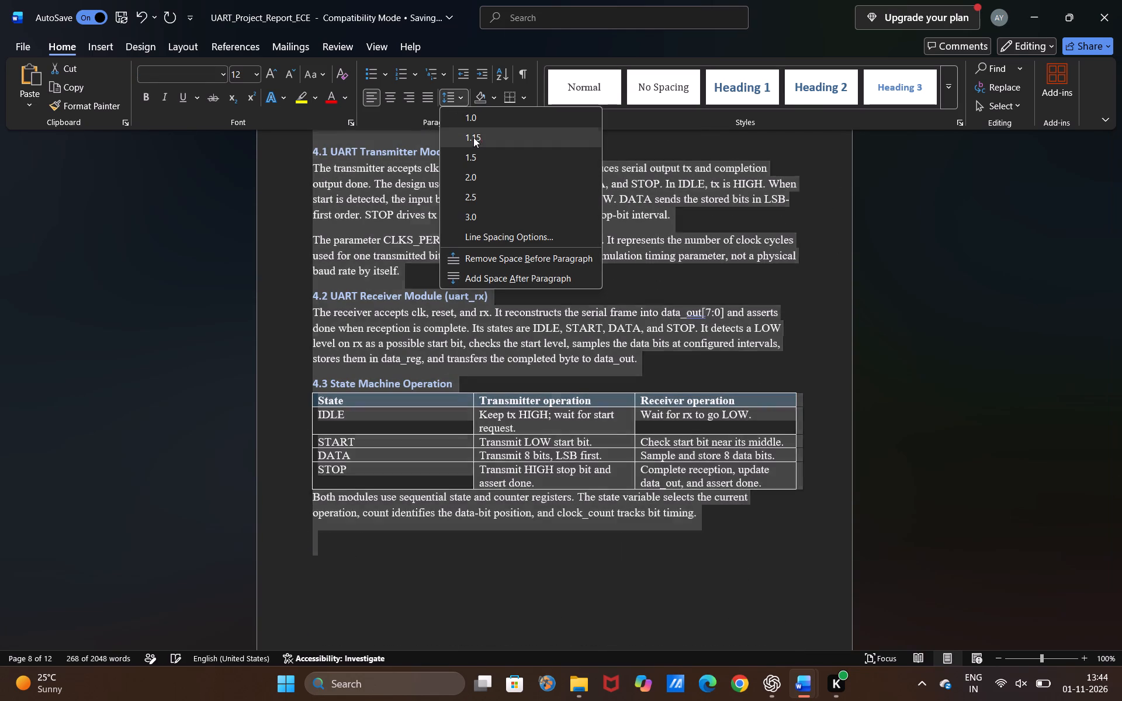
{"action": "left_click", "coordinate": [475, 138]}
{"action": "left_click", "coordinate": [531, 585]}
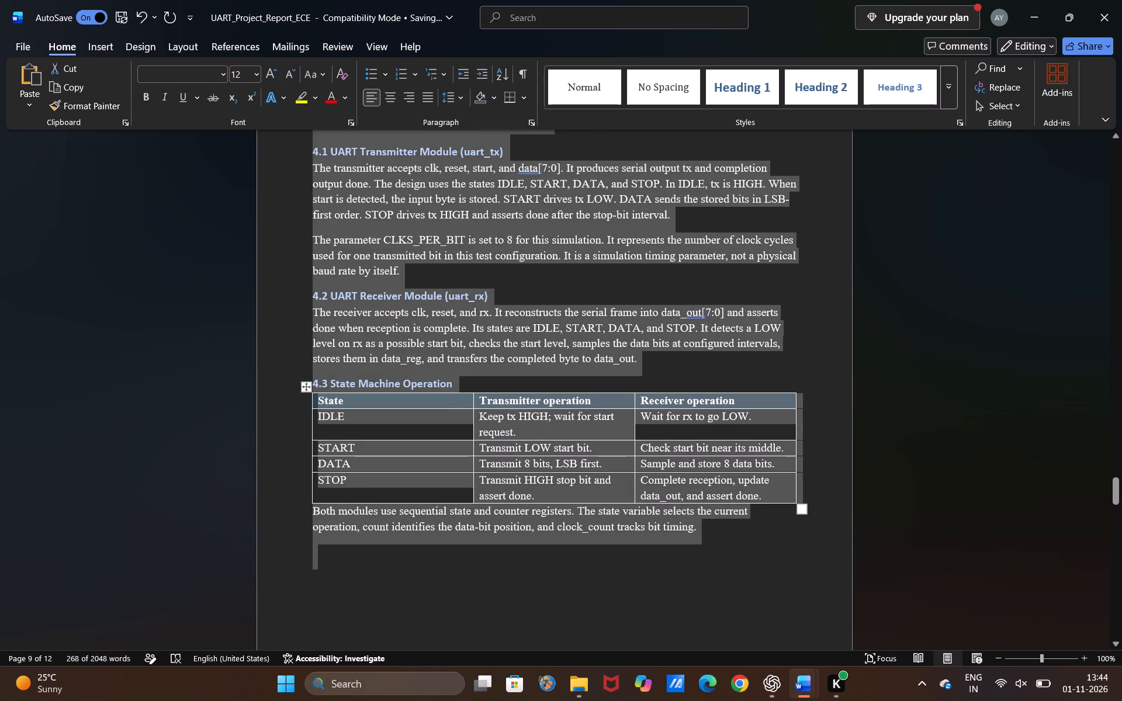
Set all of Chapter 5, from its heading through the section 5.3 numbered list, to font size 12 and line spacing 1.15.
{"action": "scroll", "coordinate": [531, 585], "scroll_direction": "down", "scroll_amount": 4}
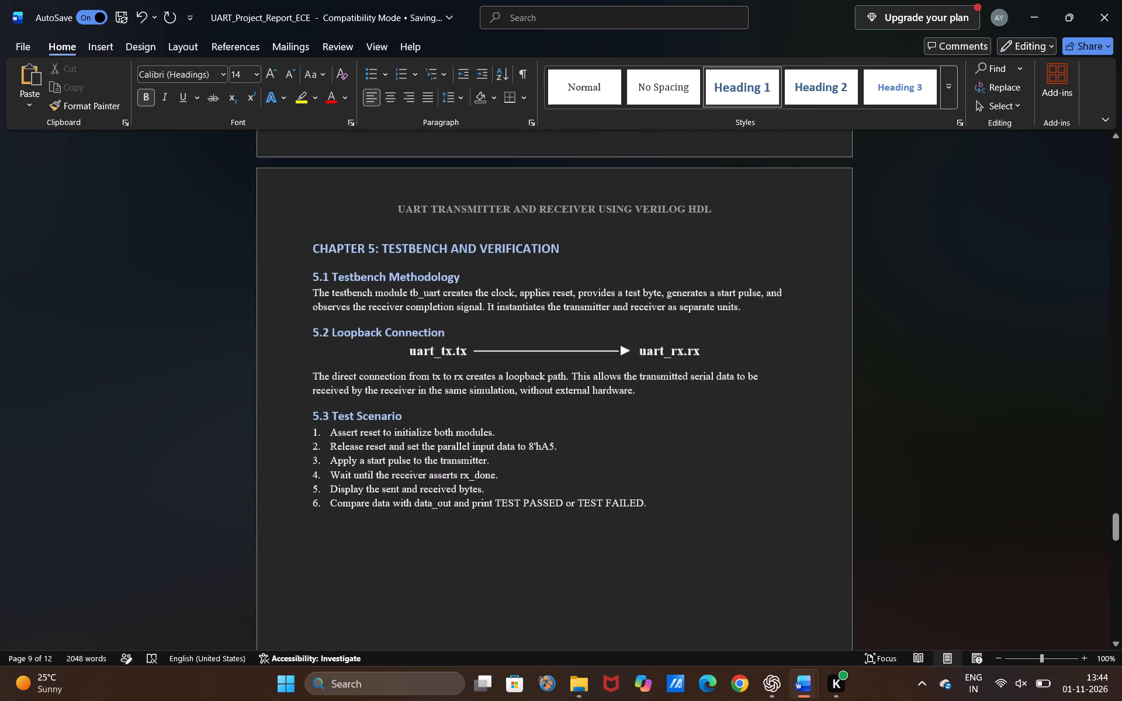
{"action": "scroll", "coordinate": [531, 585], "scroll_direction": "down", "scroll_amount": 1}
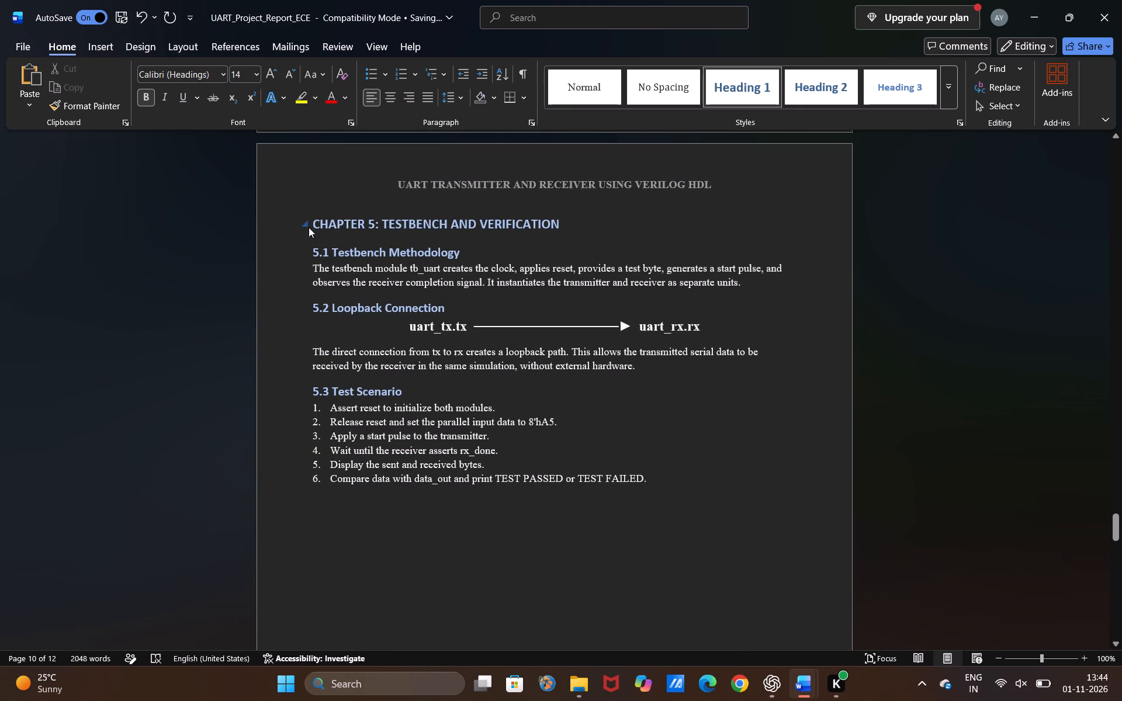
{"action": "left_click", "coordinate": [309, 226]}
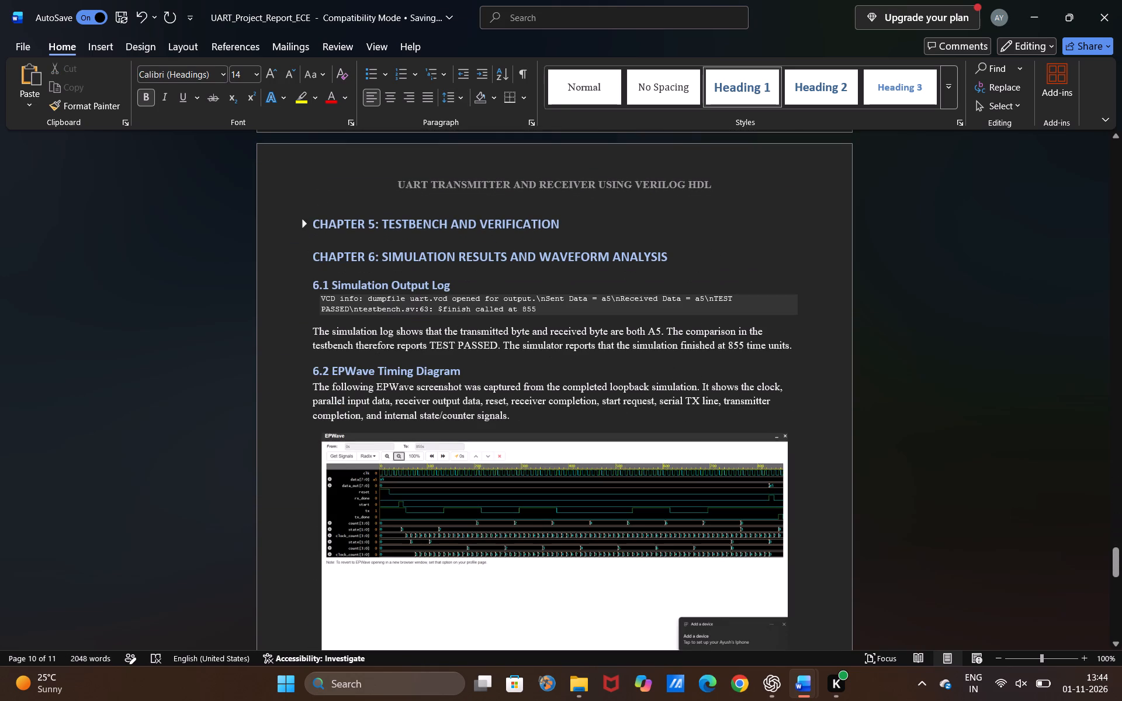
{"action": "left_click", "coordinate": [307, 225]}
{"action": "left_click_drag", "start_coordinate": [311, 221], "coordinate": [397, 475]}
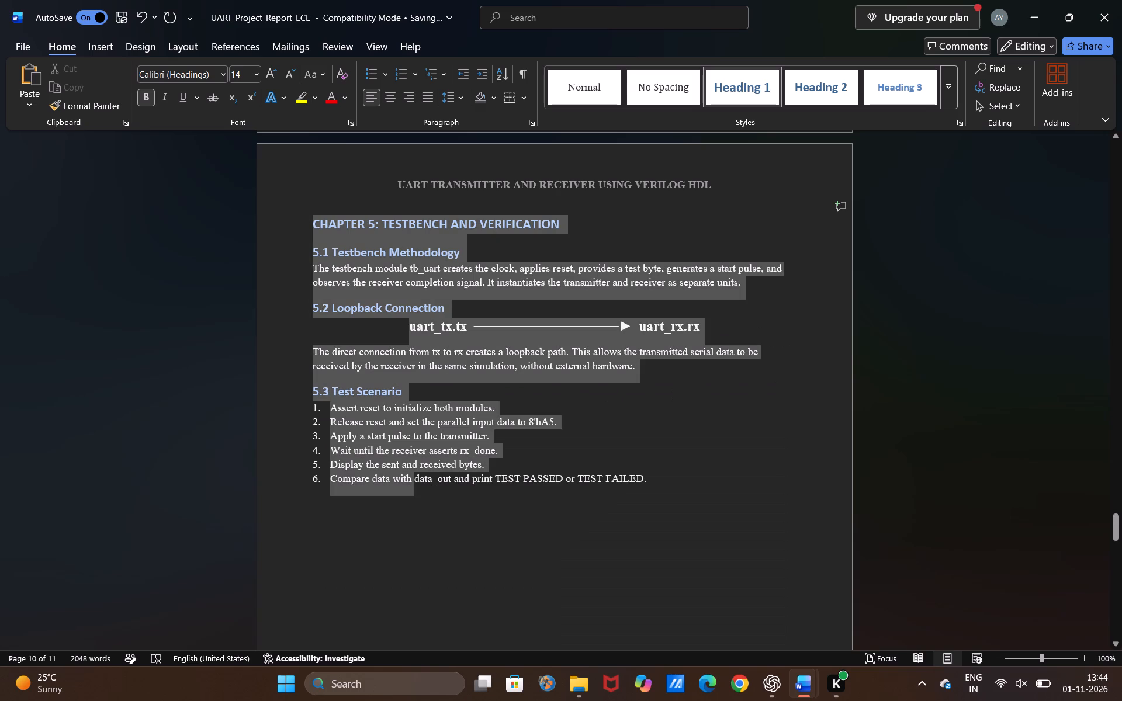
{"action": "left_click_drag", "start_coordinate": [397, 475], "coordinate": [577, 526]}
{"action": "left_click", "coordinate": [694, 482]}
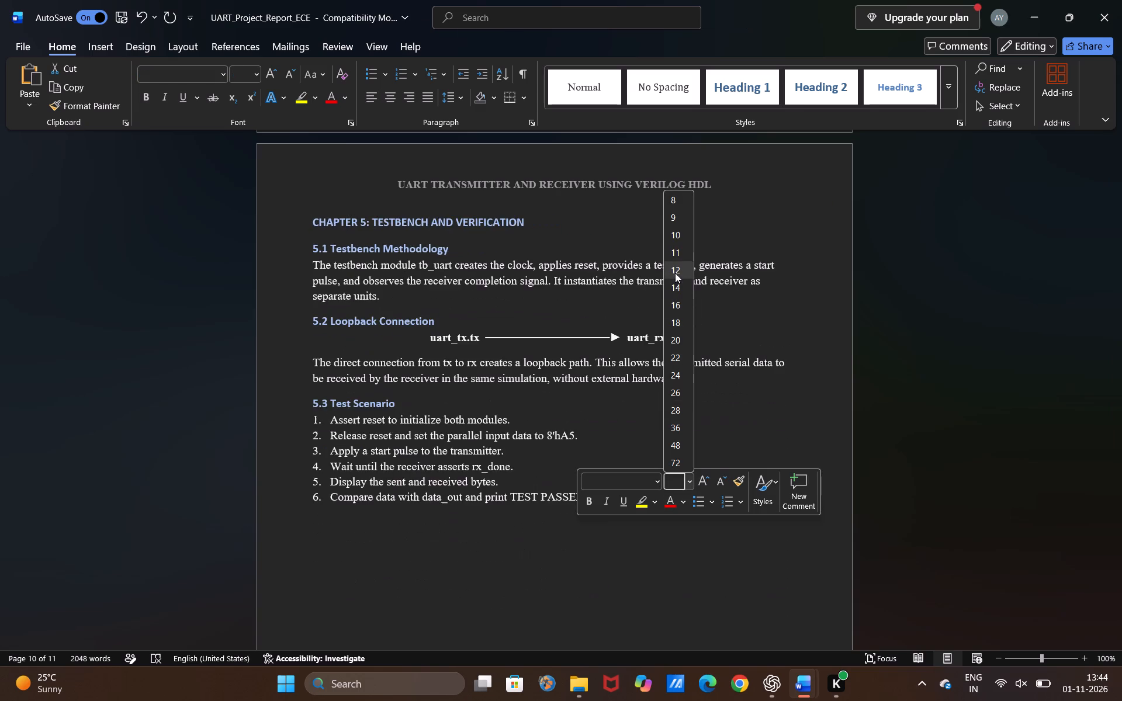
{"action": "left_click", "coordinate": [675, 273]}
{"action": "left_click", "coordinate": [463, 99]}
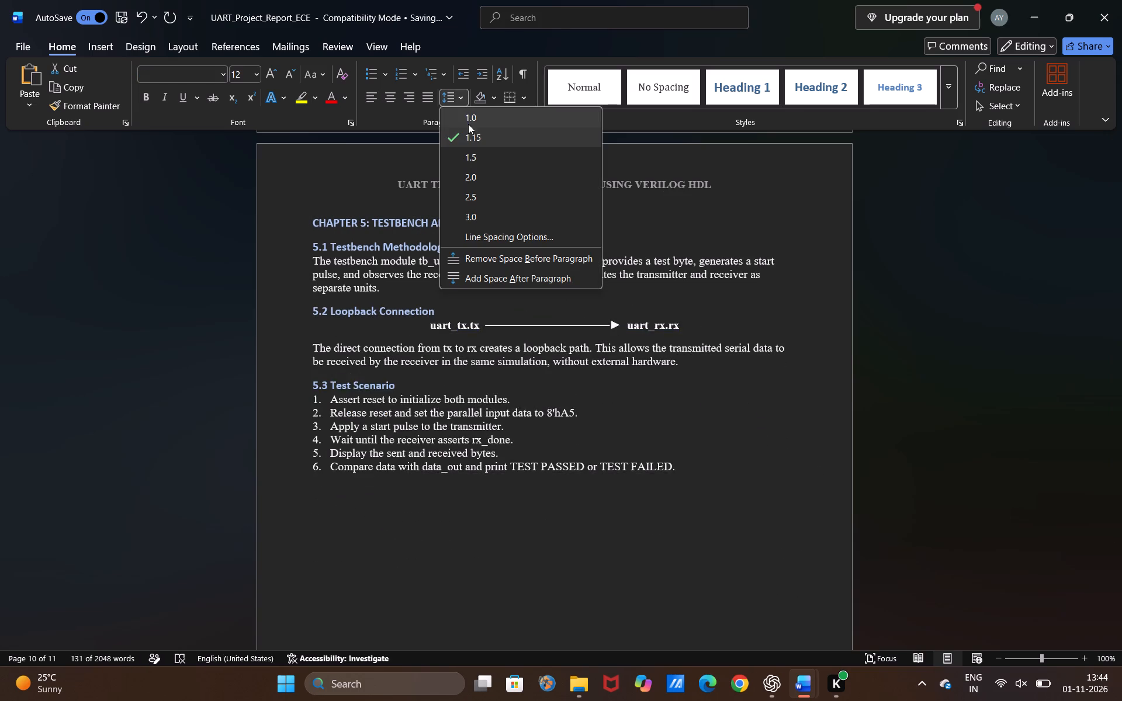
{"action": "left_click", "coordinate": [472, 134]}
{"action": "left_click", "coordinate": [485, 622]}
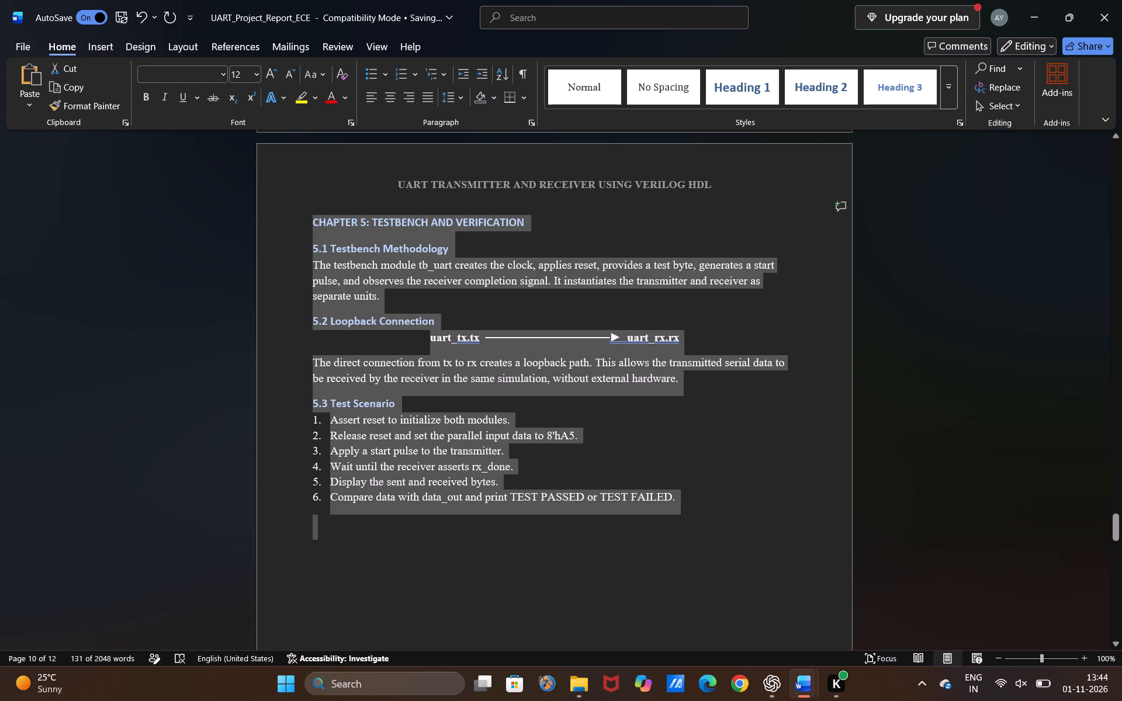
Set Chapter 6 from its heading through the section 6.2 paragraph above the waveform image to font size 12 and line spacing 1.15.
{"action": "scroll", "coordinate": [485, 622], "scroll_direction": "down", "scroll_amount": 5}
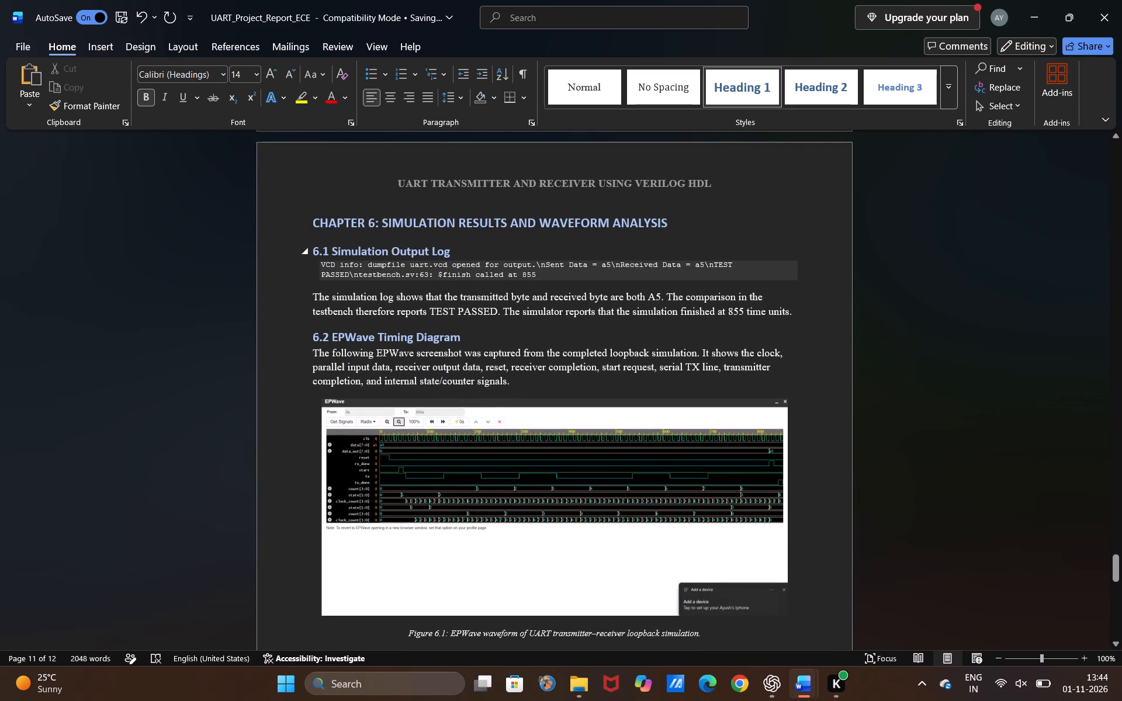
{"action": "left_click_drag", "start_coordinate": [314, 217], "coordinate": [403, 513]}
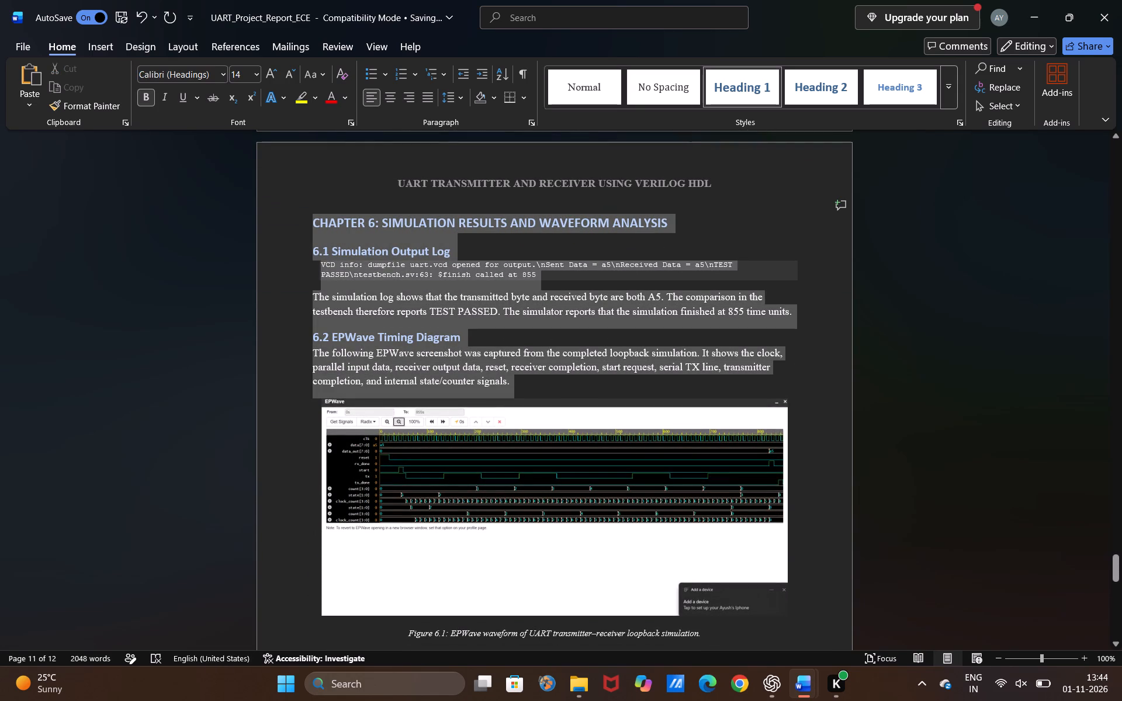
{"action": "left_click_drag", "start_coordinate": [403, 513], "coordinate": [438, 596]}
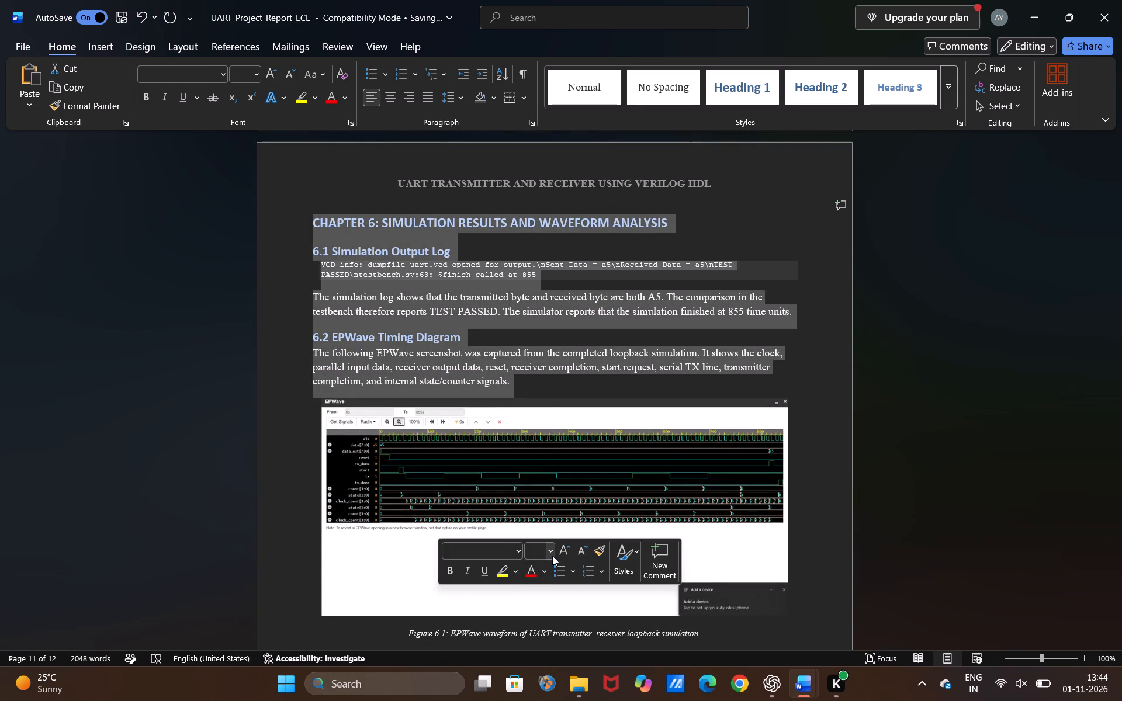
{"action": "left_click", "coordinate": [552, 556]}
{"action": "left_click", "coordinate": [534, 342]}
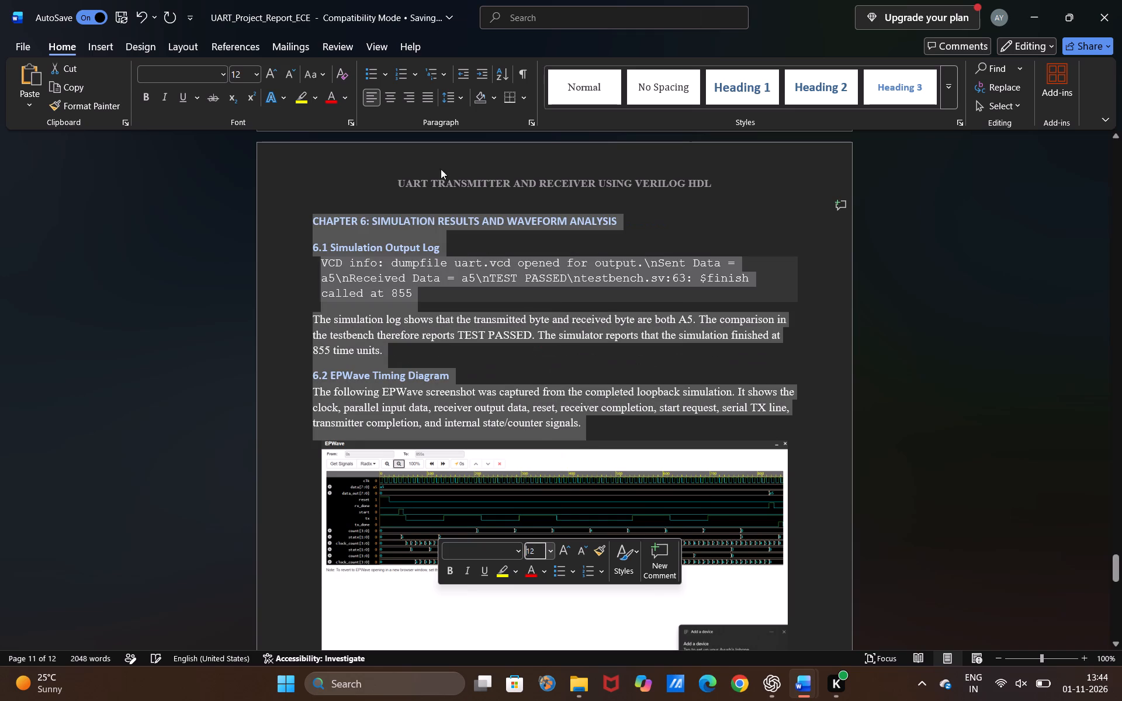
{"action": "left_click", "coordinate": [459, 103]}
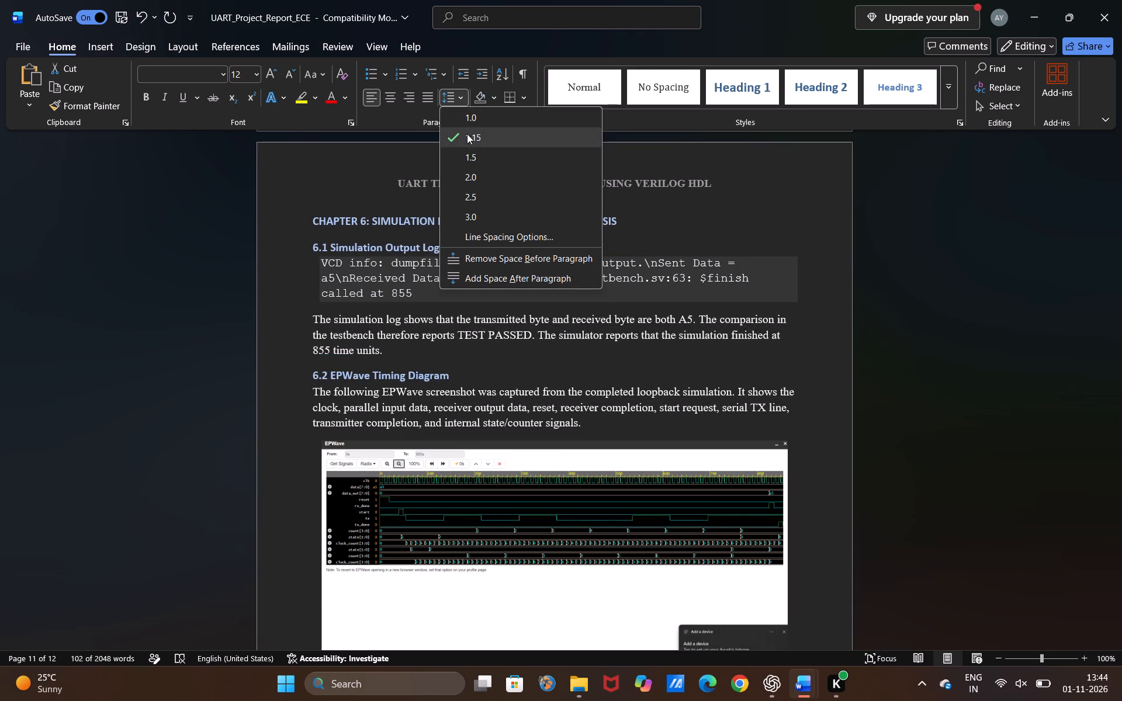
{"action": "left_click", "coordinate": [467, 134]}
Set section 6.3 Waveform Observations, including its heading, bullet list and closing paragraph, to font size 12.
{"action": "scroll", "coordinate": [467, 134], "scroll_direction": "down", "scroll_amount": 2}
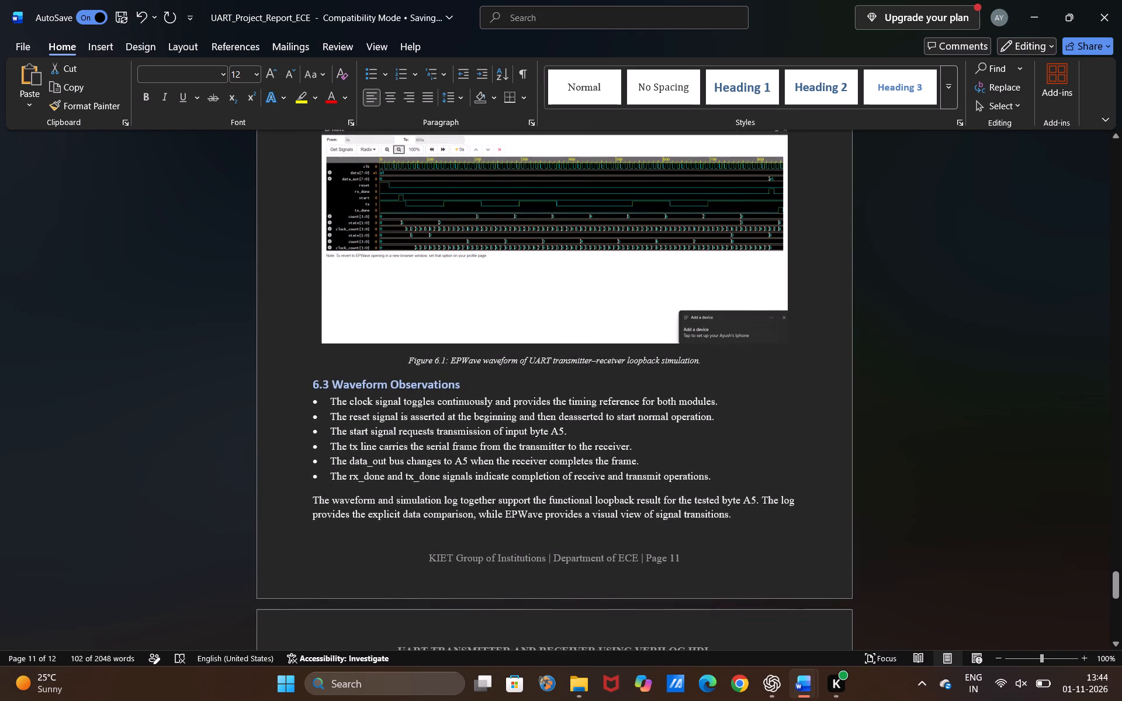
{"action": "left_click_drag", "start_coordinate": [309, 382], "coordinate": [414, 485]}
{"action": "left_click", "coordinate": [304, 381]}
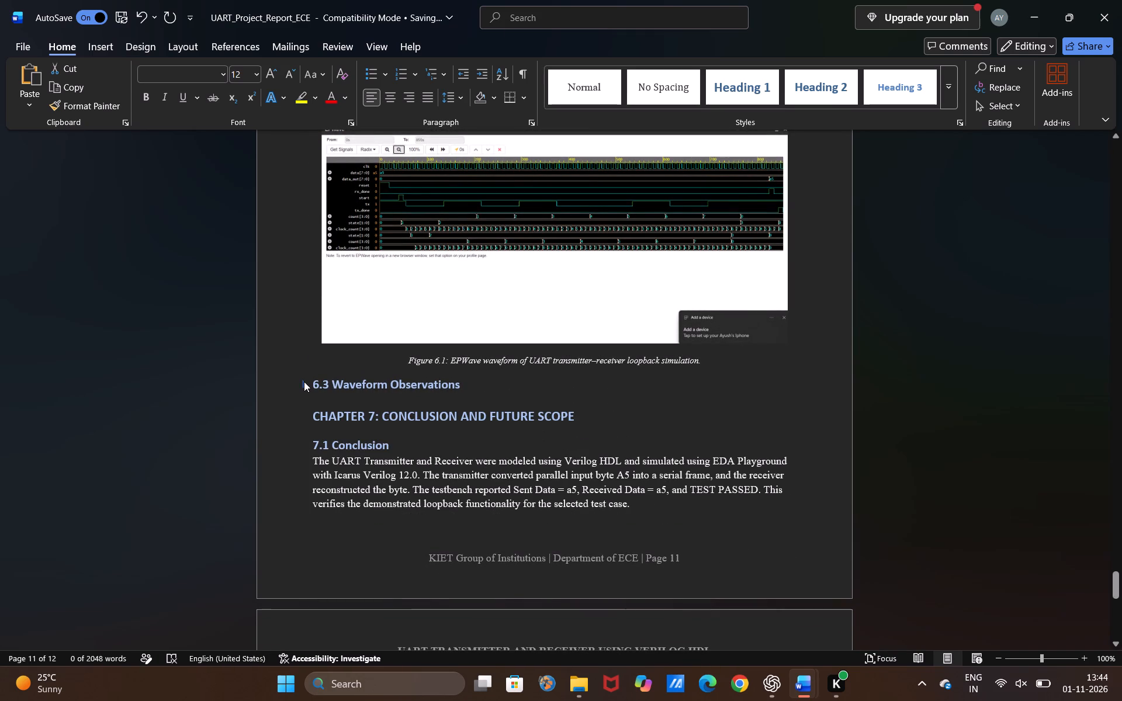
{"action": "left_click_drag", "start_coordinate": [312, 382], "coordinate": [583, 518]}
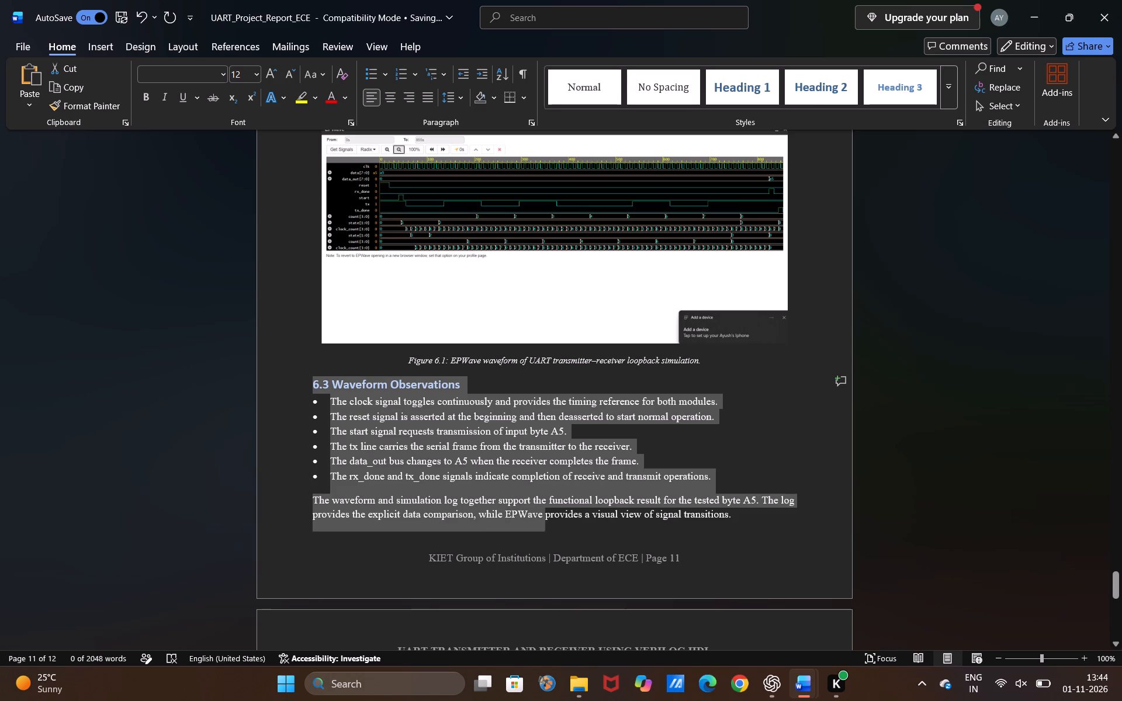
{"action": "left_click_drag", "start_coordinate": [583, 518], "coordinate": [736, 515]}
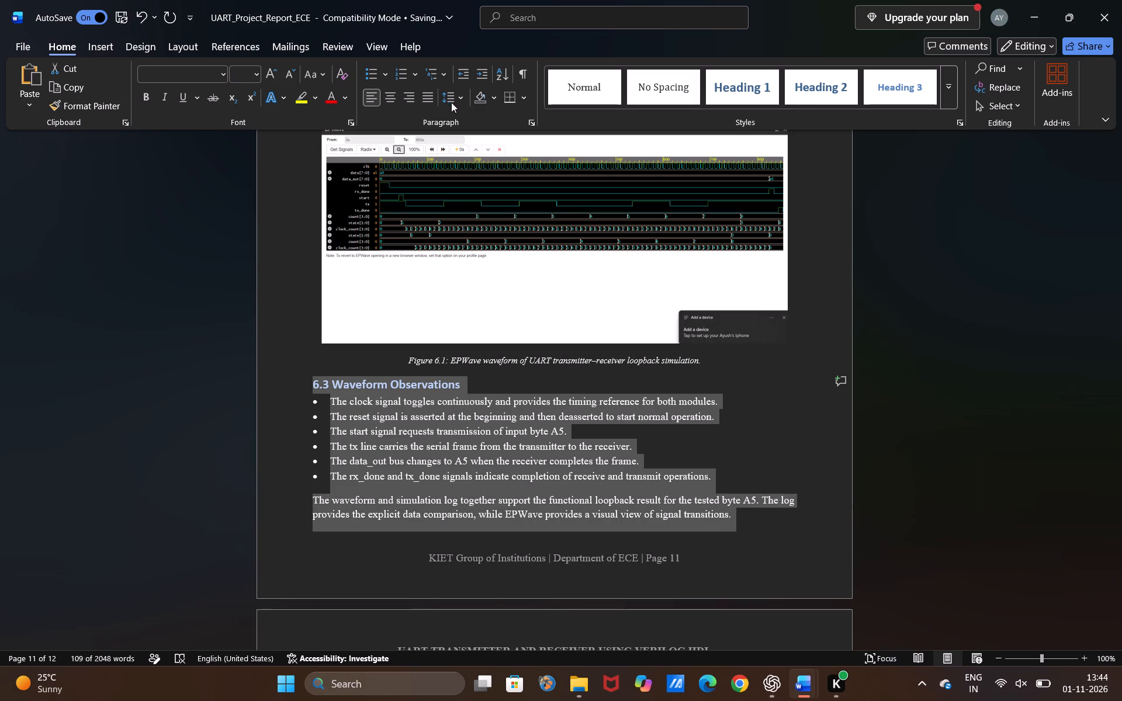
{"action": "left_click", "coordinate": [259, 72]}
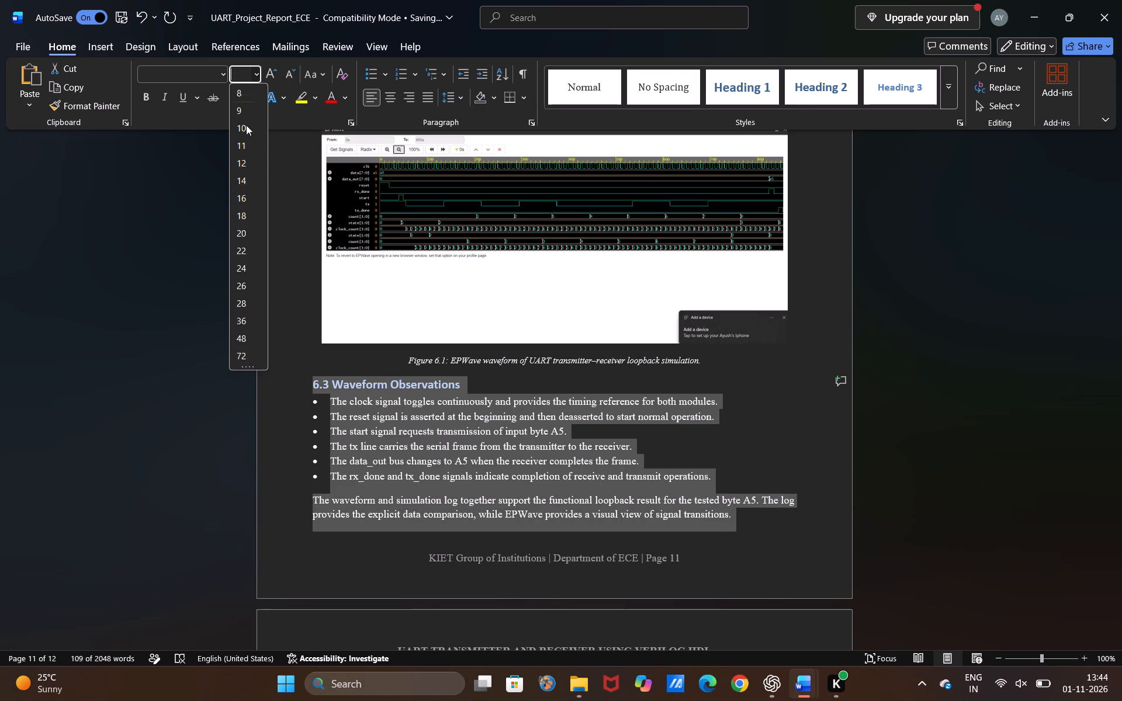
{"action": "left_click", "coordinate": [244, 162]}
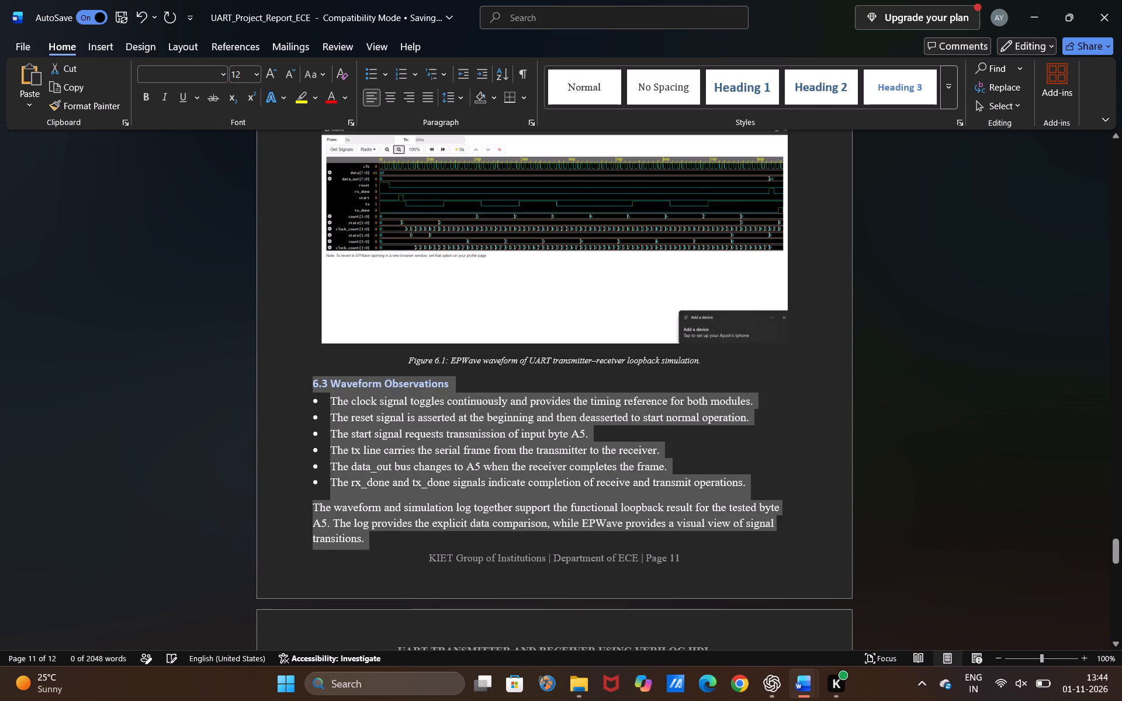
Remove the blank page between the end of section 6.3 and the Chapter 7 heading.
{"action": "scroll", "coordinate": [418, 376], "scroll_direction": "down", "scroll_amount": 3}
{"action": "right_click", "coordinate": [418, 376]}
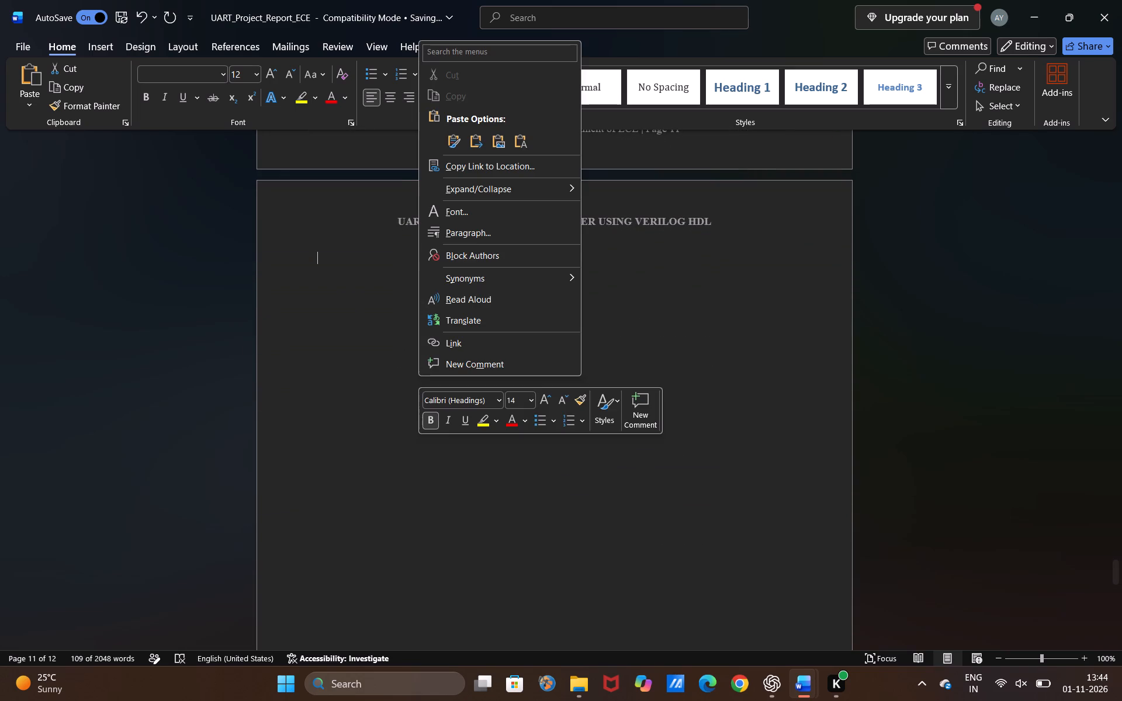
{"action": "left_click", "coordinate": [364, 418]}
{"action": "scroll", "coordinate": [364, 418], "scroll_direction": "down", "scroll_amount": 2}
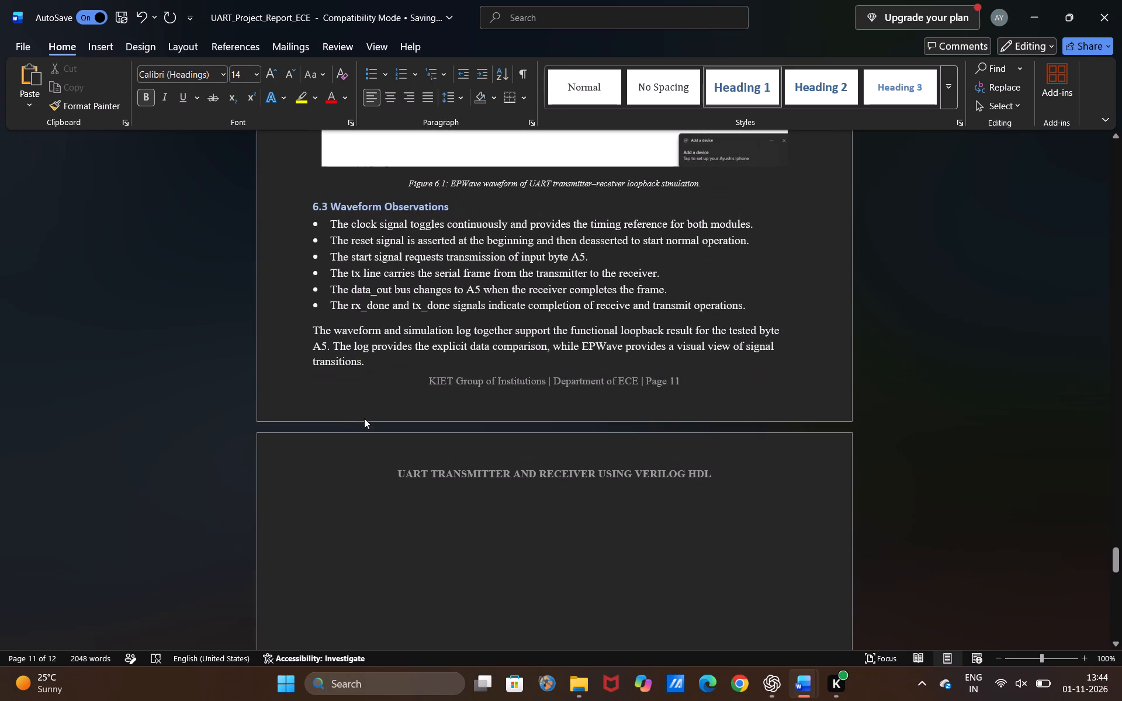
{"action": "scroll", "coordinate": [364, 418], "scroll_direction": "down", "scroll_amount": 3}
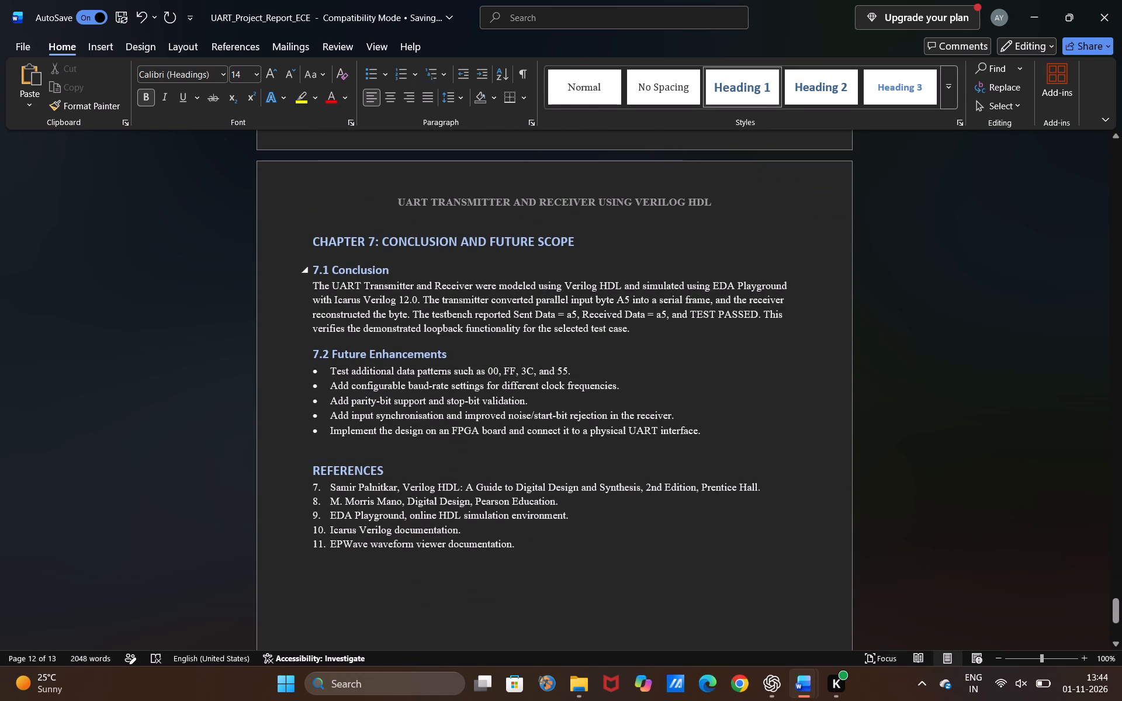
{"action": "left_click", "coordinate": [311, 242]}
{"action": "key", "text": "BackSpace"}
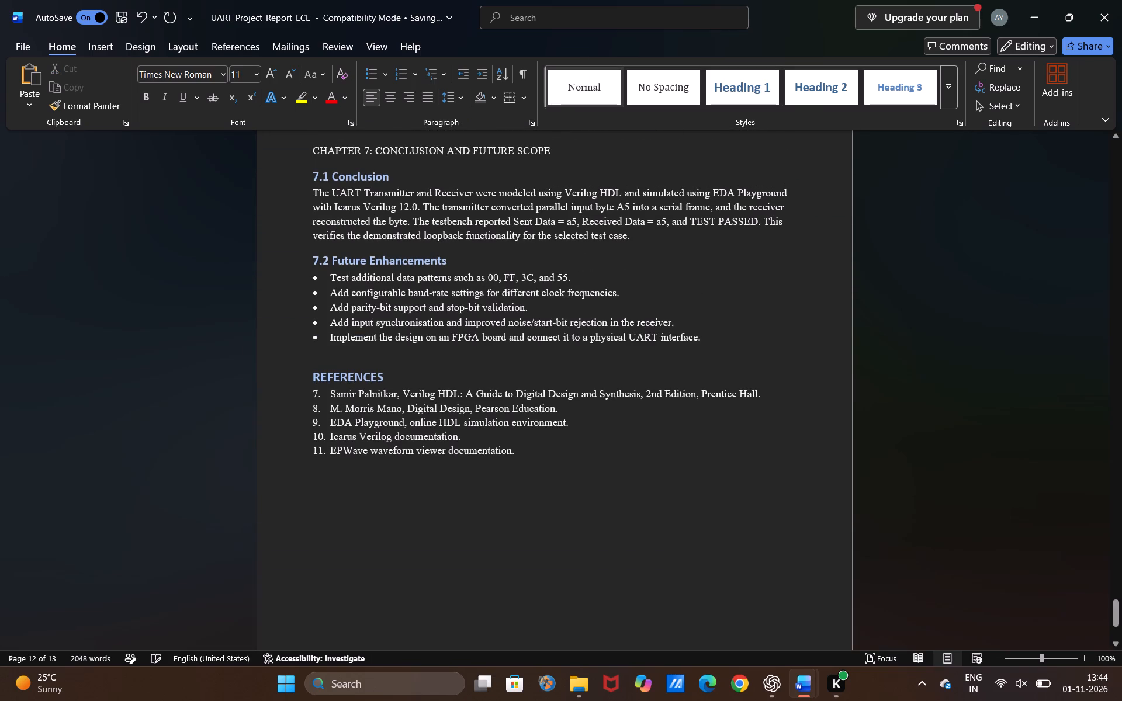
Set all of Chapter 7 and the References list to font size 12.
{"action": "left_click_drag", "start_coordinate": [311, 150], "coordinate": [392, 326]}
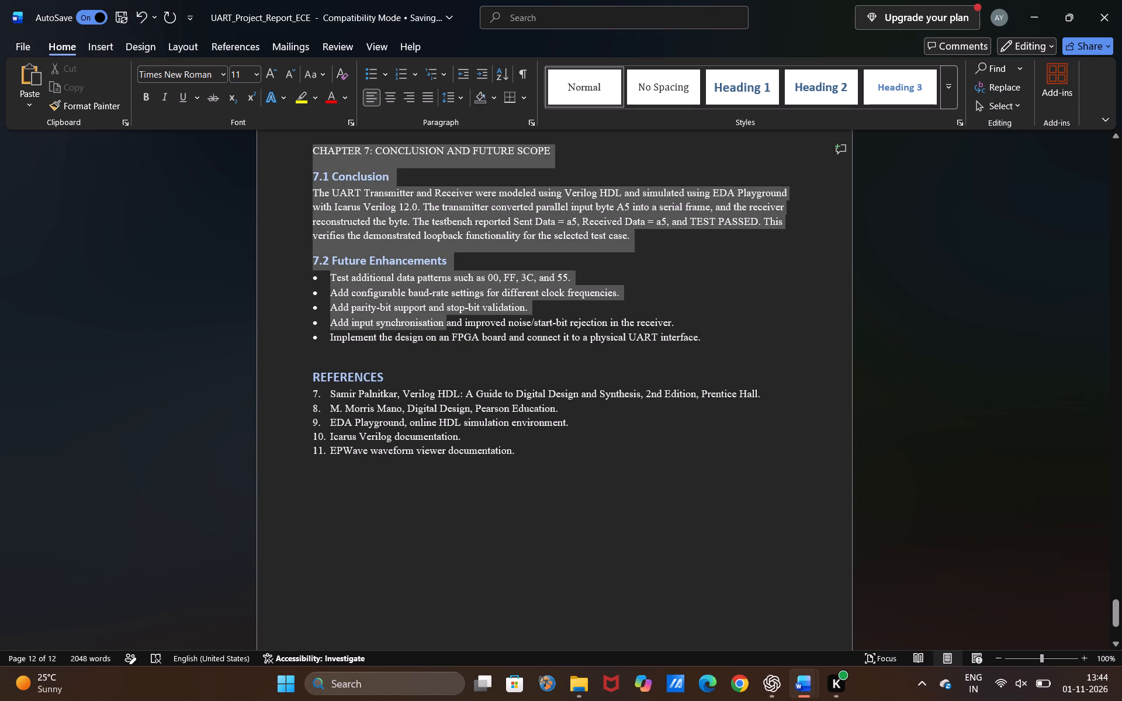
{"action": "left_click_drag", "start_coordinate": [392, 326], "coordinate": [517, 483]}
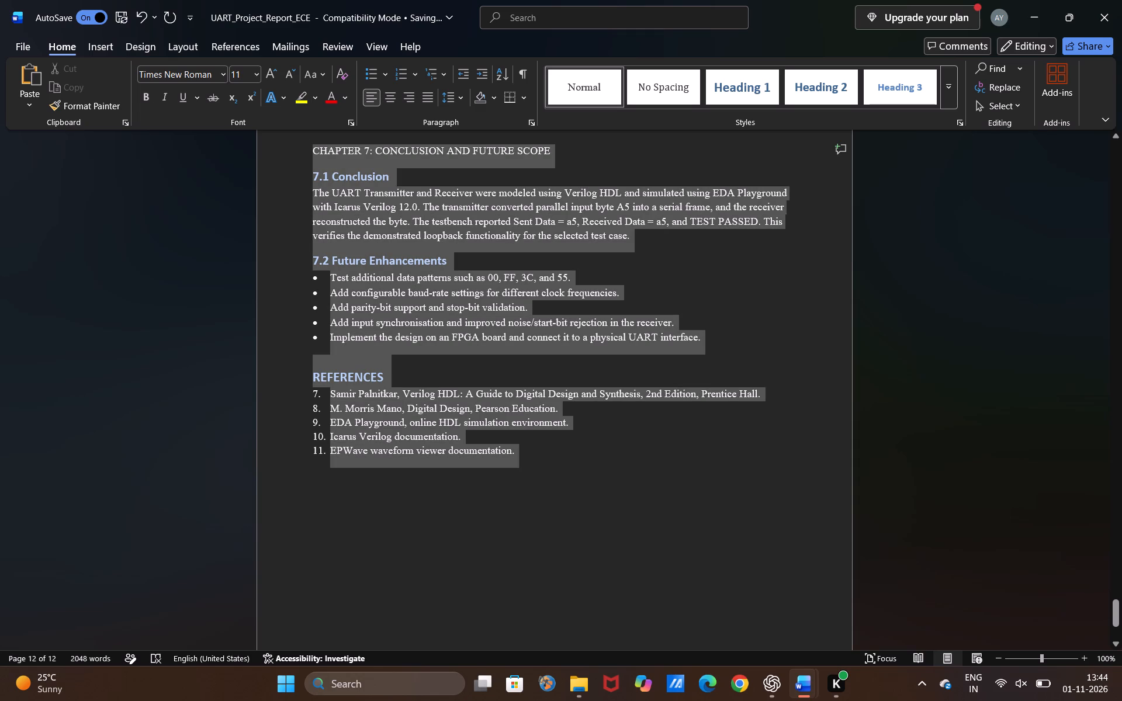
{"action": "left_click_drag", "start_coordinate": [517, 483], "coordinate": [521, 486]}
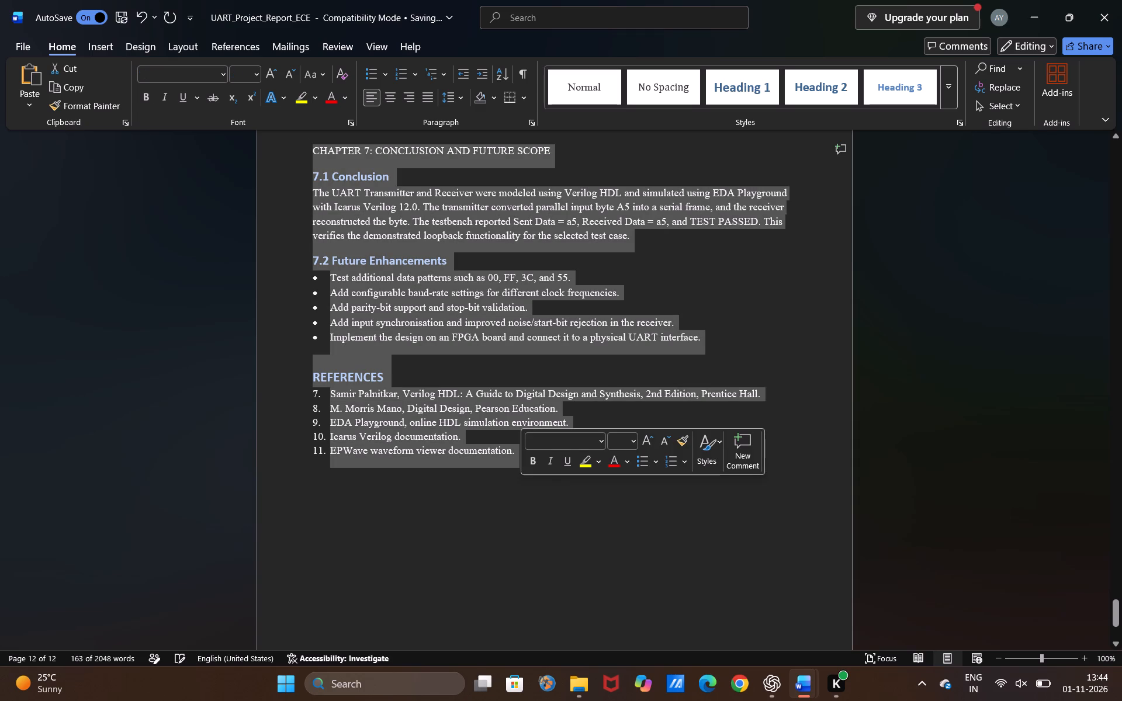
{"action": "left_click", "coordinate": [600, 446]}
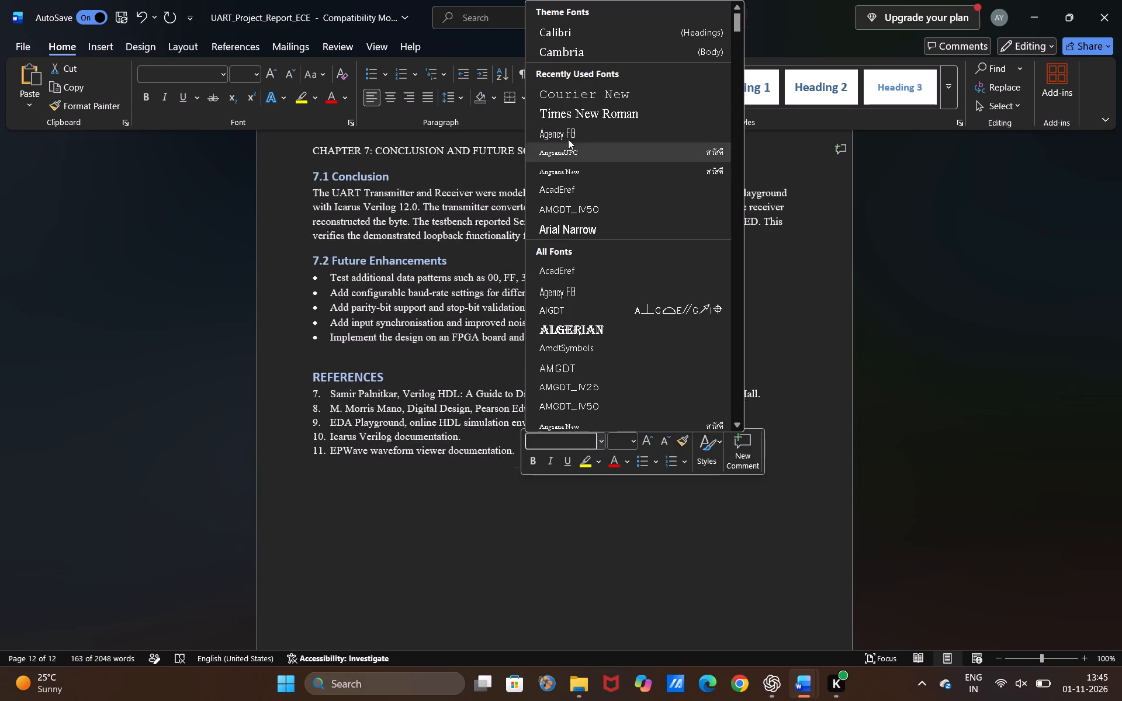
{"action": "left_click", "coordinate": [252, 76]}
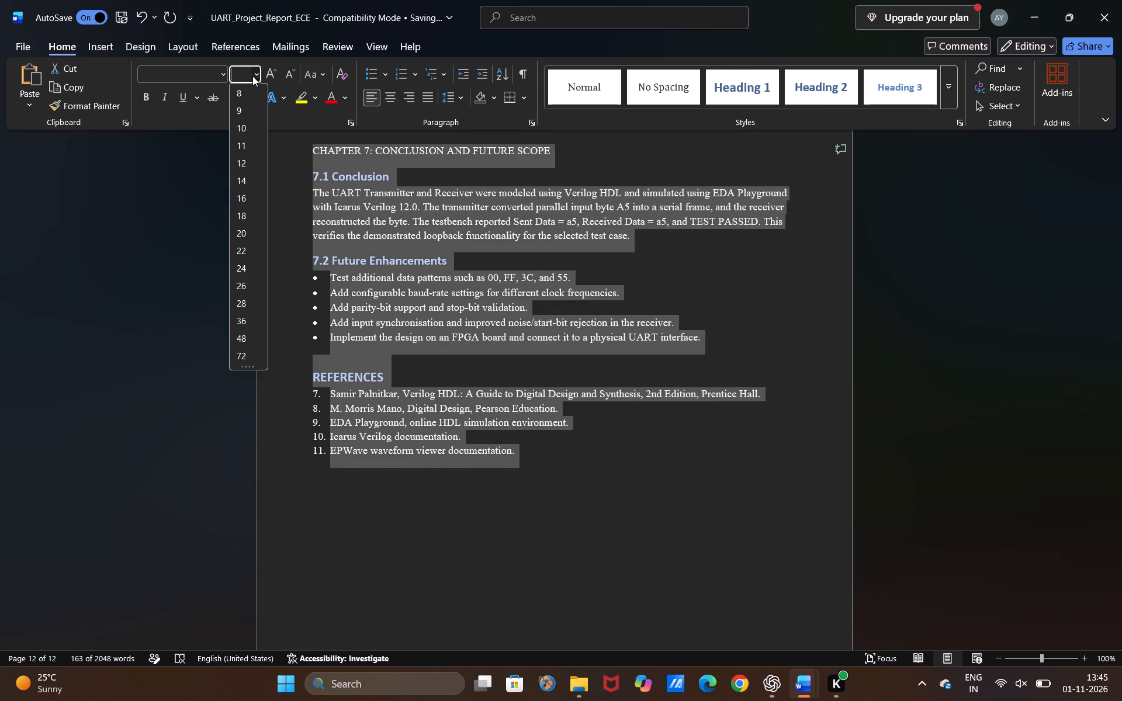
{"action": "left_click", "coordinate": [247, 158]}
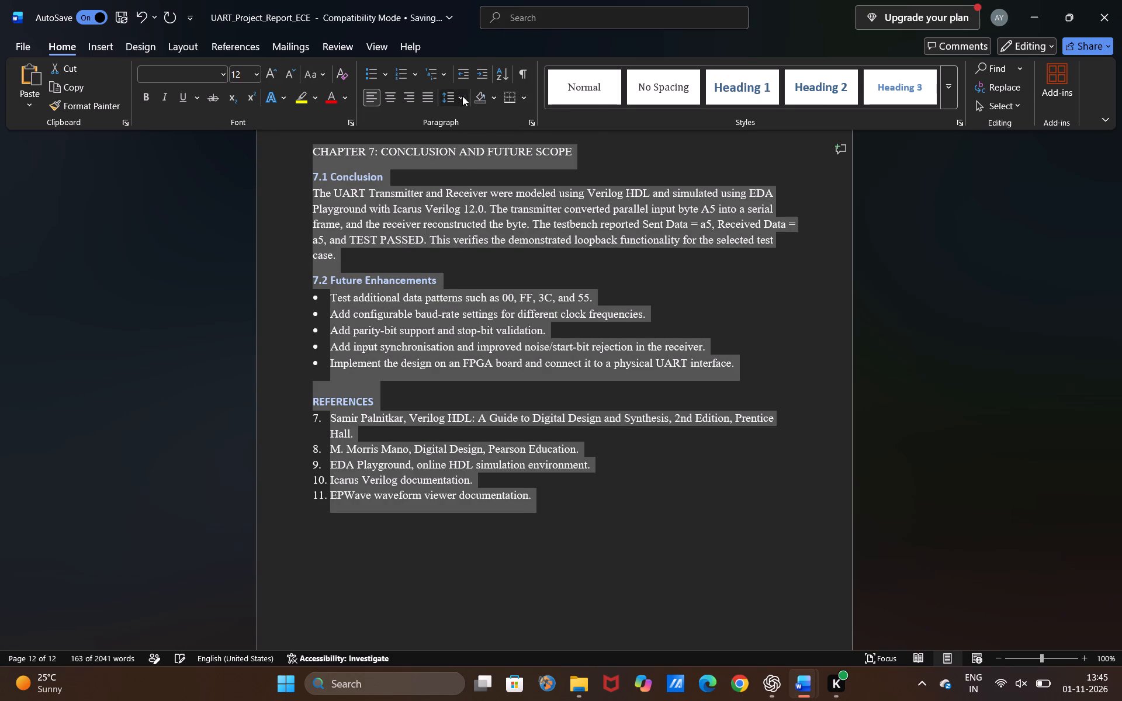
Apply the report's line spacing to all of Chapter 7 and the References list.
{"action": "left_click", "coordinate": [462, 96]}
{"action": "left_click", "coordinate": [470, 143]}
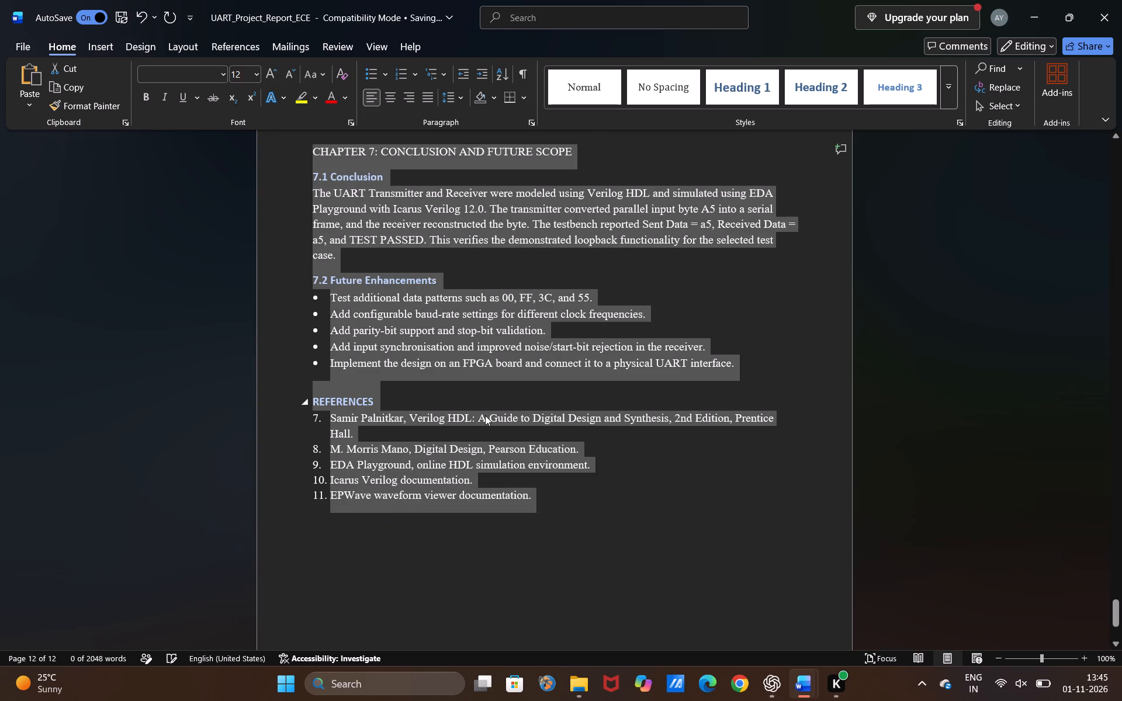
{"action": "left_click", "coordinate": [500, 582]}
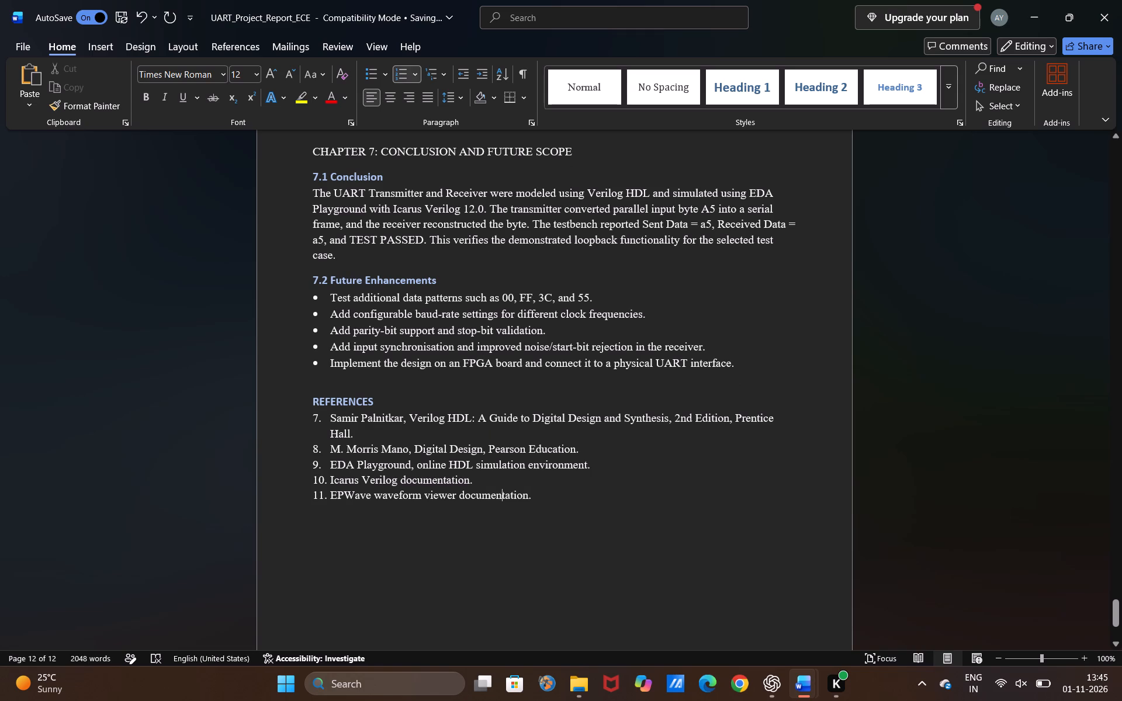
Delete the two textbook entries, on Verilog HDL and Digital Design, from the start of the References list.
{"action": "left_click_drag", "start_coordinate": [576, 446], "coordinate": [338, 417]}
{"action": "key", "text": "BackSpace"}
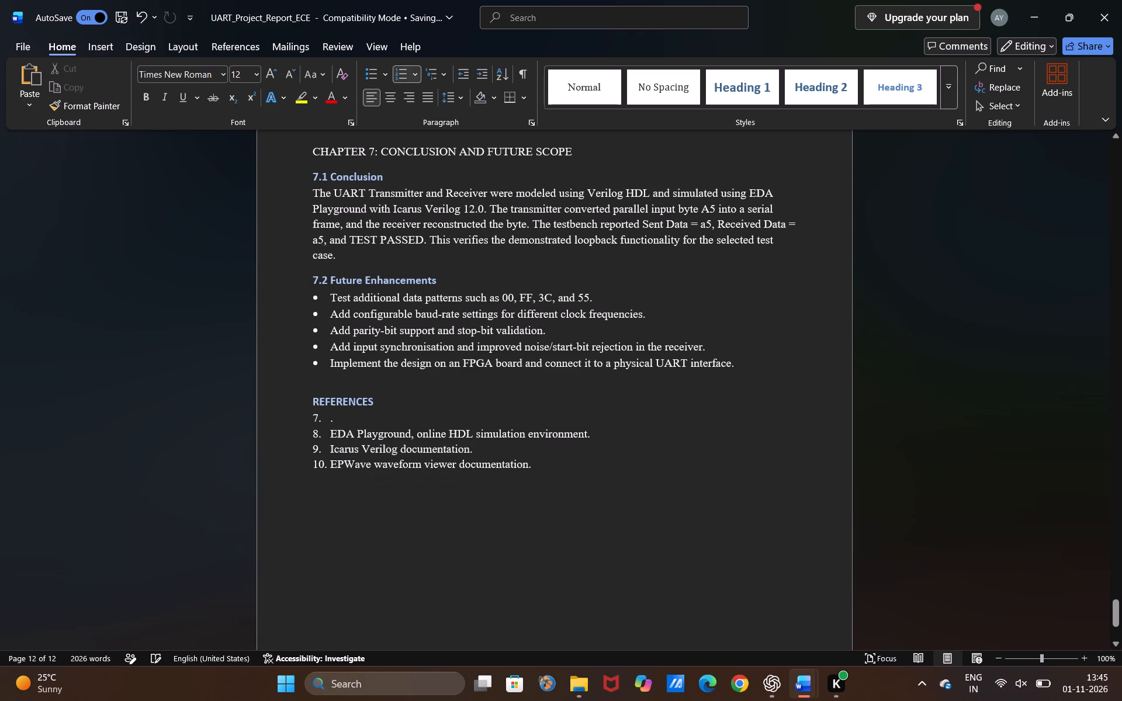
{"action": "left_click_drag", "start_coordinate": [345, 417], "coordinate": [316, 416]}
{"action": "left_click_drag", "start_coordinate": [316, 416], "coordinate": [311, 416]}
{"action": "key", "text": "BackSpace"}
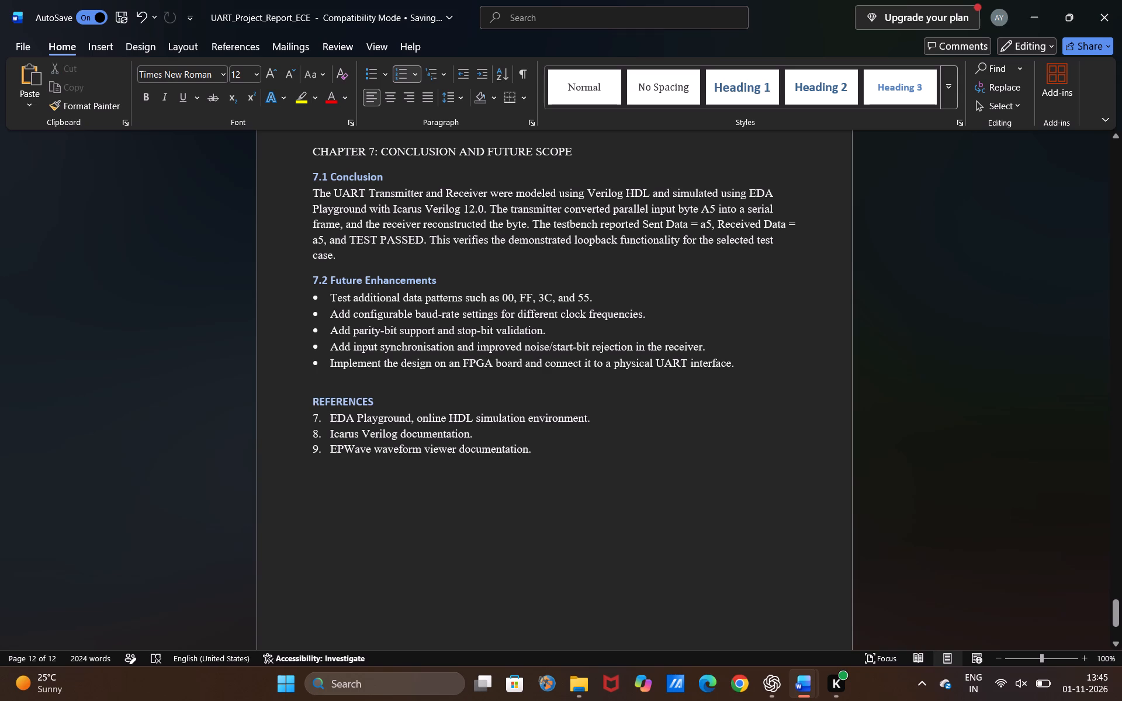
Restart the numbering of the remaining References entries at 1.
{"action": "left_click_drag", "start_coordinate": [312, 417], "coordinate": [478, 477]}
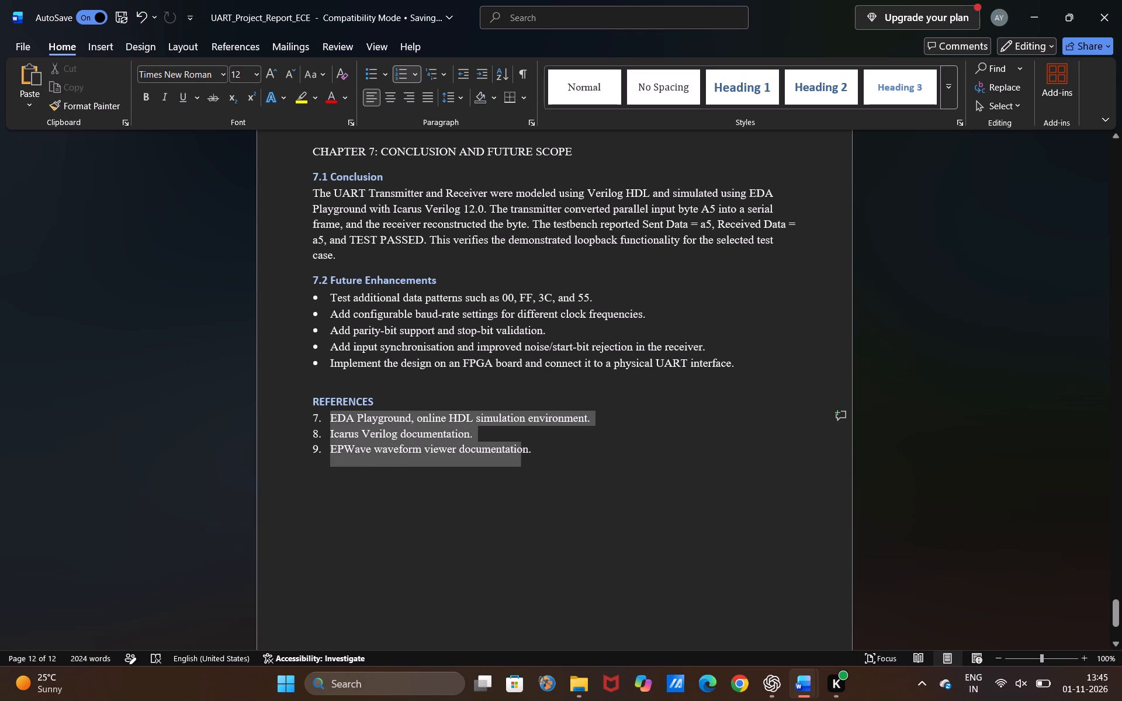
{"action": "left_click_drag", "start_coordinate": [478, 477], "coordinate": [545, 475]}
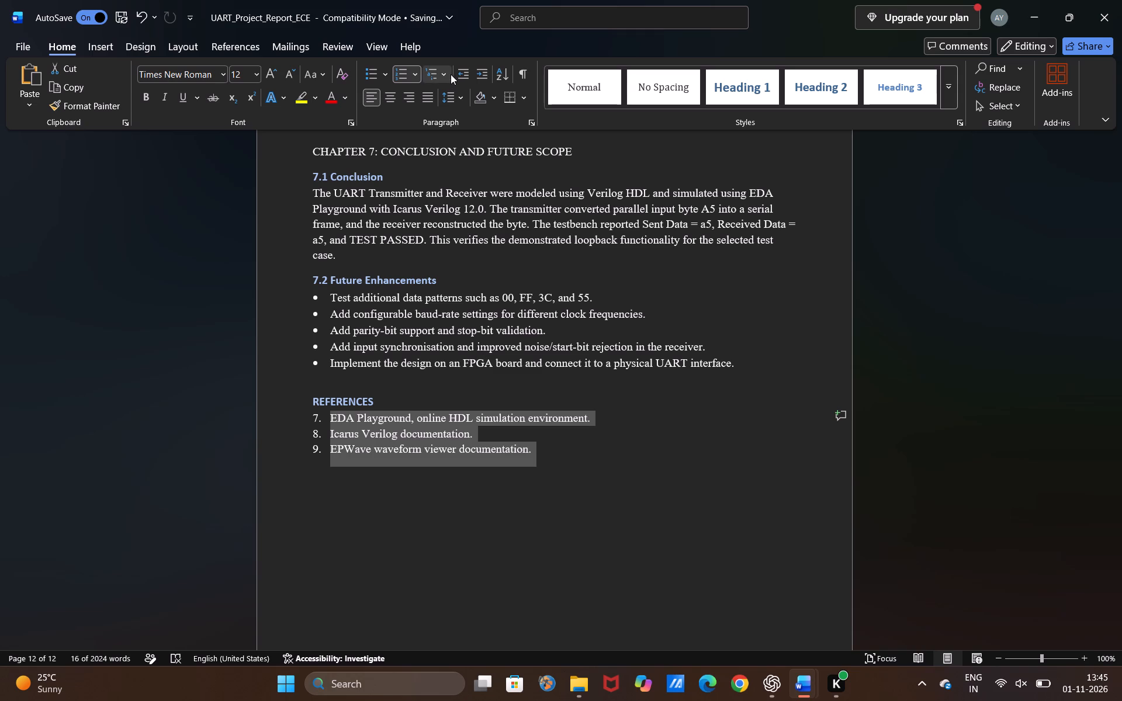
{"action": "left_click", "coordinate": [412, 75]}
{"action": "left_click", "coordinate": [472, 136]}
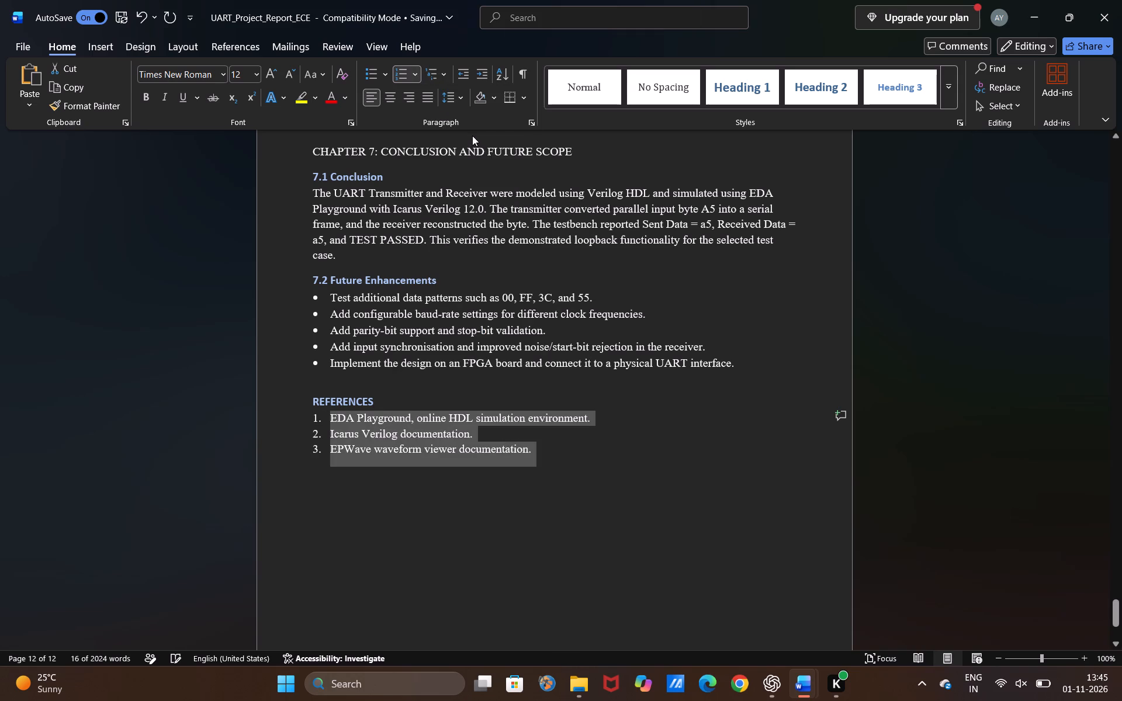
{"action": "left_click", "coordinate": [476, 533]}
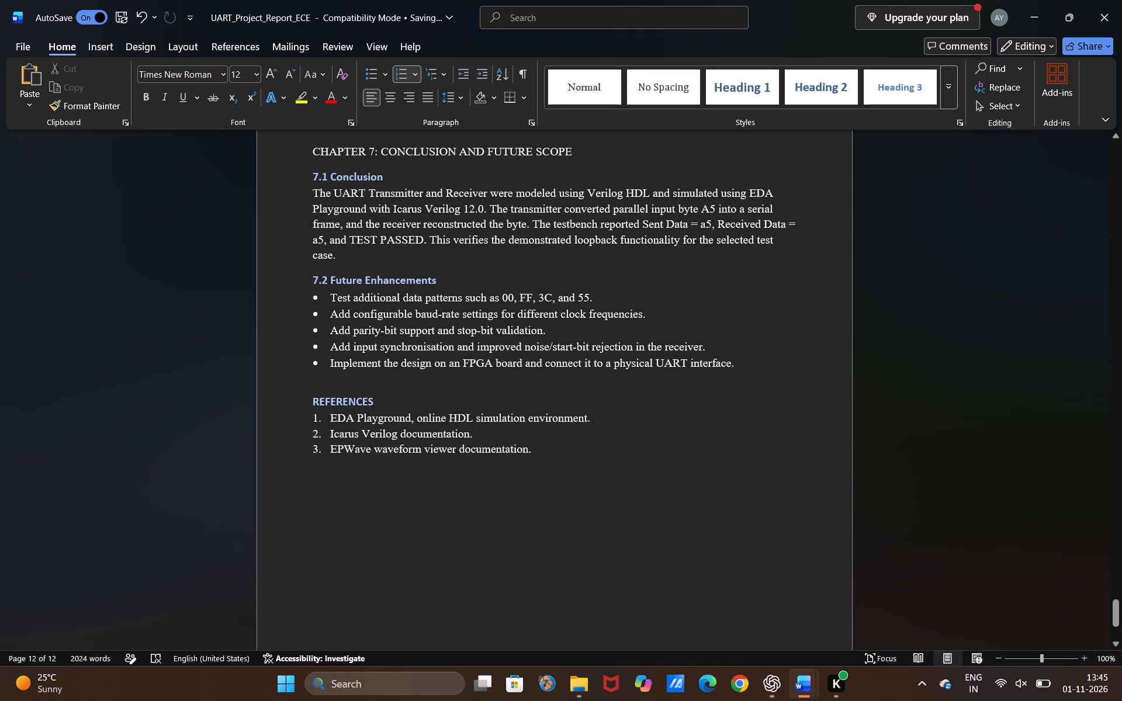
Add a fourth entry reading "AI tools" to the end of the References list.
{"action": "left_click", "coordinate": [536, 460]}
{"action": "key", "text": "Return"}
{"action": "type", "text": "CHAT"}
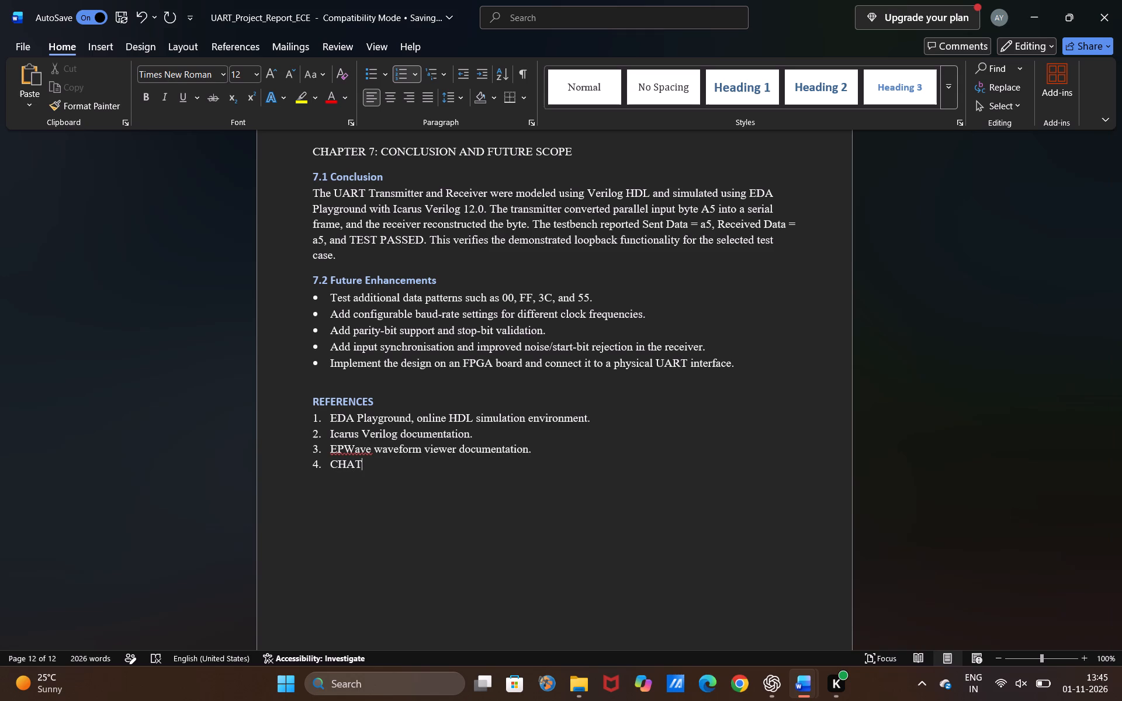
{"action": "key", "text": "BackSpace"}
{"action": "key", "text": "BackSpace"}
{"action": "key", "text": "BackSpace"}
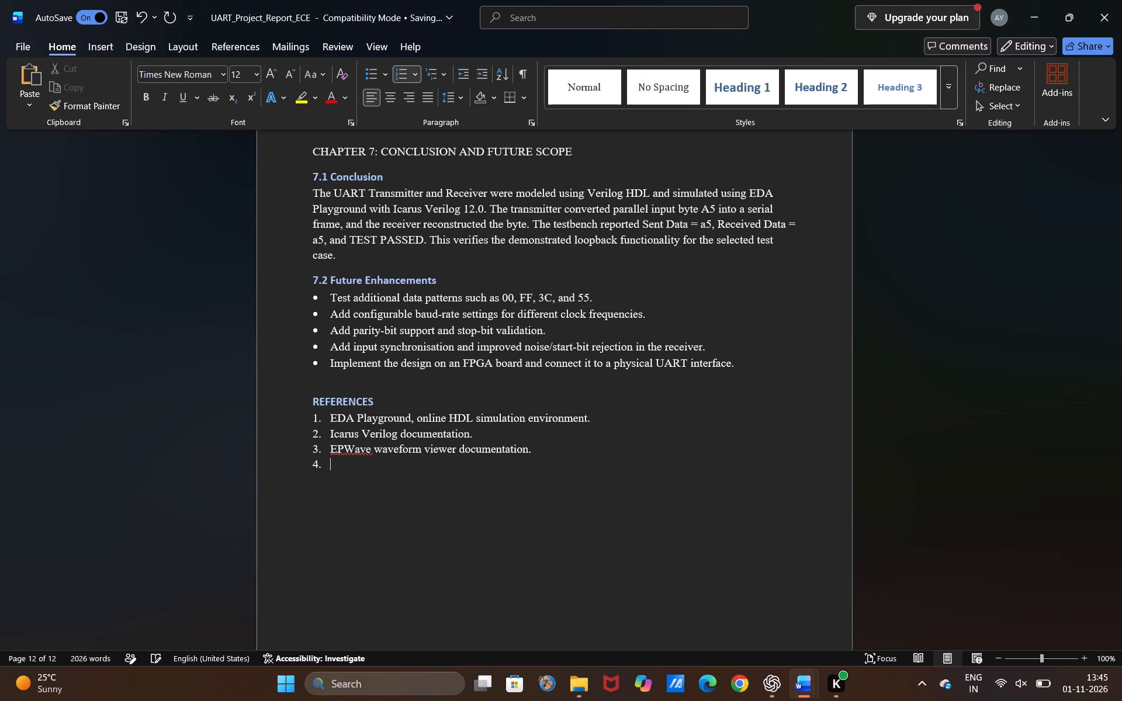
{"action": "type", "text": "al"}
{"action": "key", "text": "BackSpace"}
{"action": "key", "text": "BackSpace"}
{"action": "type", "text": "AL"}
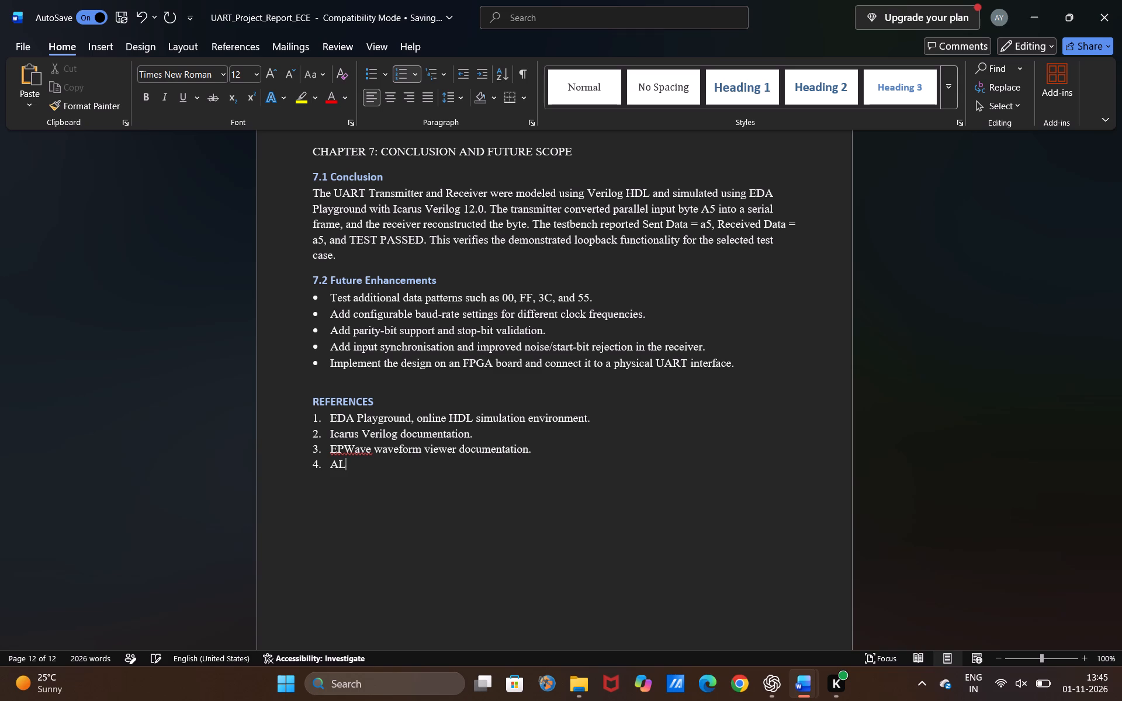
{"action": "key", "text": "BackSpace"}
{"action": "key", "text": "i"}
{"action": "left_click", "coordinate": [567, 577]}
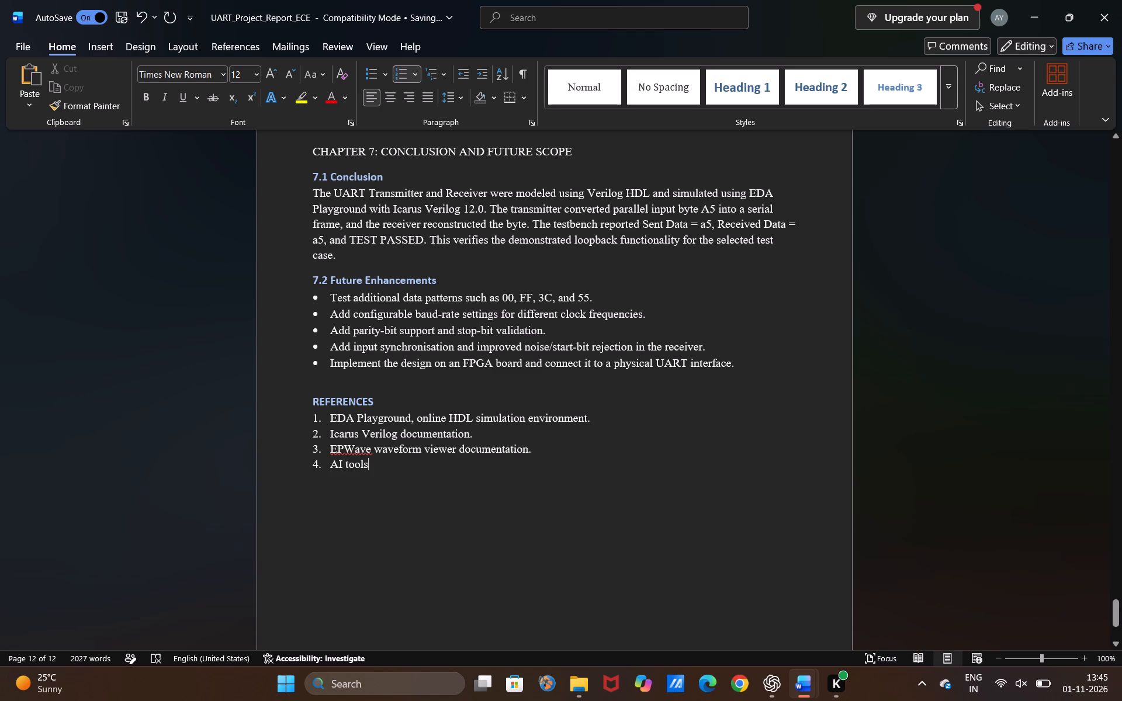
Insert an extra space after "EPWave" in the third reference entry.
{"action": "left_click", "coordinate": [372, 455]}
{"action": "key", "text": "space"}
{"action": "left_click_drag", "start_coordinate": [328, 452], "coordinate": [370, 458]}
{"action": "right_click", "coordinate": [370, 458]}
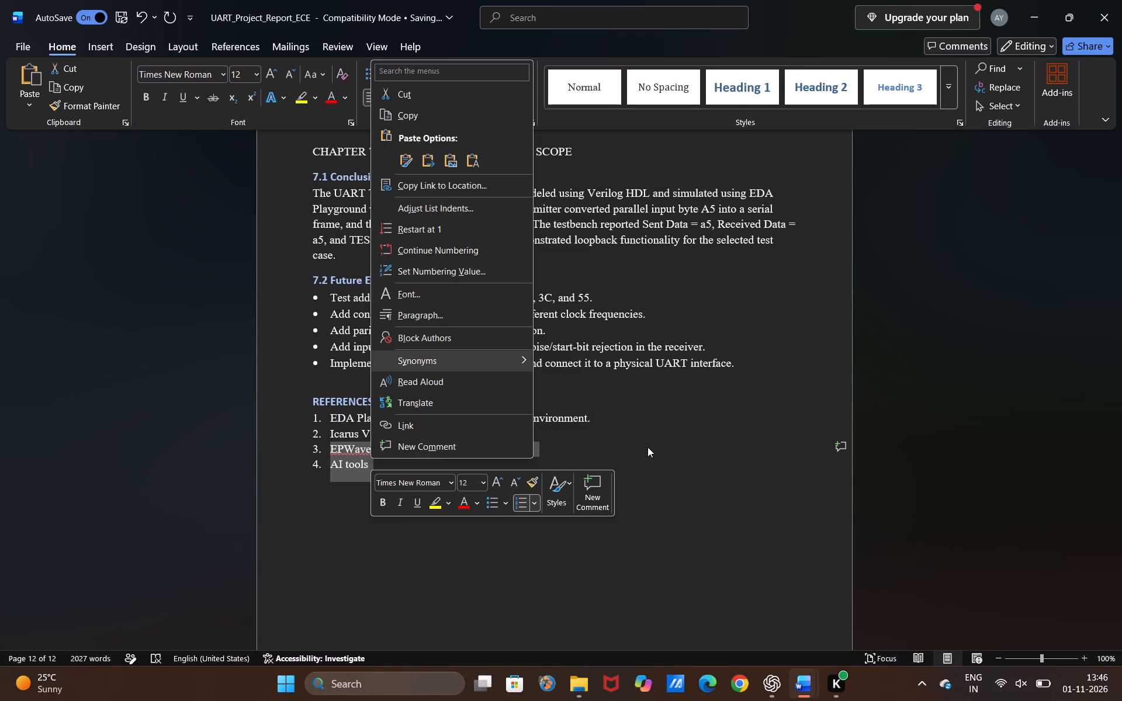
{"action": "left_click", "coordinate": [656, 463]}
{"action": "left_click", "coordinate": [500, 533]}
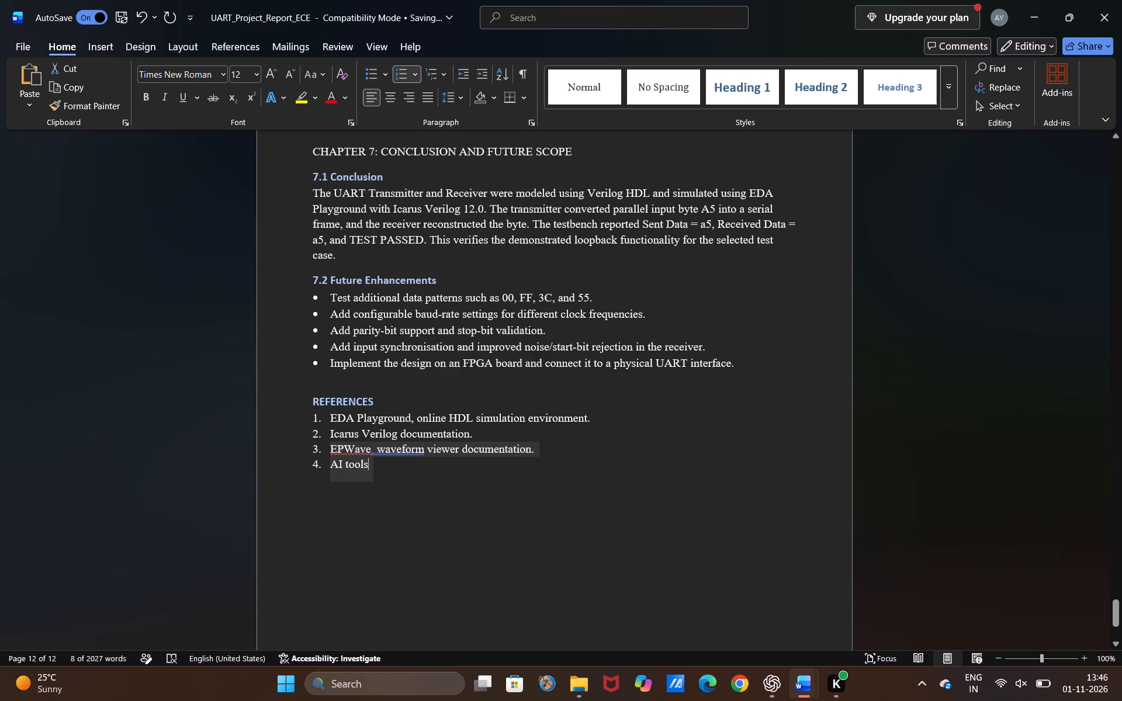
Review the References page and examine the EPWave timing diagram in section 6.2 close up.
{"action": "scroll", "coordinate": [407, 533], "scroll_direction": "down", "scroll_amount": 6}
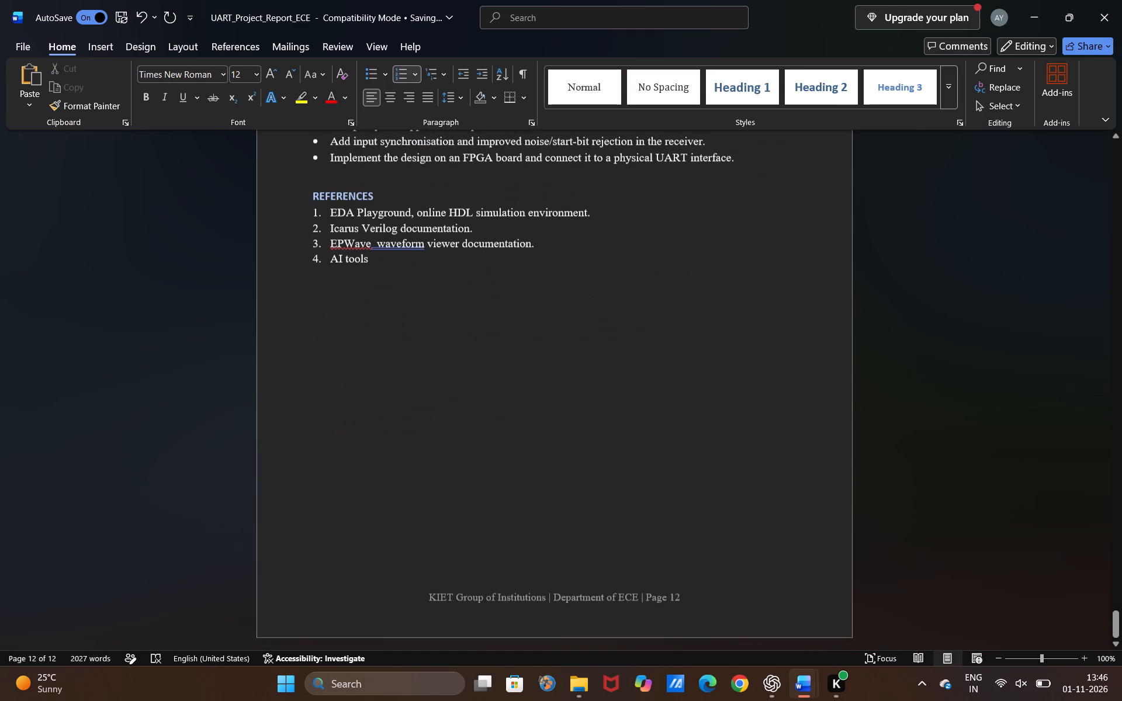
{"action": "scroll", "coordinate": [407, 533], "scroll_direction": "down", "scroll_amount": 4}
{"action": "scroll", "coordinate": [407, 533], "scroll_direction": "up", "scroll_amount": 4}
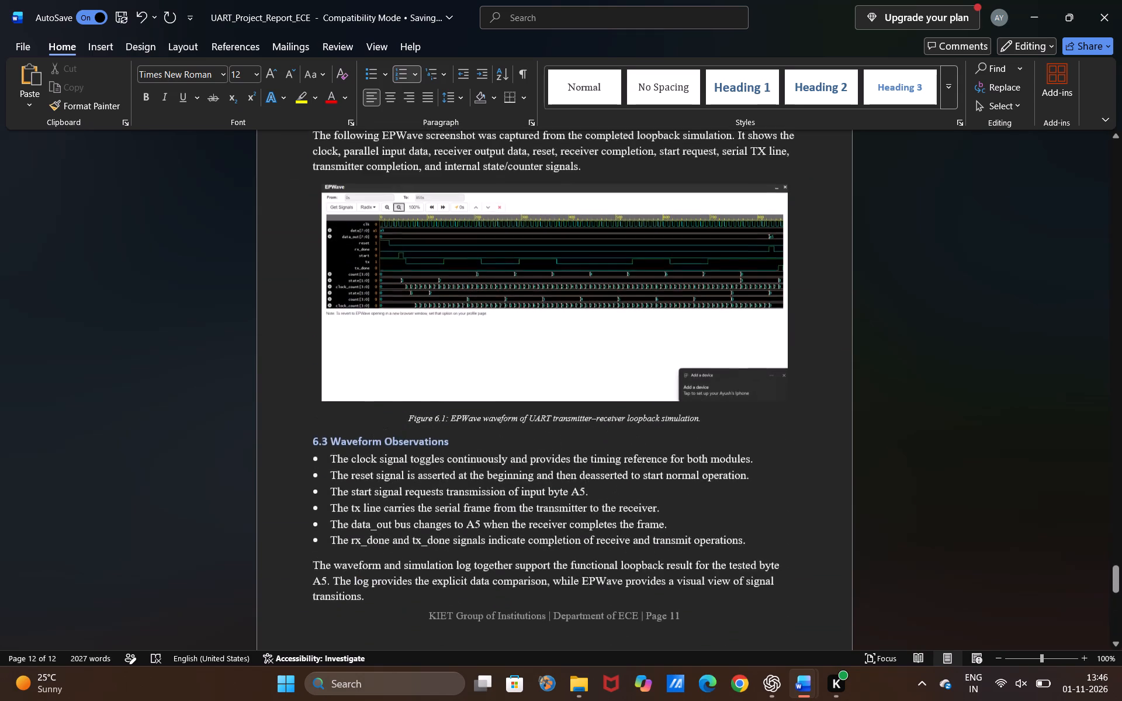
{"action": "scroll", "coordinate": [407, 533], "scroll_direction": "up", "scroll_amount": 2}
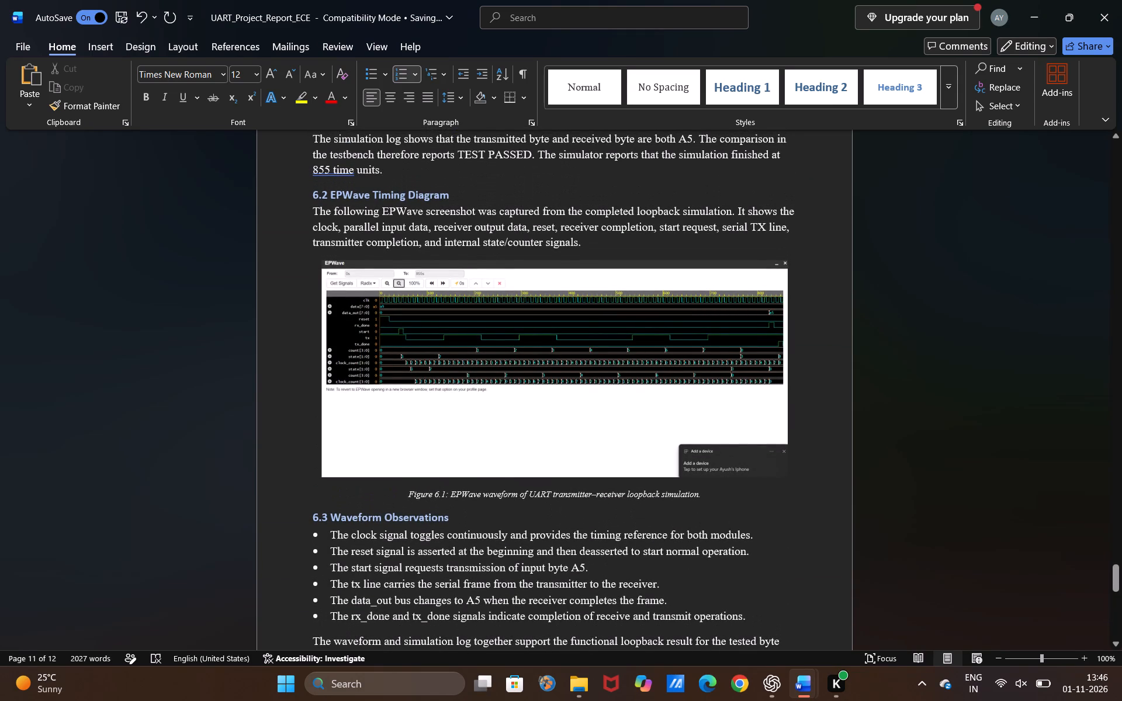
{"action": "scroll", "coordinate": [518, 369], "scroll_direction": "up", "scroll_amount": 5, "text": "ctrl"}
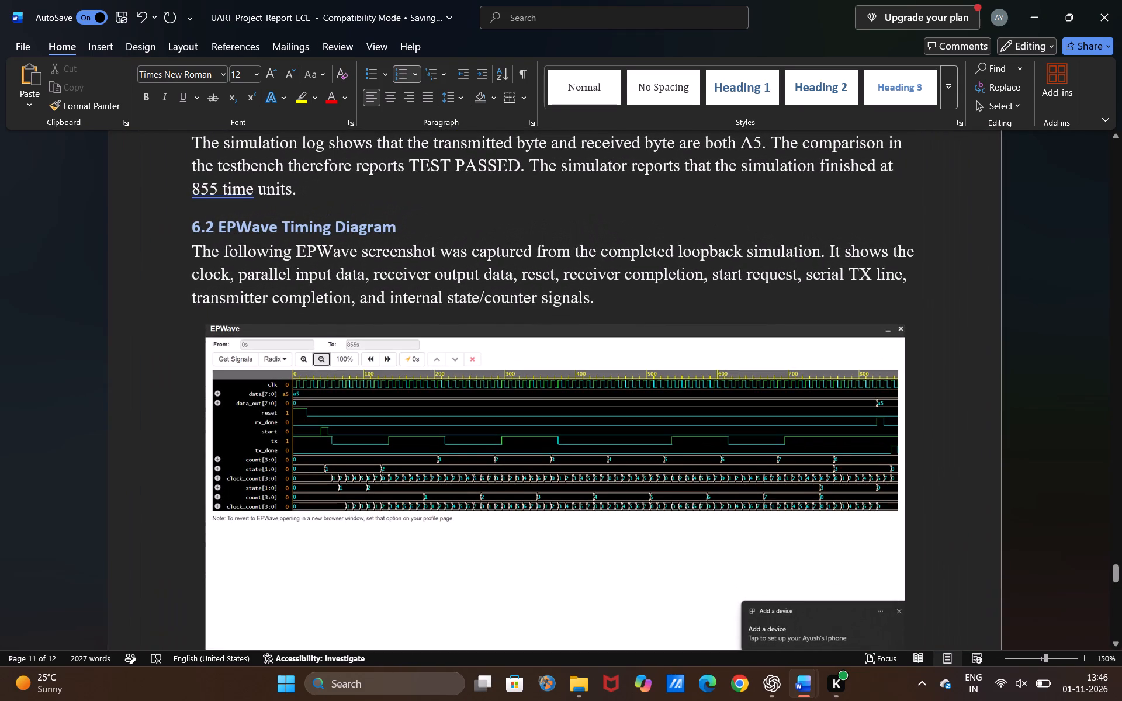
{"action": "scroll", "coordinate": [518, 369], "scroll_direction": "up", "scroll_amount": 3, "text": "ctrl"}
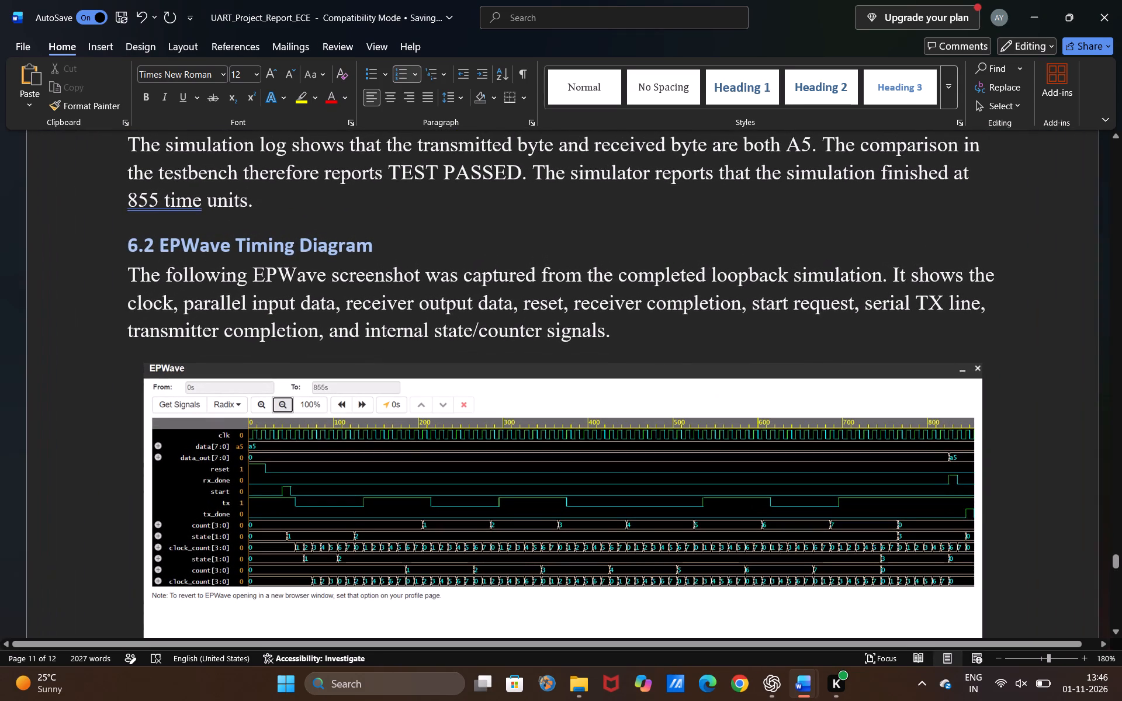
{"action": "scroll", "coordinate": [518, 369], "scroll_direction": "down", "scroll_amount": 7, "text": "ctrl"}
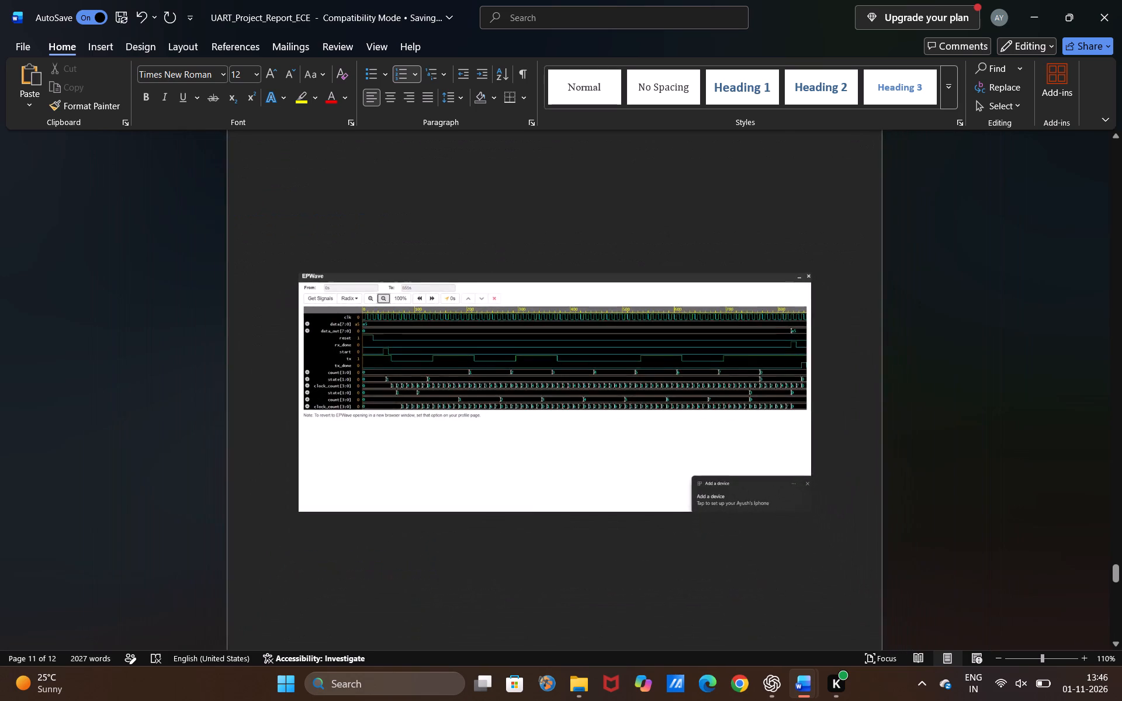
{"action": "scroll", "coordinate": [518, 369], "scroll_direction": "down", "scroll_amount": 1, "text": "ctrl"}
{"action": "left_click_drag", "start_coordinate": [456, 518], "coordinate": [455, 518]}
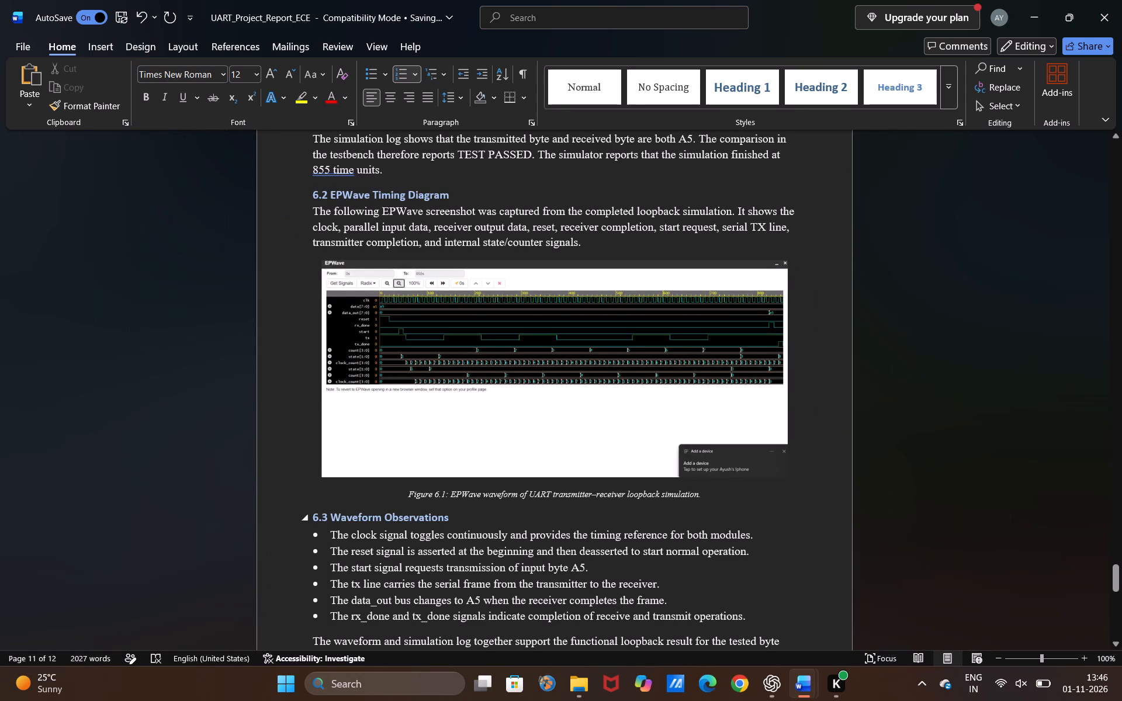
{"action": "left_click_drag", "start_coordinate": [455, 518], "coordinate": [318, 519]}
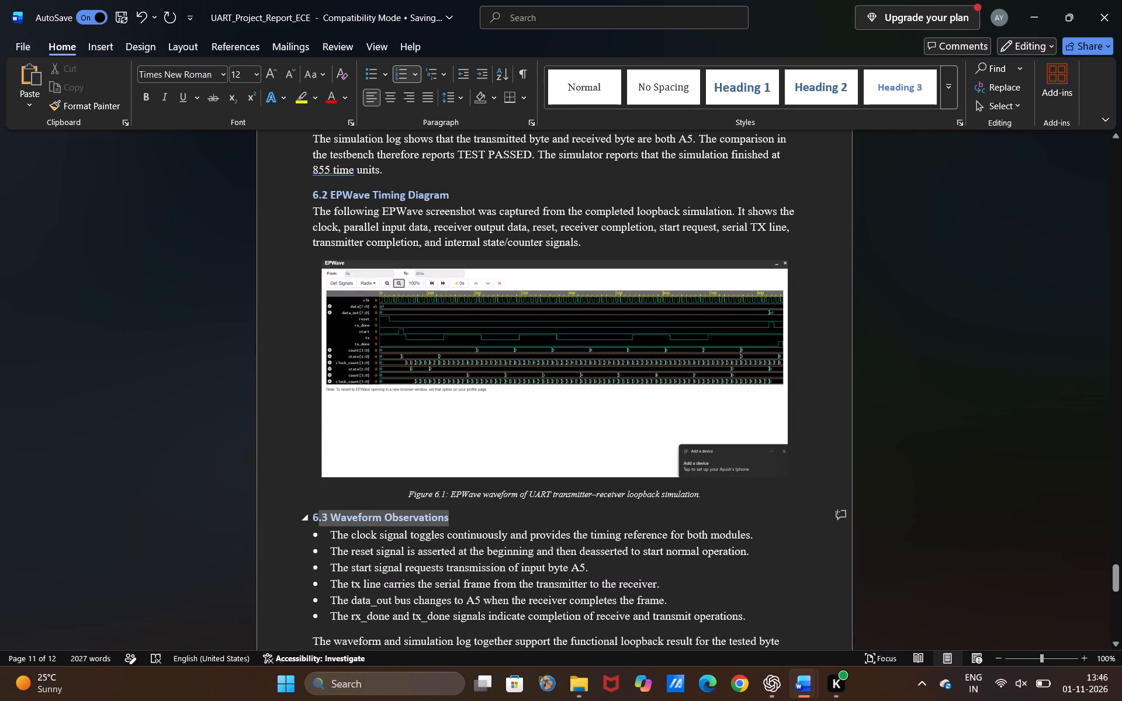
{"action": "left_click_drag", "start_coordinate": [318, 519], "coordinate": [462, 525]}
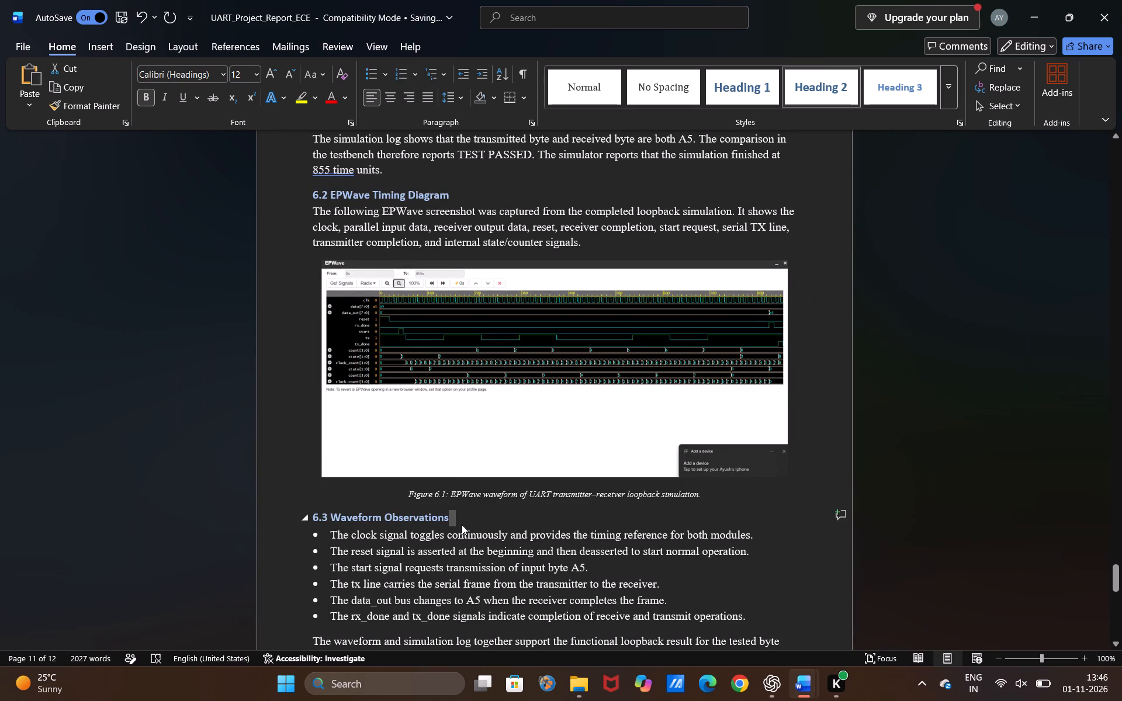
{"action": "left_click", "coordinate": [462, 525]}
Review the layout of all report pages in a multi-page overview, from the last chapters back to the cover page.
{"action": "scroll", "coordinate": [574, 494], "scroll_direction": "down", "scroll_amount": 2}
{"action": "scroll", "coordinate": [574, 494], "scroll_direction": "down", "scroll_amount": 7, "text": "ctrl"}
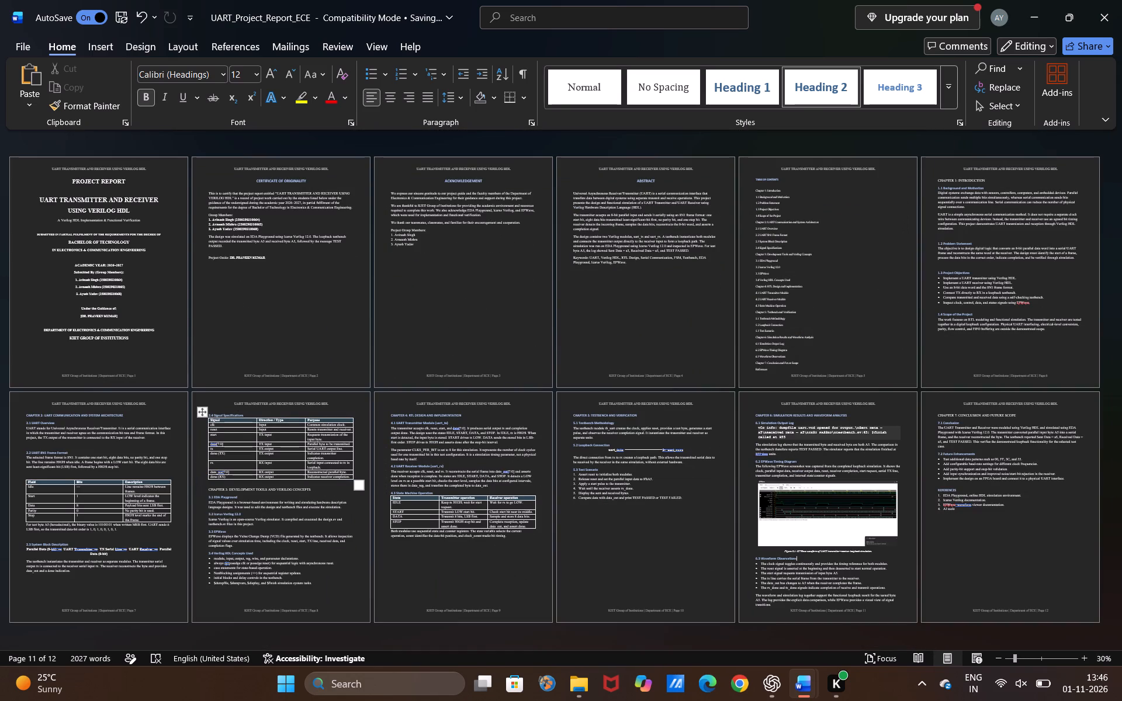
{"action": "scroll", "coordinate": [152, 312], "scroll_direction": "up", "scroll_amount": 5, "text": "ctrl"}
{"action": "scroll", "coordinate": [152, 312], "scroll_direction": "down", "scroll_amount": 2, "text": "ctrl"}
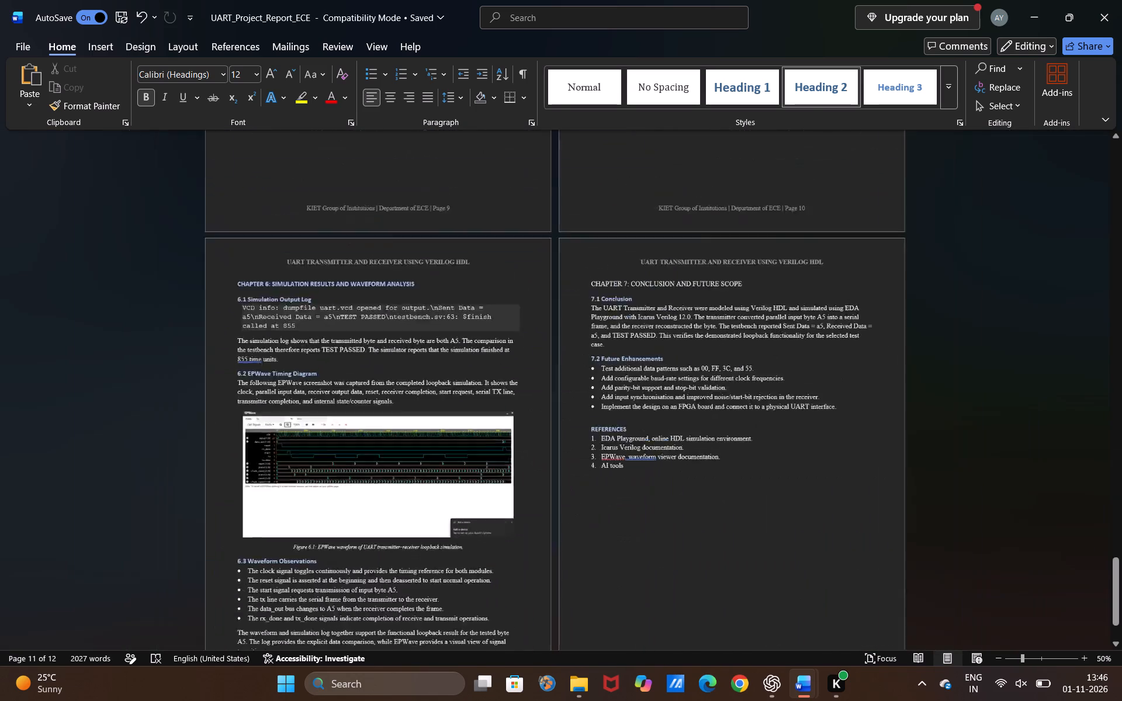
{"action": "scroll", "coordinate": [152, 312], "scroll_direction": "down", "scroll_amount": 4, "text": "ctrl"}
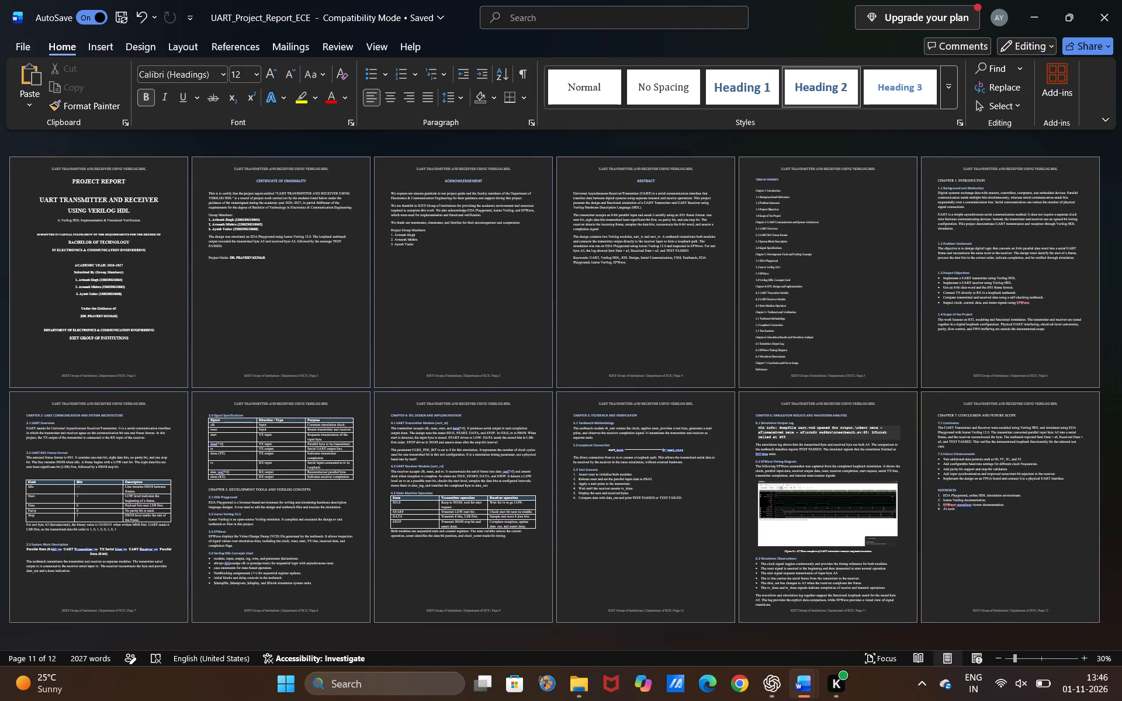
{"action": "scroll", "coordinate": [112, 238], "scroll_direction": "up", "scroll_amount": 5, "text": "ctrl"}
{"action": "scroll", "coordinate": [112, 238], "scroll_direction": "right", "scroll_amount": 11}
{"action": "scroll", "coordinate": [112, 238], "scroll_direction": "up", "scroll_amount": 2}
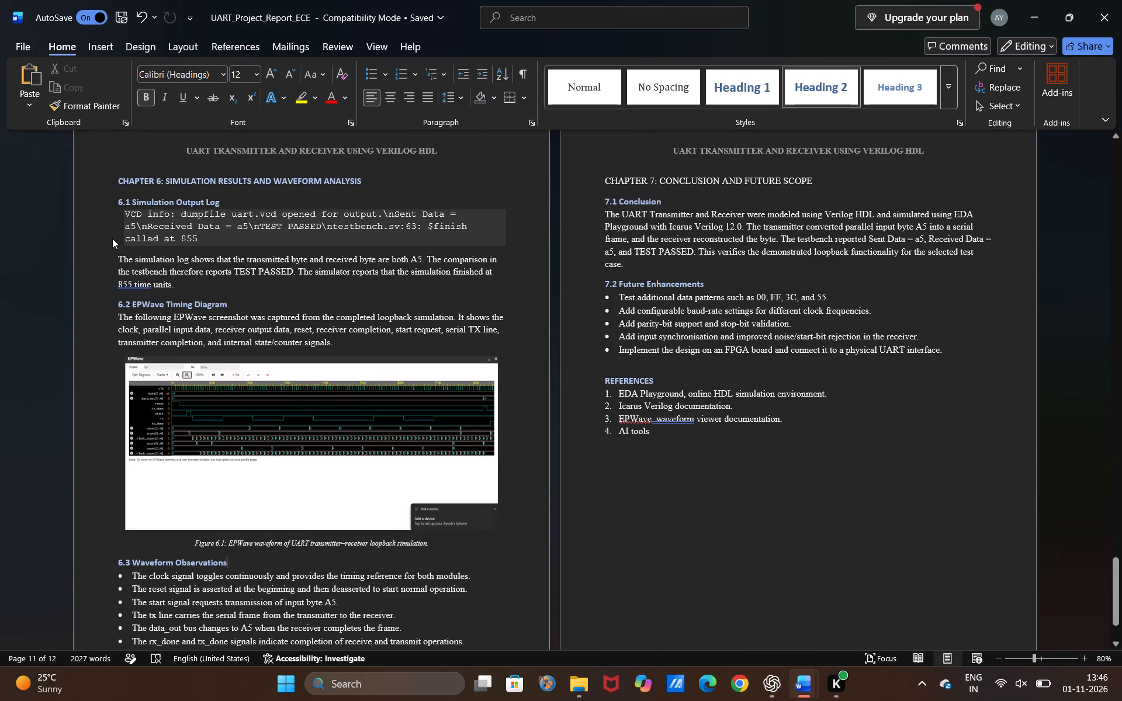
{"action": "scroll", "coordinate": [112, 238], "scroll_direction": "up", "scroll_amount": 20}
{"action": "scroll", "coordinate": [112, 238], "scroll_direction": "up", "scroll_amount": 10}
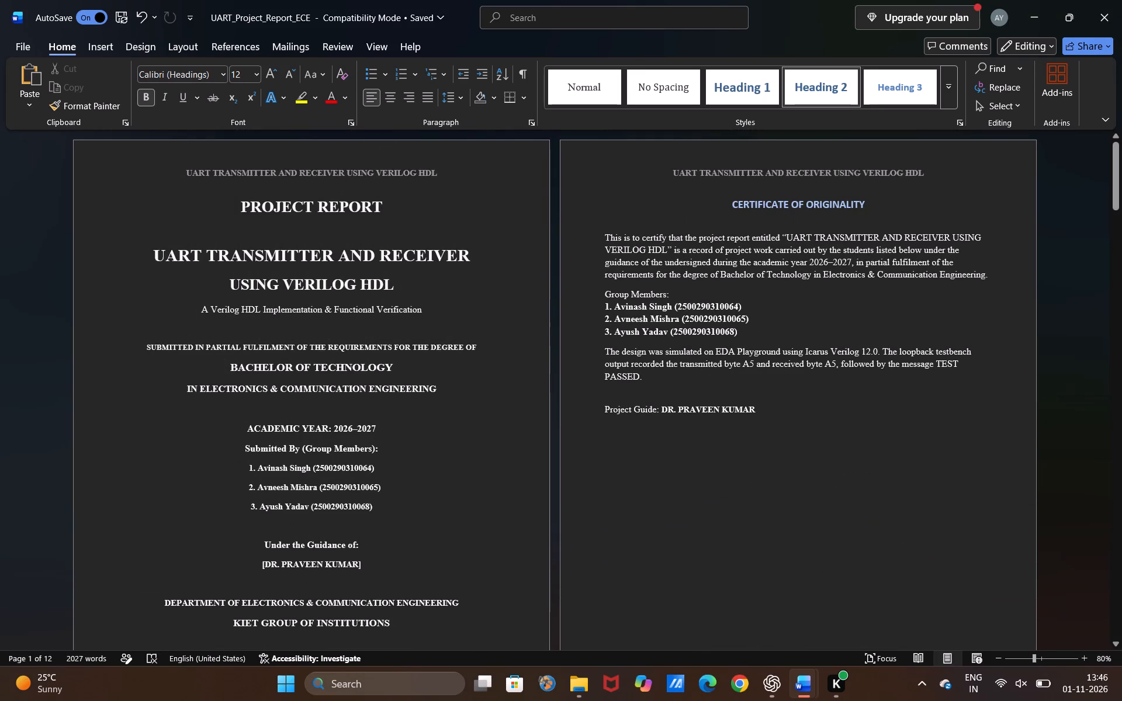
{"action": "left_click", "coordinate": [451, 173]}
{"action": "left_click", "coordinate": [239, 206]}
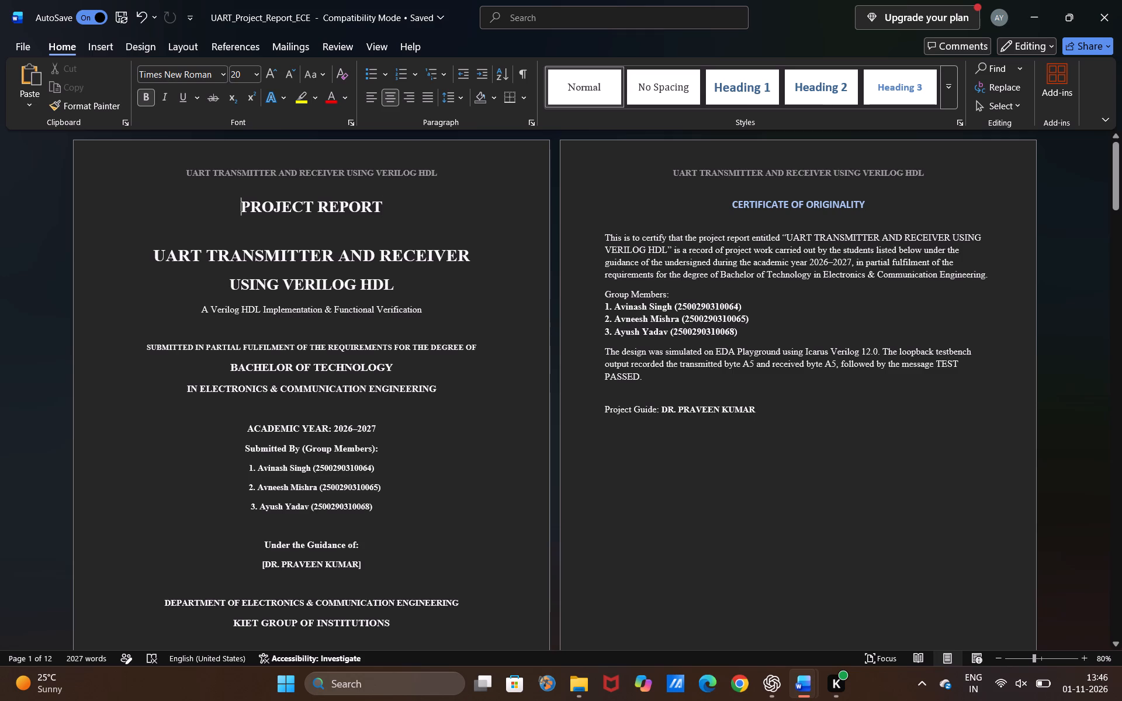
{"action": "right_click", "coordinate": [239, 206]}
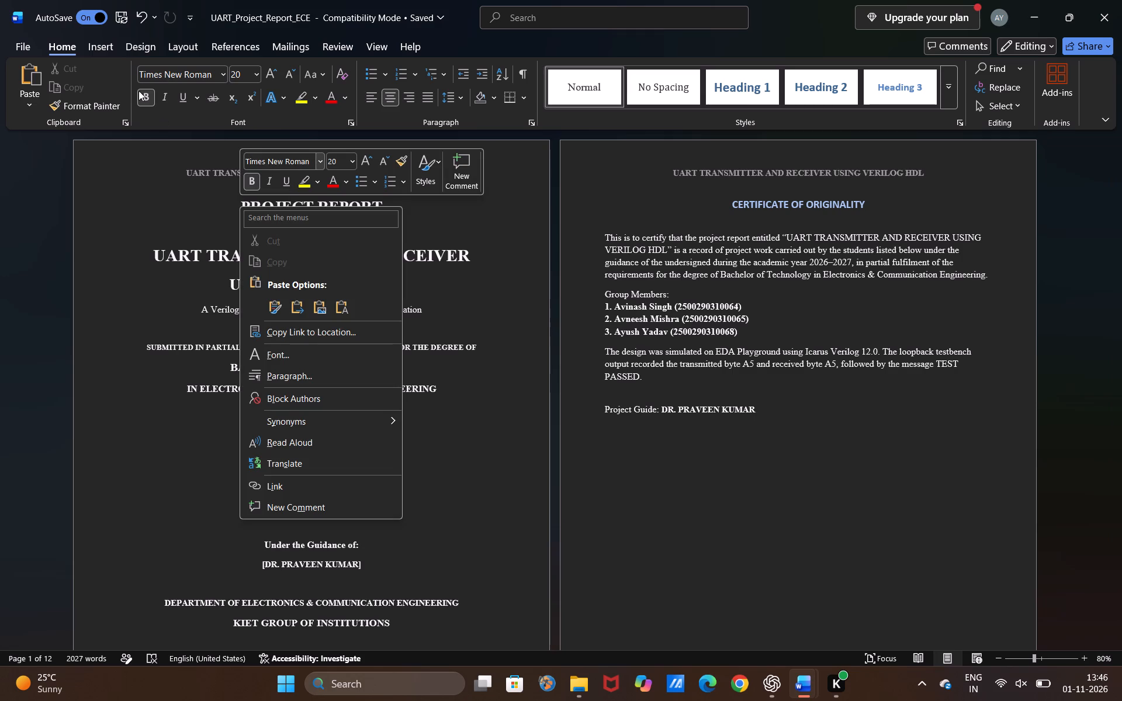
{"action": "left_click", "coordinate": [86, 42]}
{"action": "left_click", "coordinate": [148, 77]}
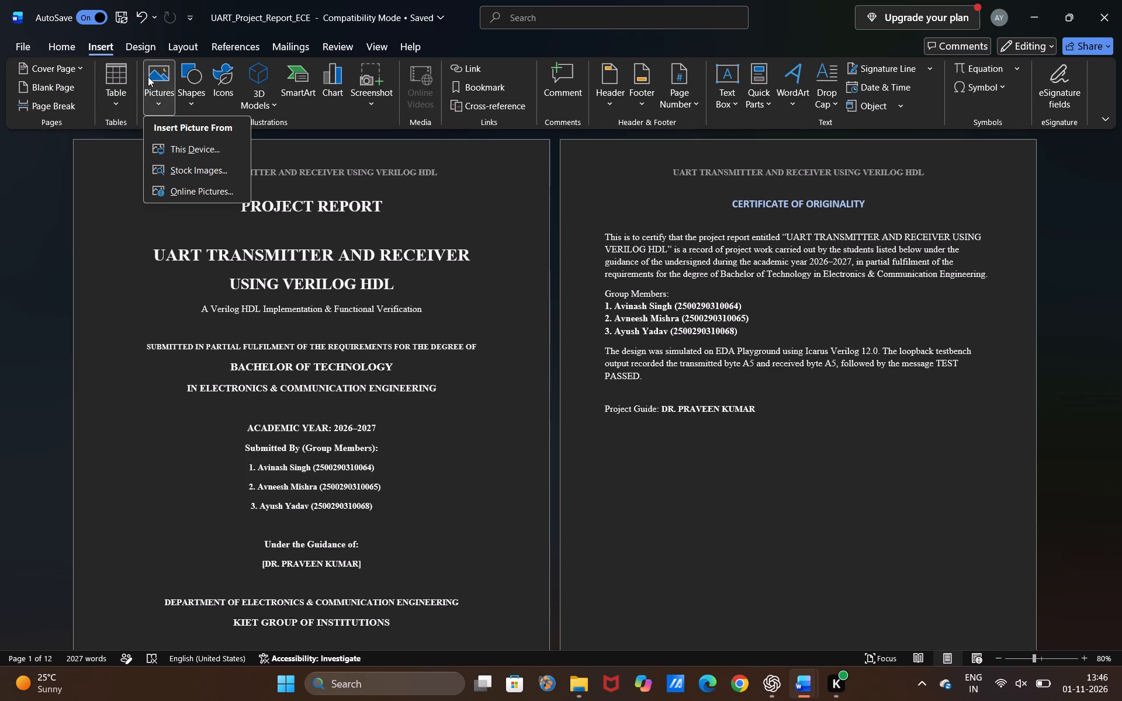
{"action": "left_click", "coordinate": [175, 145]}
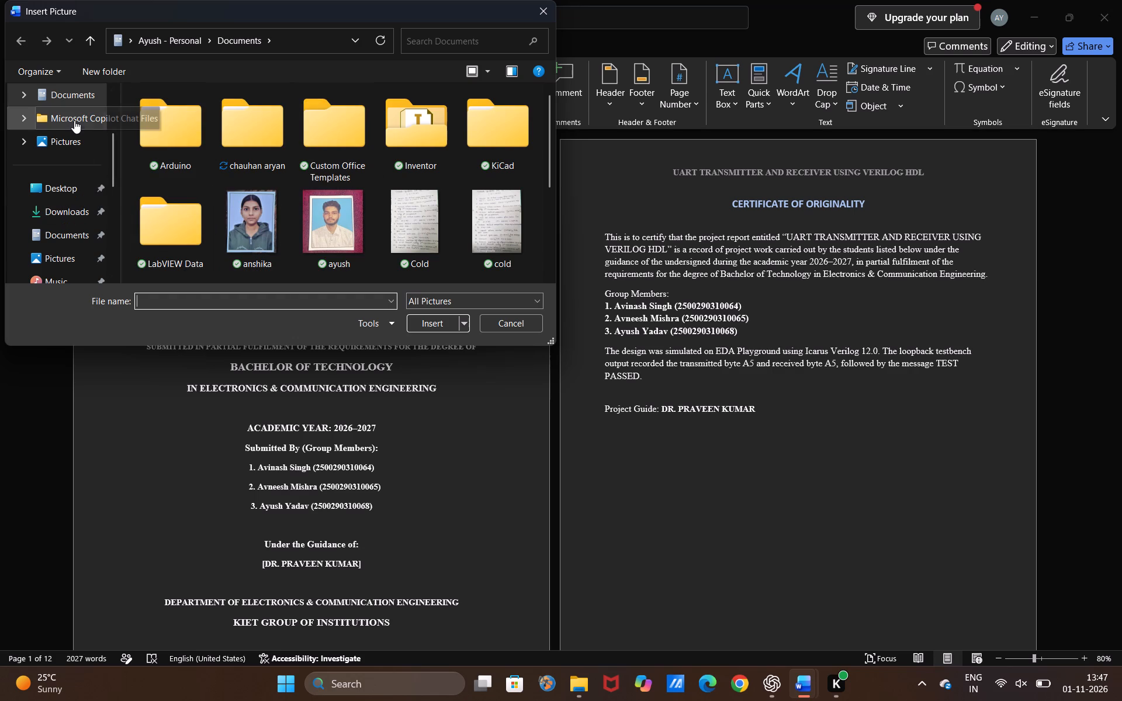
{"action": "scroll", "coordinate": [68, 173], "scroll_direction": "up", "scroll_amount": 1}
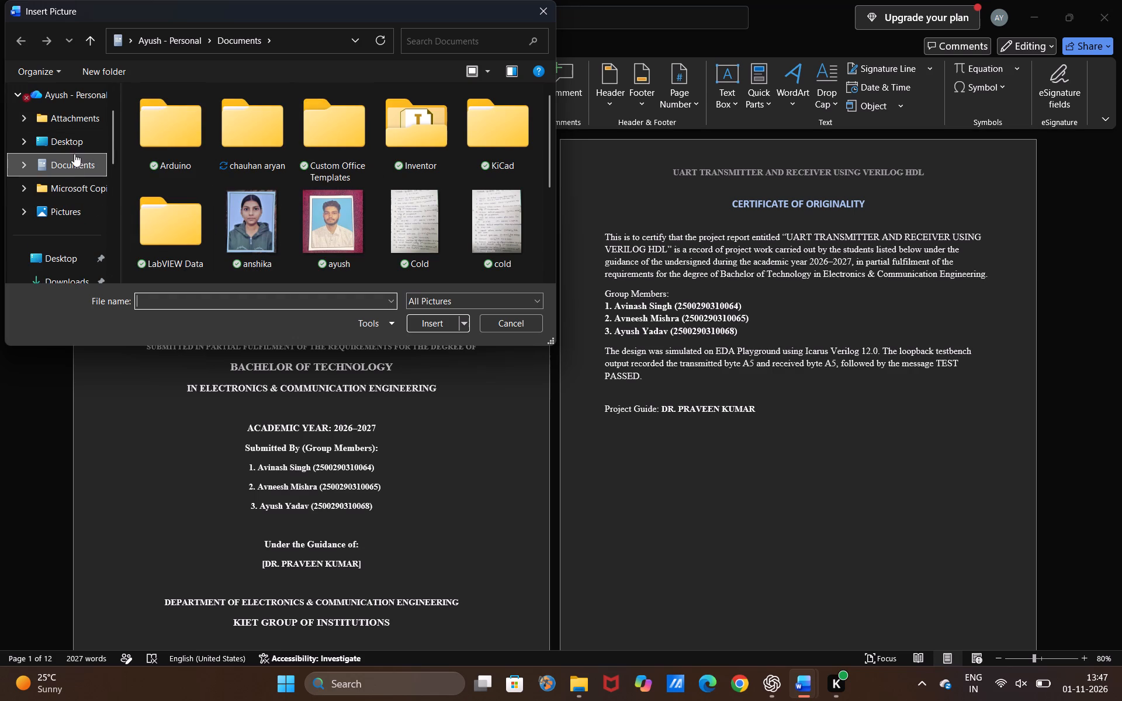
{"action": "scroll", "coordinate": [66, 212], "scroll_direction": "down", "scroll_amount": 1}
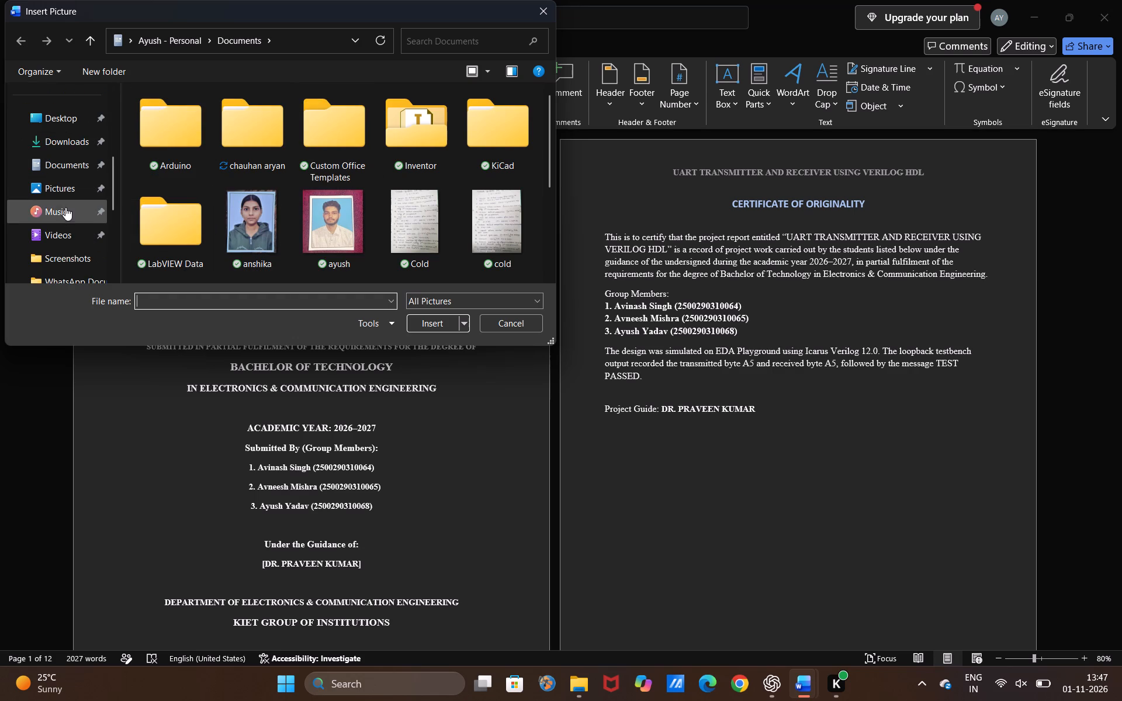
{"action": "double_click", "coordinate": [65, 197]}
{"action": "double_click", "coordinate": [303, 149]}
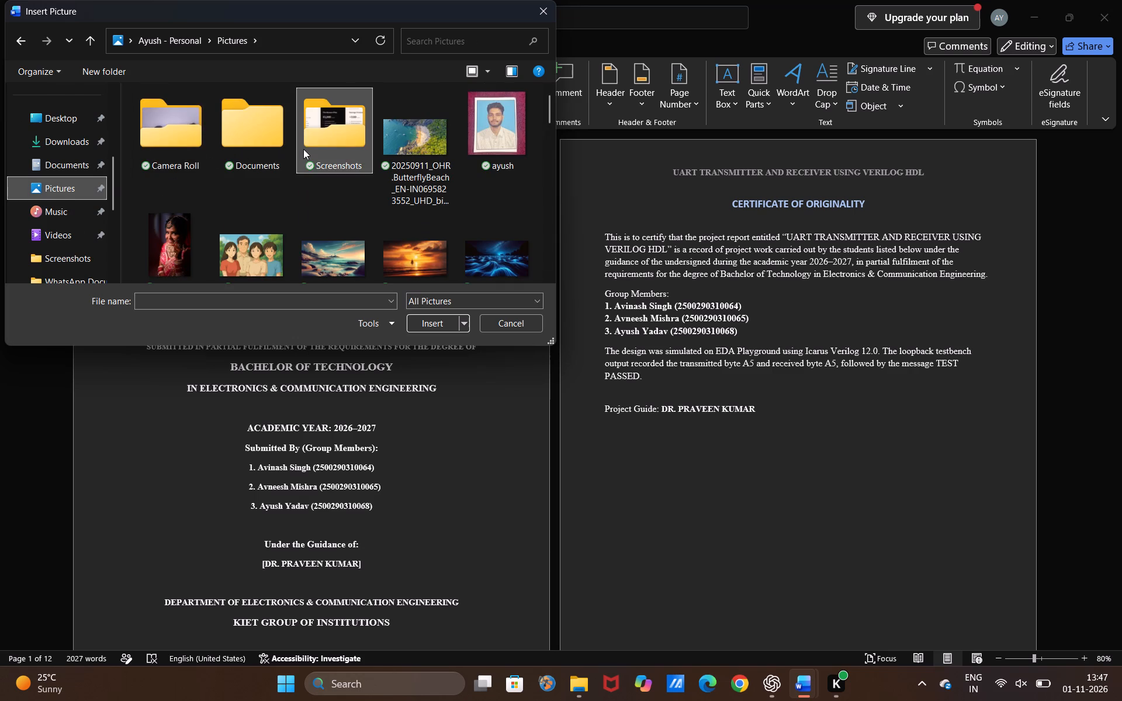
{"action": "scroll", "coordinate": [303, 149], "scroll_direction": "down", "scroll_amount": 20}
{"action": "scroll", "coordinate": [303, 149], "scroll_direction": "down", "scroll_amount": 20}
{"action": "scroll", "coordinate": [303, 149], "scroll_direction": "down", "scroll_amount": 20}
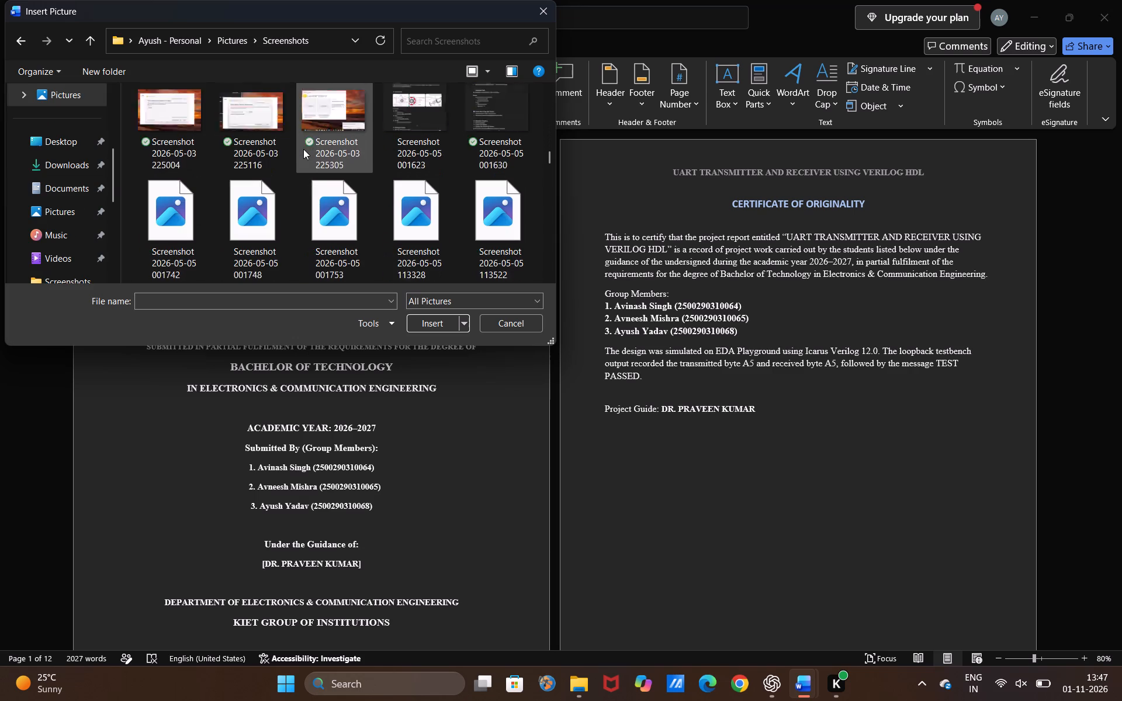
{"action": "scroll", "coordinate": [303, 149], "scroll_direction": "down", "scroll_amount": 20}
{"action": "scroll", "coordinate": [303, 149], "scroll_direction": "down", "scroll_amount": 20}
{"action": "scroll", "coordinate": [303, 149], "scroll_direction": "down", "scroll_amount": 20}
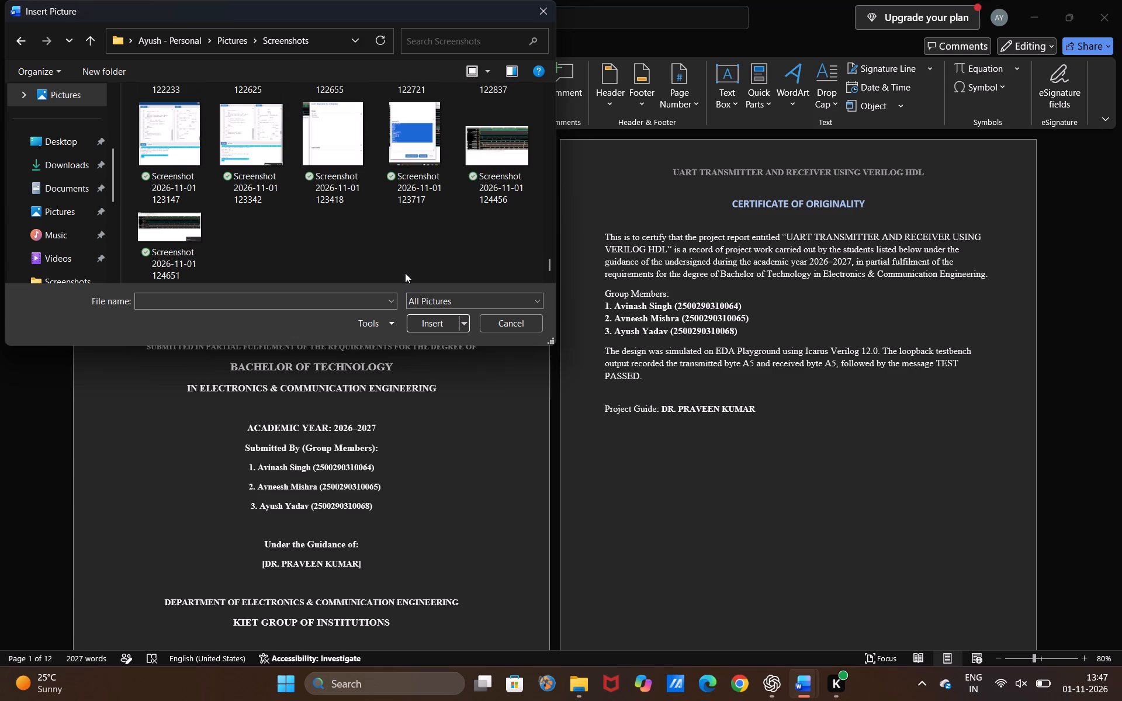
{"action": "scroll", "coordinate": [411, 188], "scroll_direction": "up", "scroll_amount": 1}
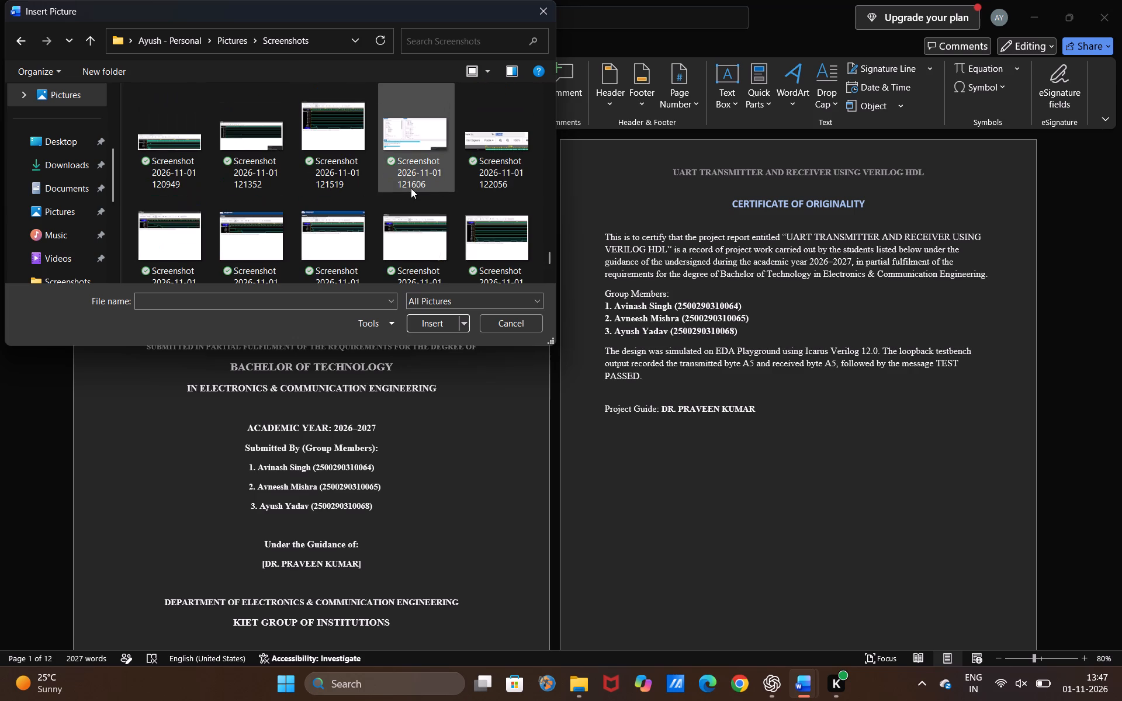
{"action": "scroll", "coordinate": [411, 188], "scroll_direction": "up", "scroll_amount": 2}
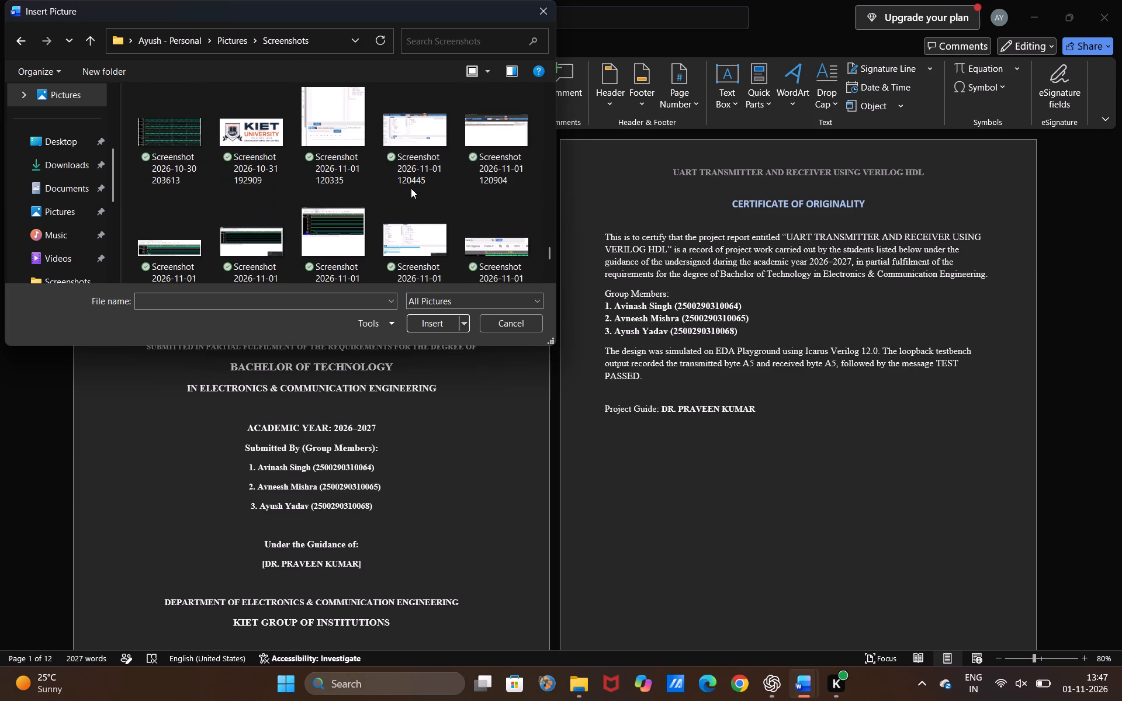
{"action": "left_click", "coordinate": [265, 134]}
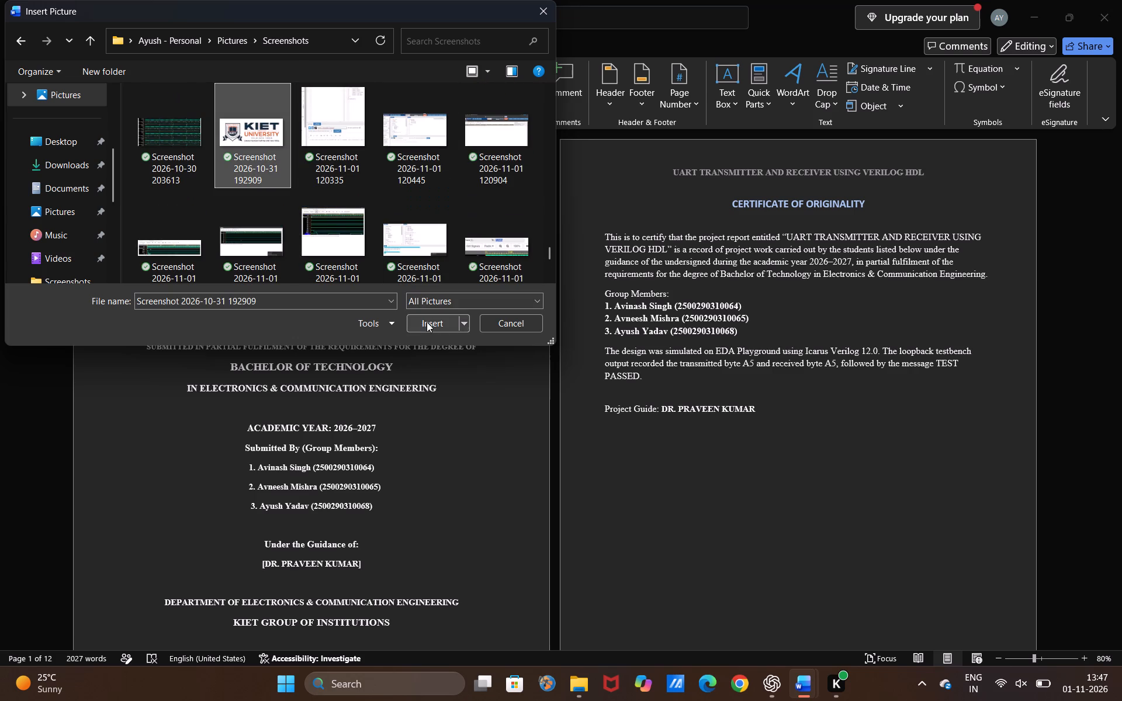
{"action": "left_click", "coordinate": [427, 322]}
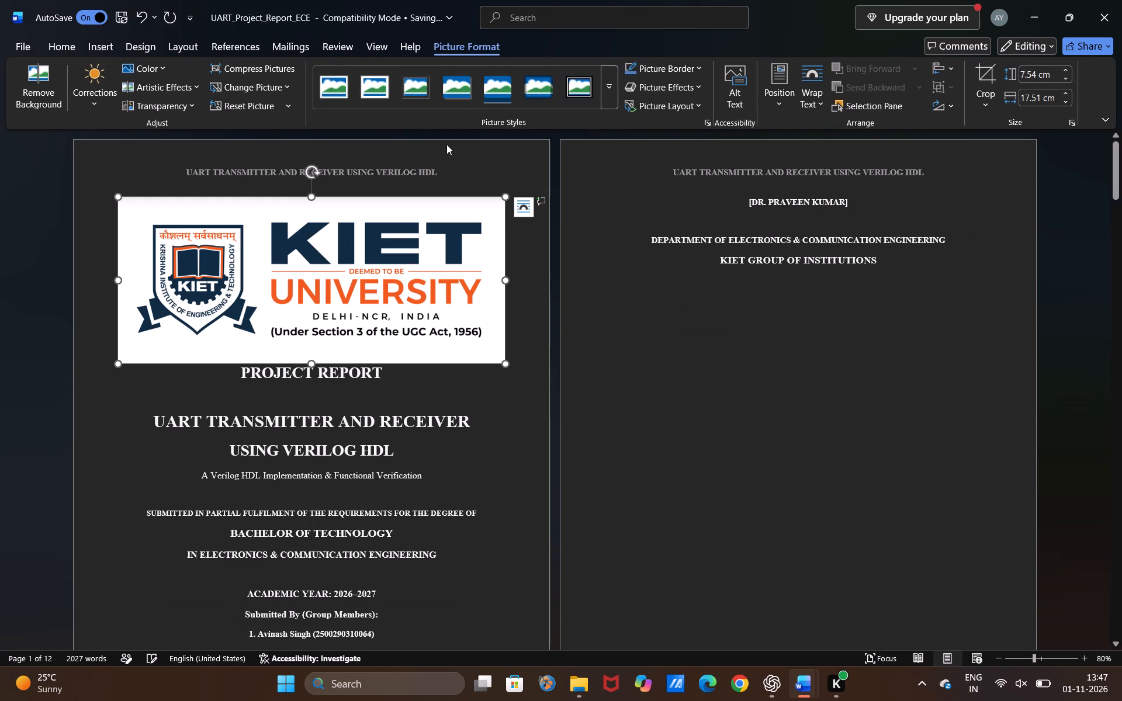
Apply the simple white-framed picture style to the logo and shrink it proportionally to about 4.19 cm by 9.74 cm.
{"action": "left_click", "coordinate": [607, 97]}
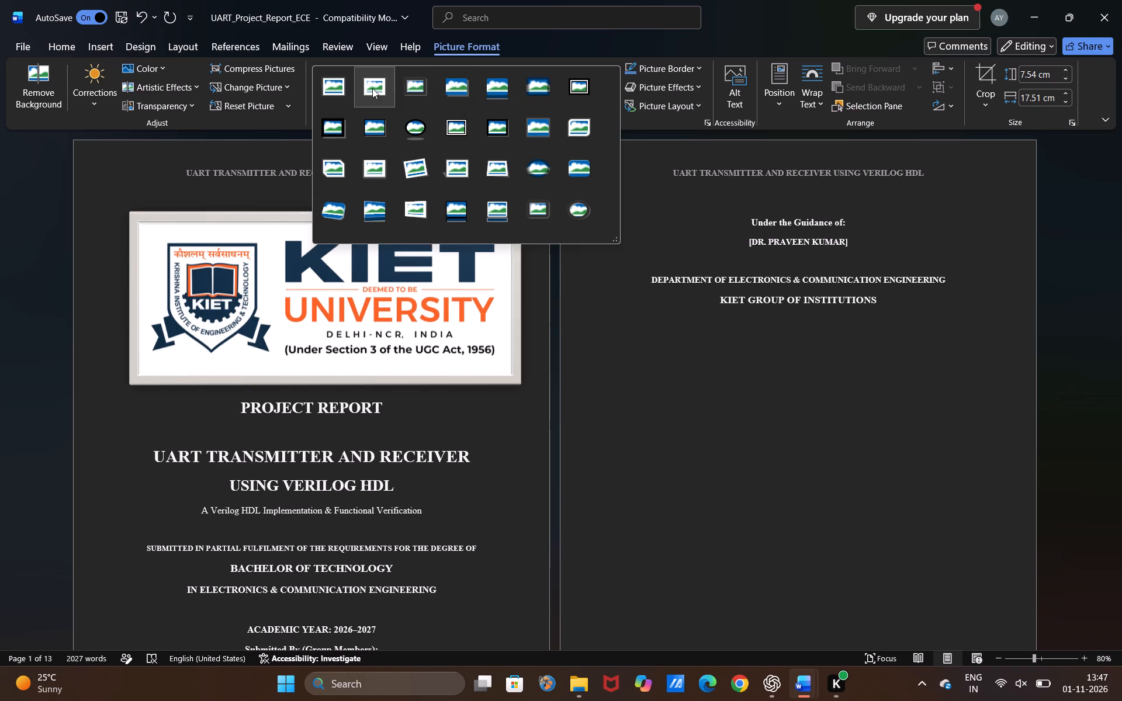
{"action": "left_click", "coordinate": [341, 88]}
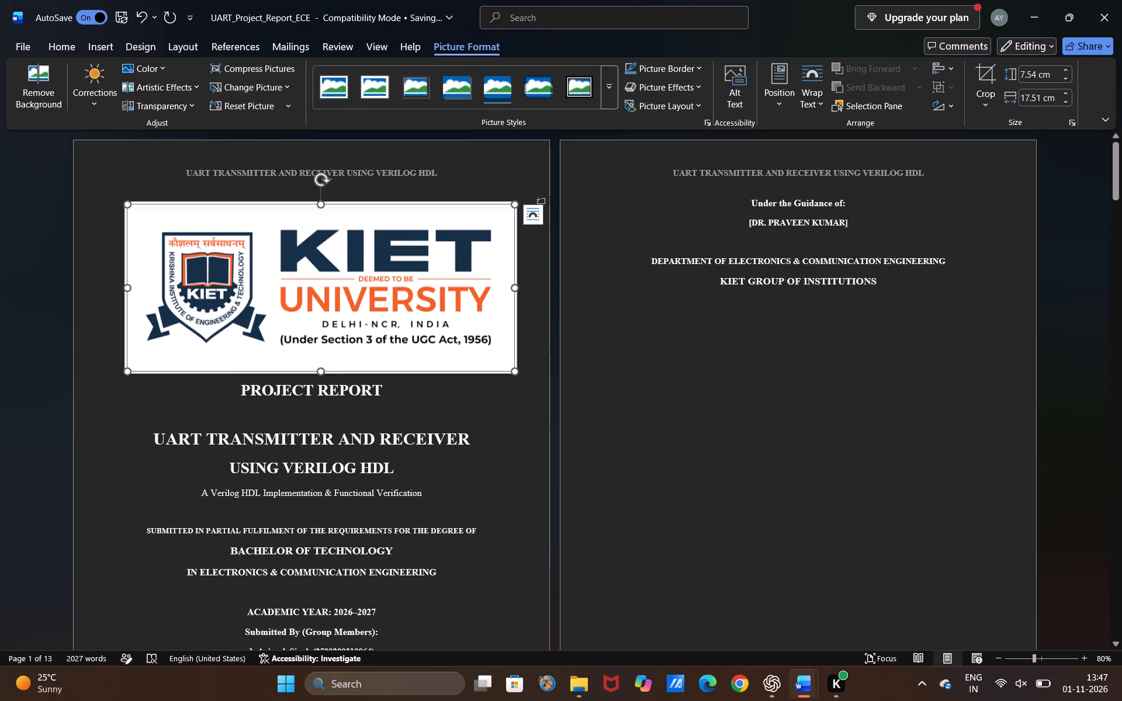
{"action": "left_click_drag", "start_coordinate": [512, 372], "coordinate": [449, 336]}
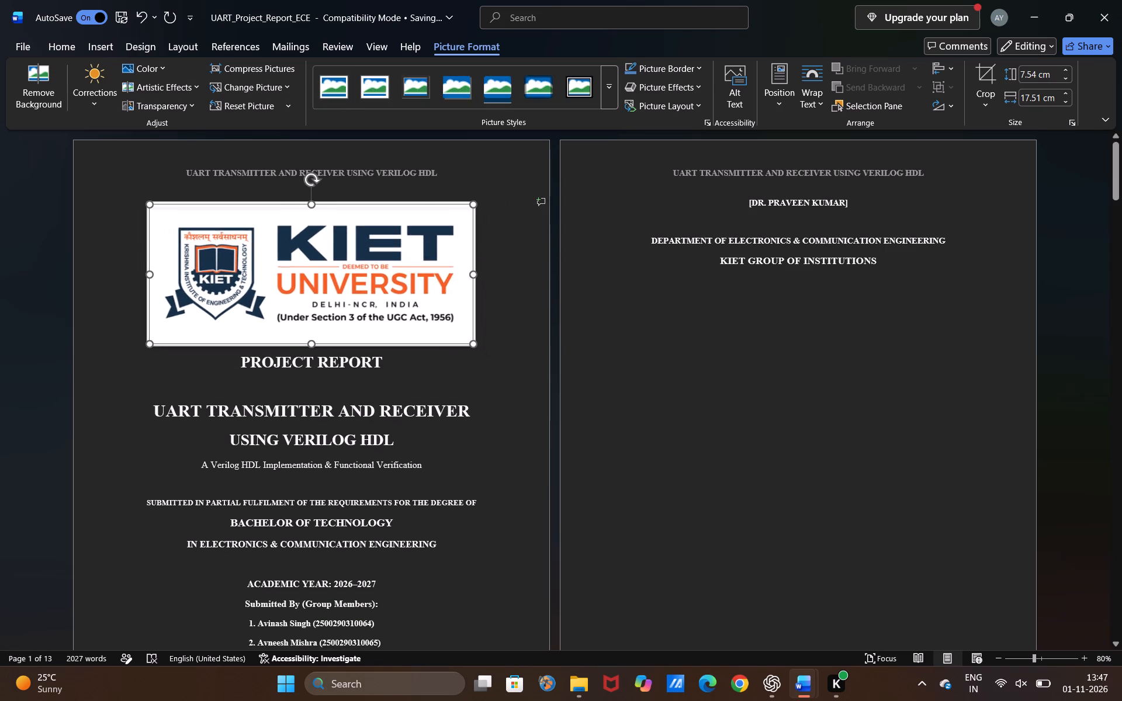
{"action": "left_click_drag", "start_coordinate": [449, 336], "coordinate": [366, 265]}
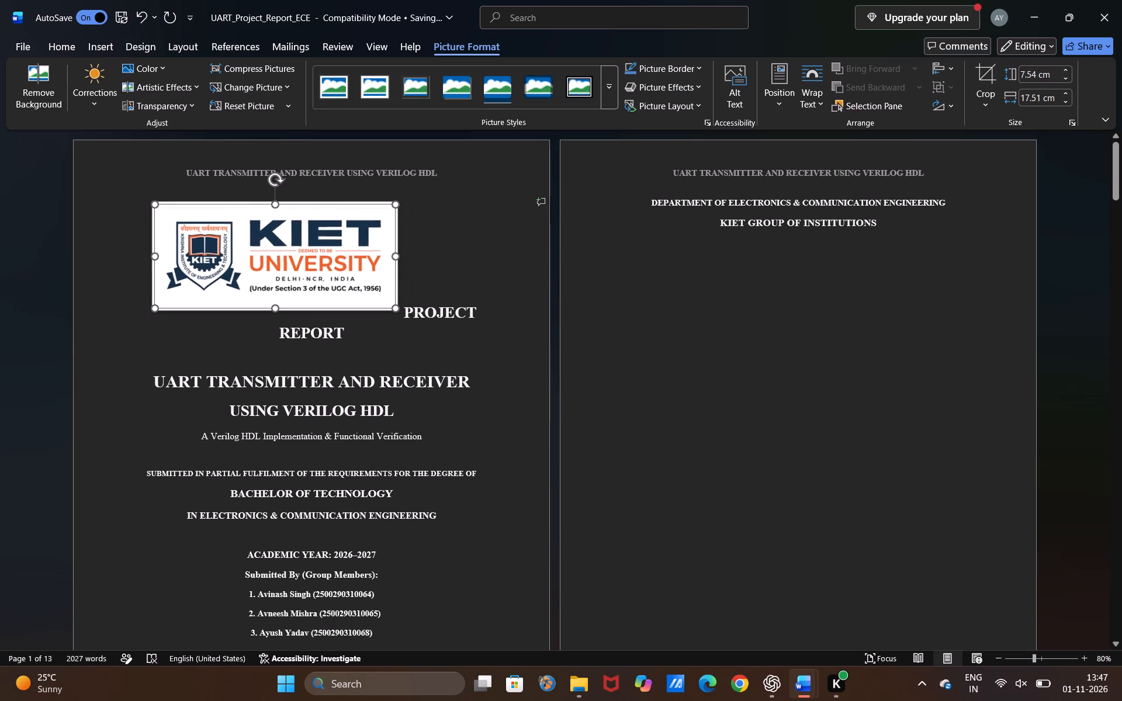
{"action": "left_click_drag", "start_coordinate": [366, 265], "coordinate": [342, 245]}
Move the PROJECT REPORT heading onto its own line below the logo.
{"action": "left_click", "coordinate": [356, 302]}
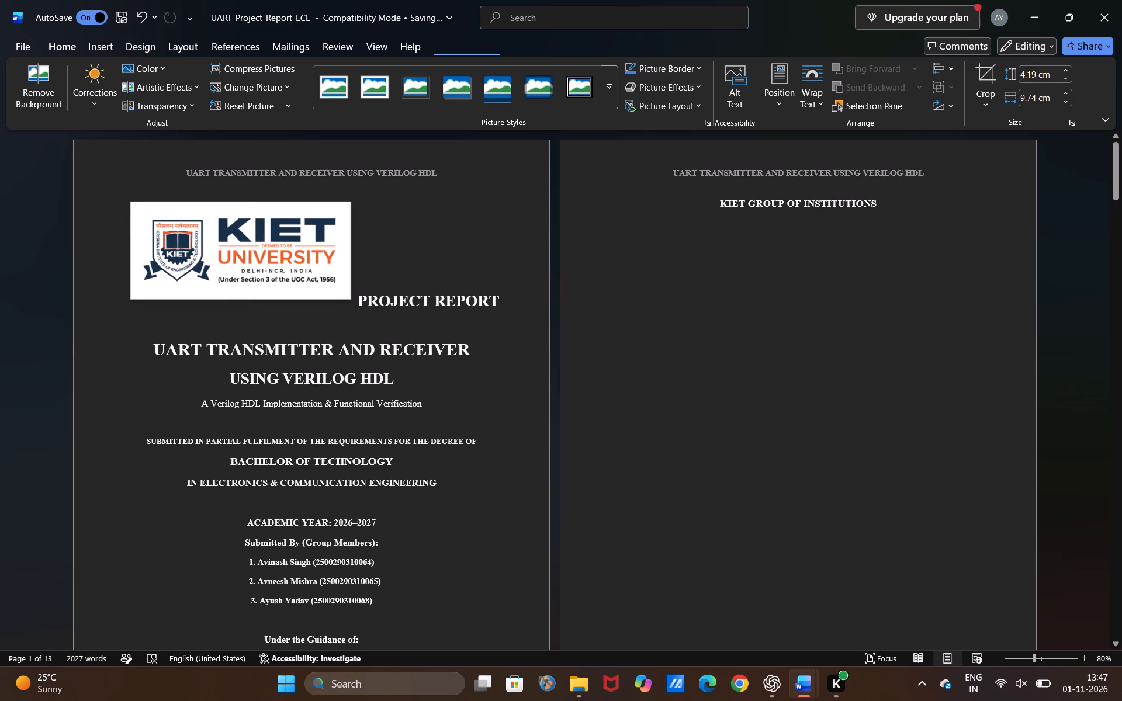
{"action": "left_click", "coordinate": [356, 302]}
{"action": "key", "text": "Return"}
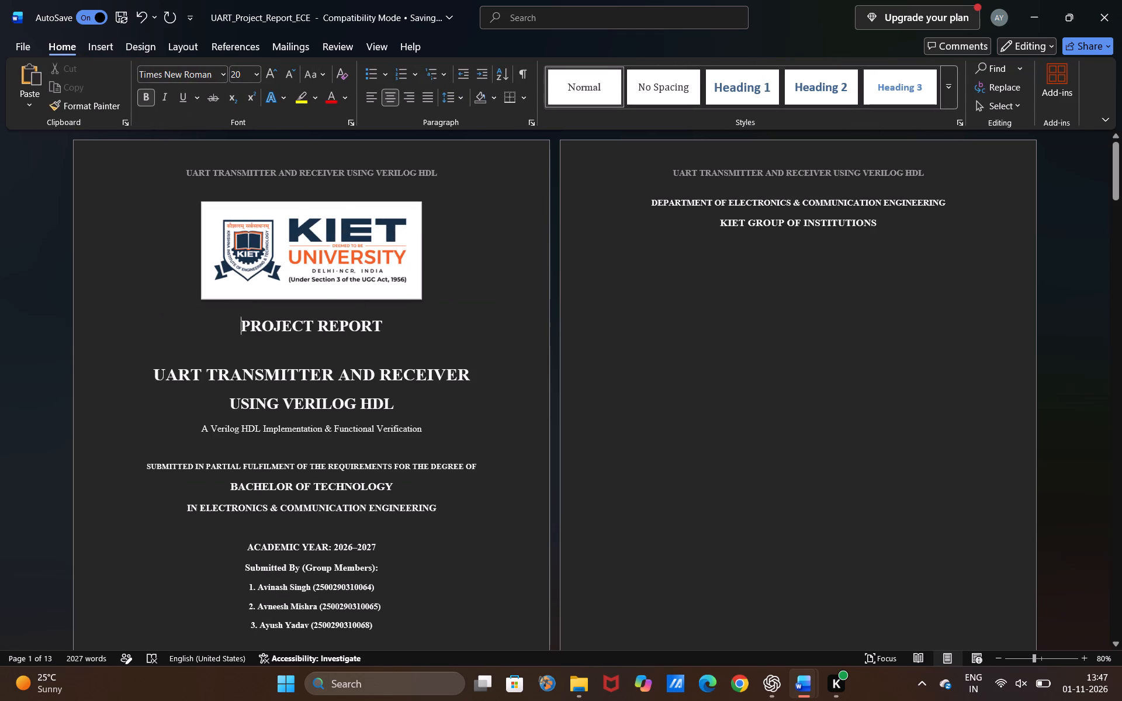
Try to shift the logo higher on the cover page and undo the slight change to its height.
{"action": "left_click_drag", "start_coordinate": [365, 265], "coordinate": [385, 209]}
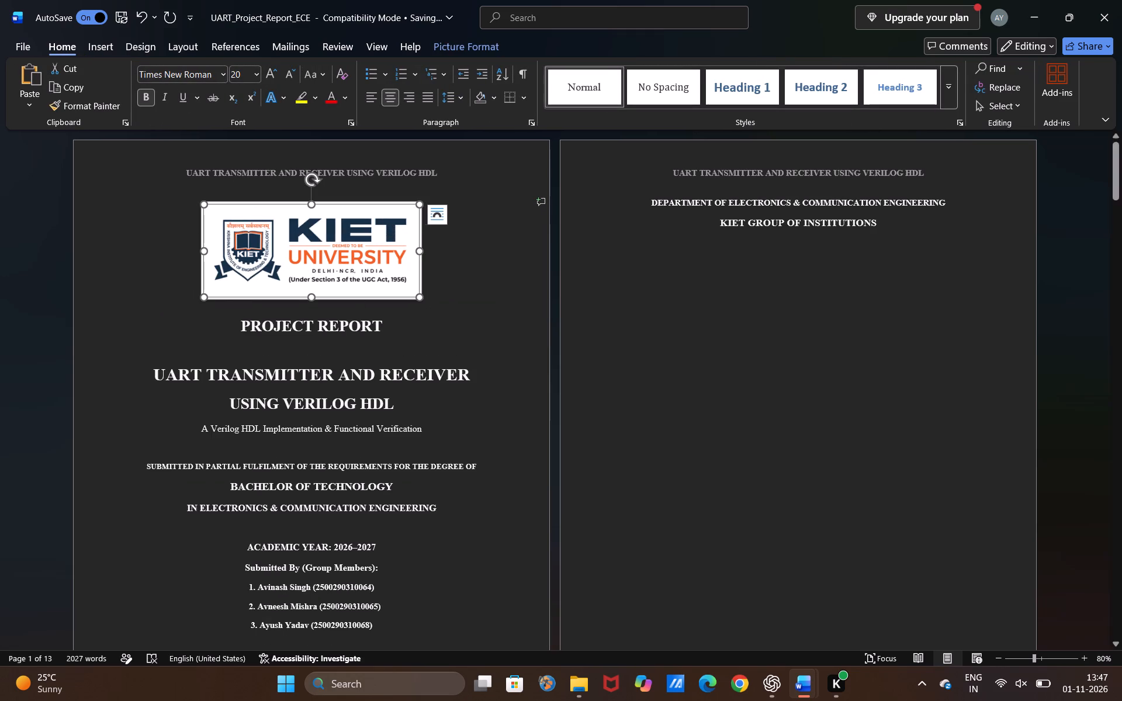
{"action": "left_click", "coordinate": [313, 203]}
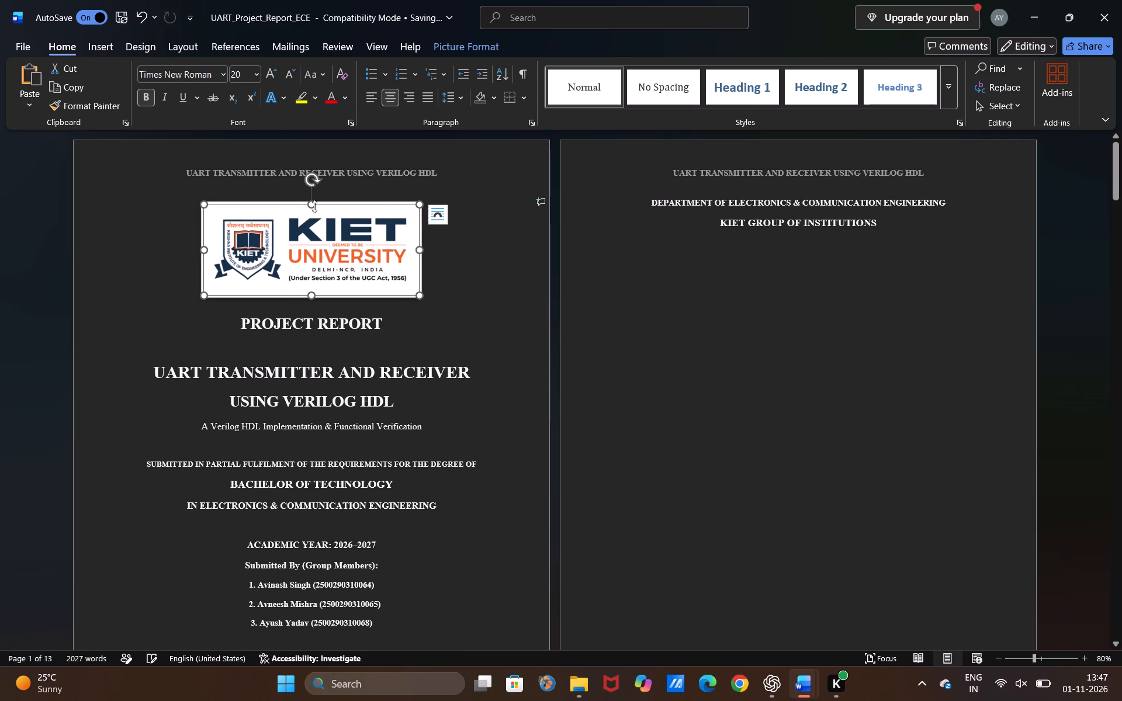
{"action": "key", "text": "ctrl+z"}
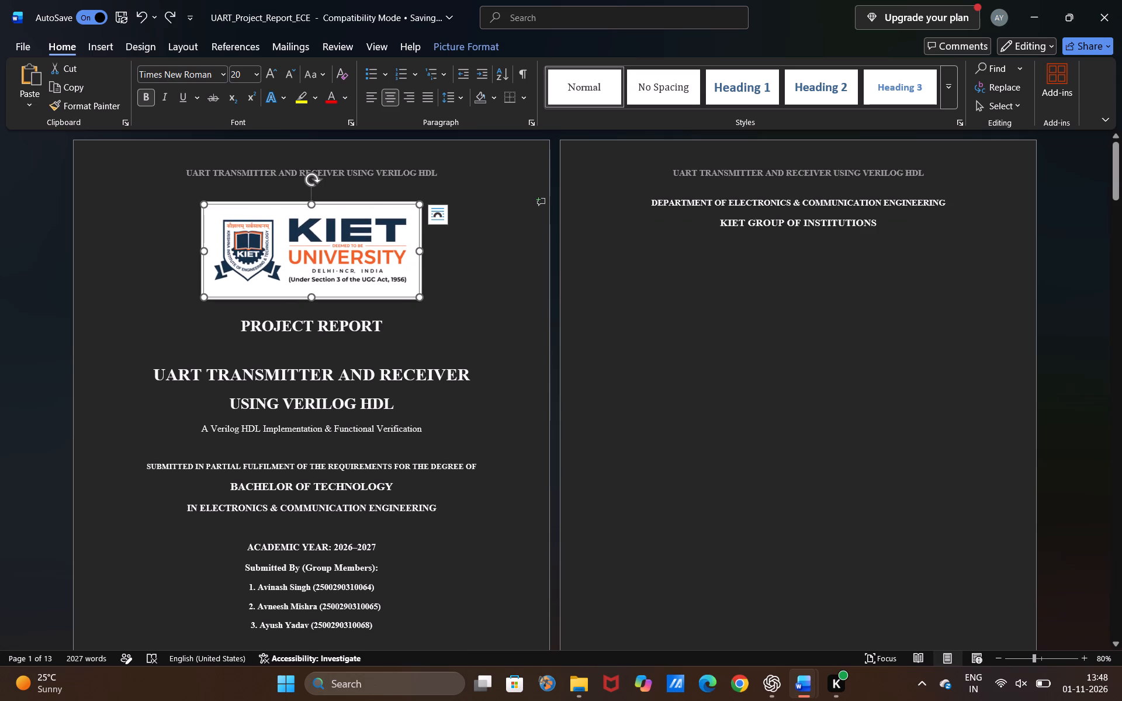
Set the font size of the two-line title UART TRANSMITTER AND RECEIVER USING VERILOG HDL on the cover page to 18.
{"action": "left_click_drag", "start_coordinate": [399, 412], "coordinate": [167, 352]}
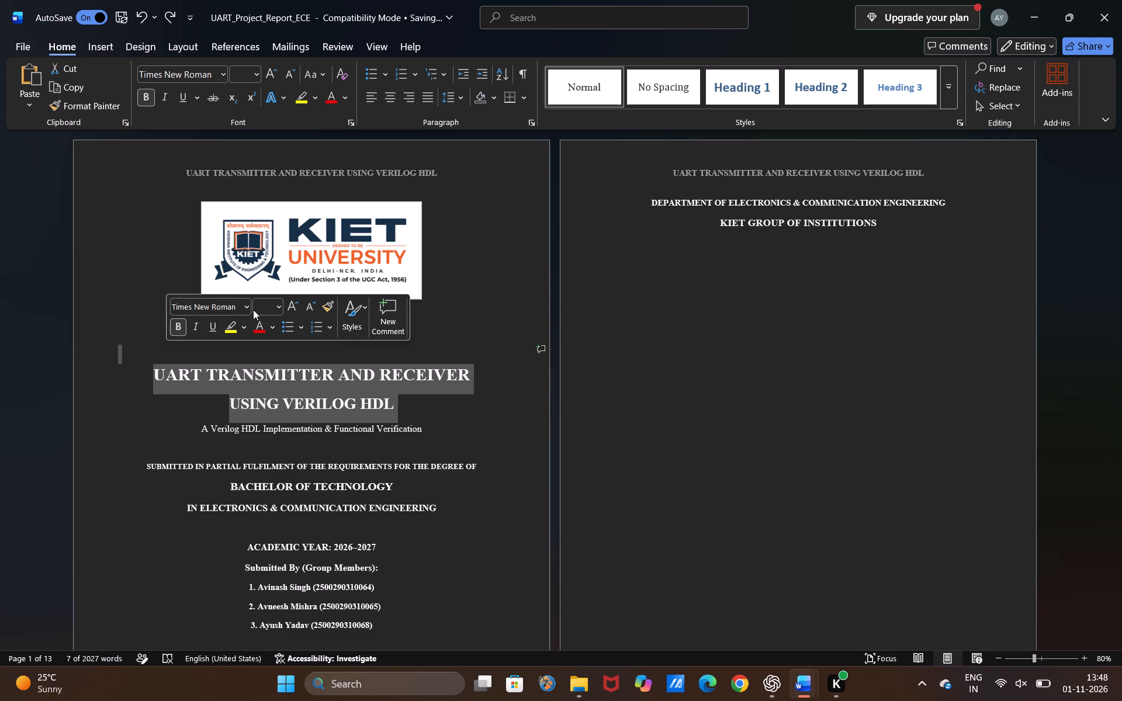
{"action": "left_click", "coordinate": [280, 308]}
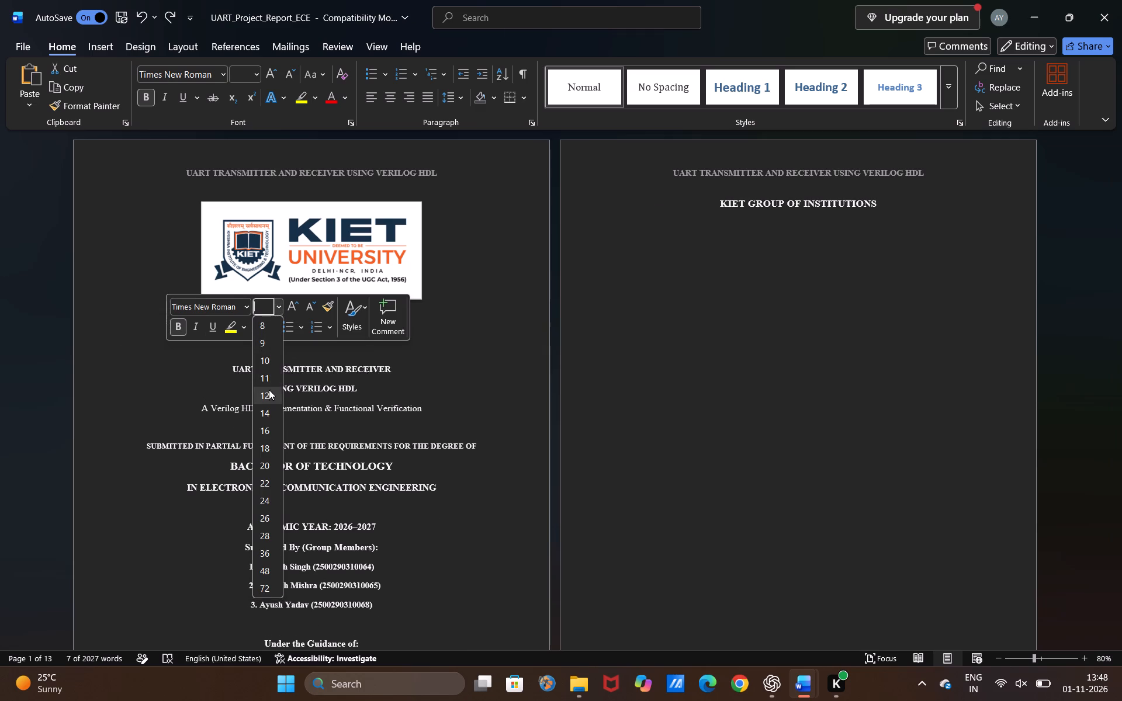
{"action": "left_click", "coordinate": [264, 455]}
{"action": "left_click", "coordinate": [461, 426]}
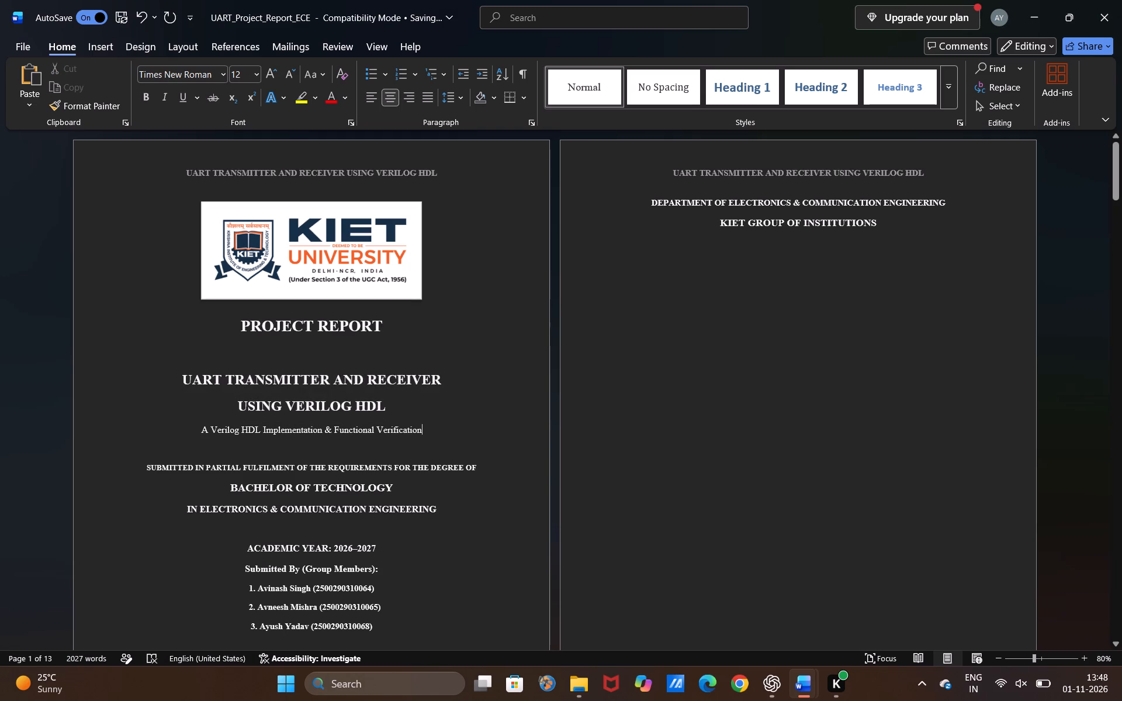
Remove the blank line between PROJECT REPORT and the UART title, keeping the title's first line centred.
{"action": "left_click", "coordinate": [184, 380]}
{"action": "key", "text": "BackSpace"}
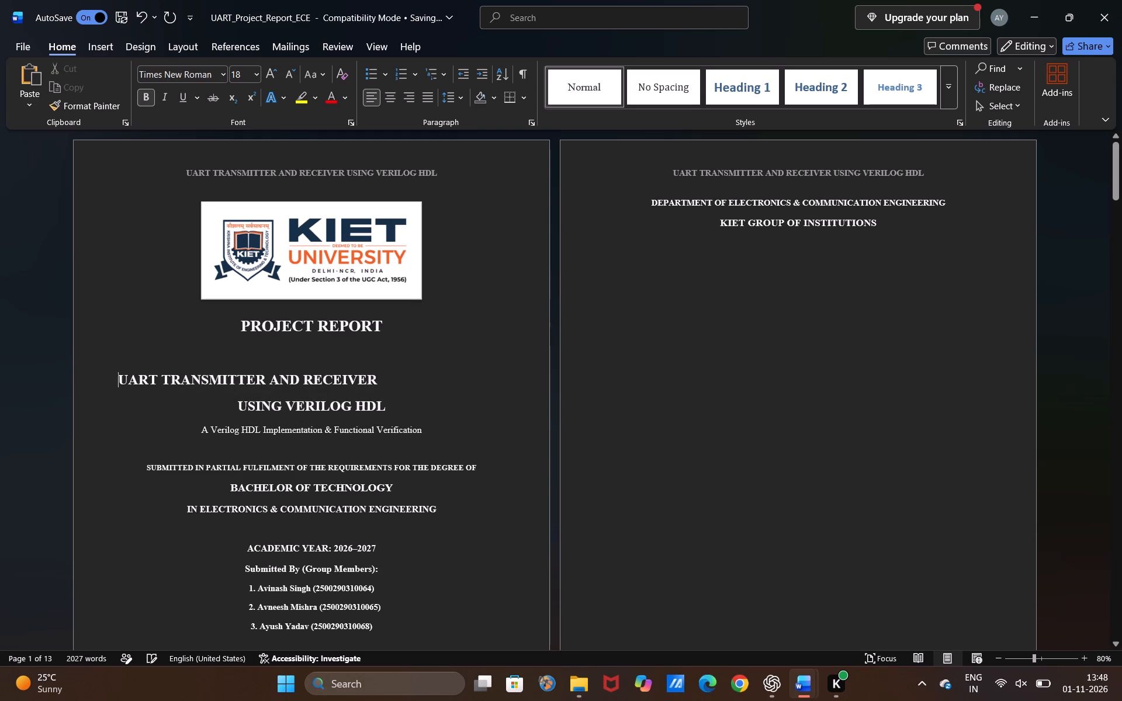
{"action": "key", "text": "BackSpace"}
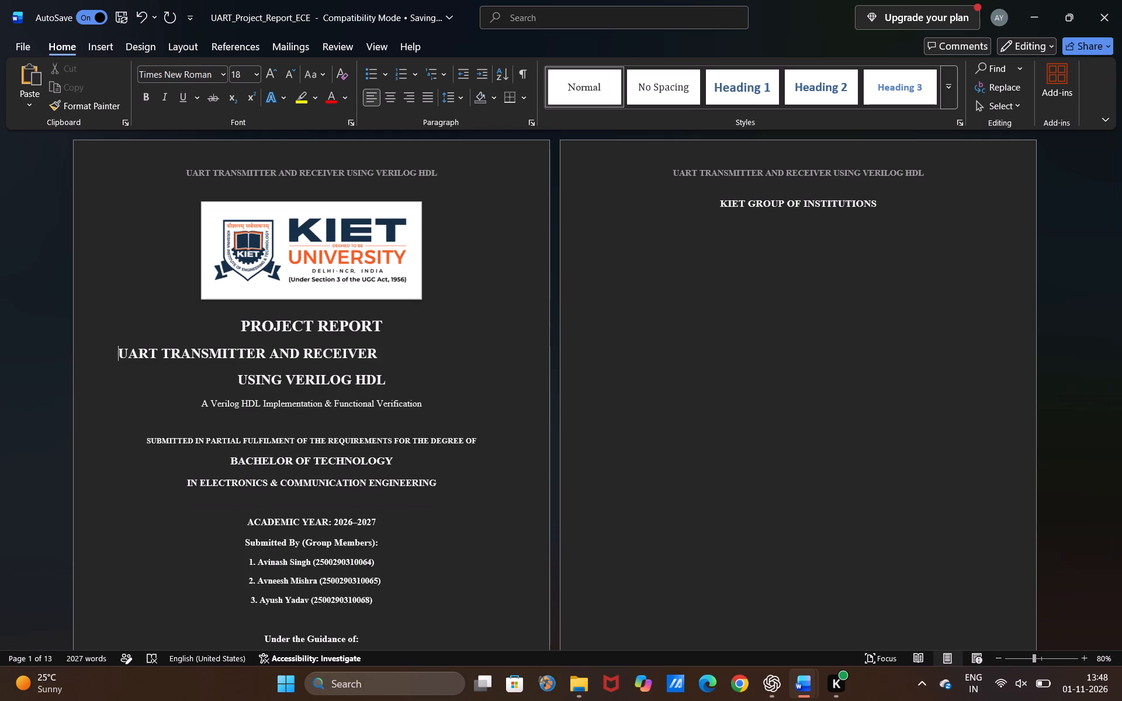
{"action": "left_click", "coordinate": [388, 99]}
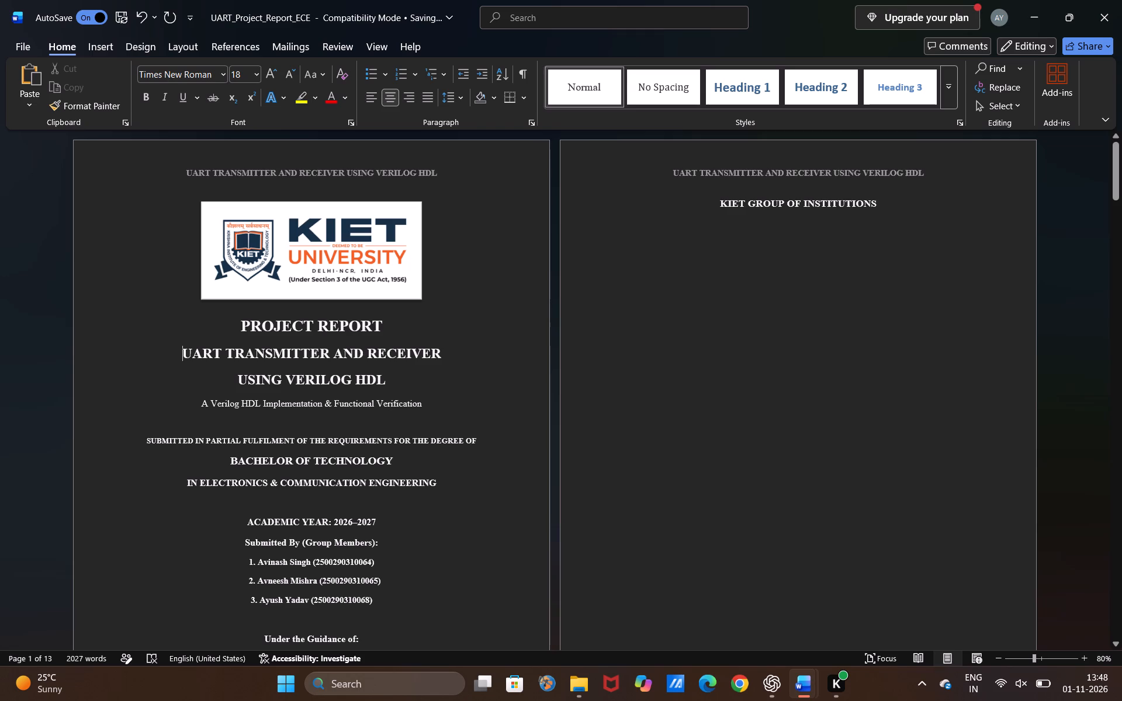
Delete the line SUBMITTED IN PARTIAL FULFILMENT OF THE REQUIREMENTS FOR THE DEGREE OF from the cover page.
{"action": "left_click_drag", "start_coordinate": [147, 436], "coordinate": [480, 440]}
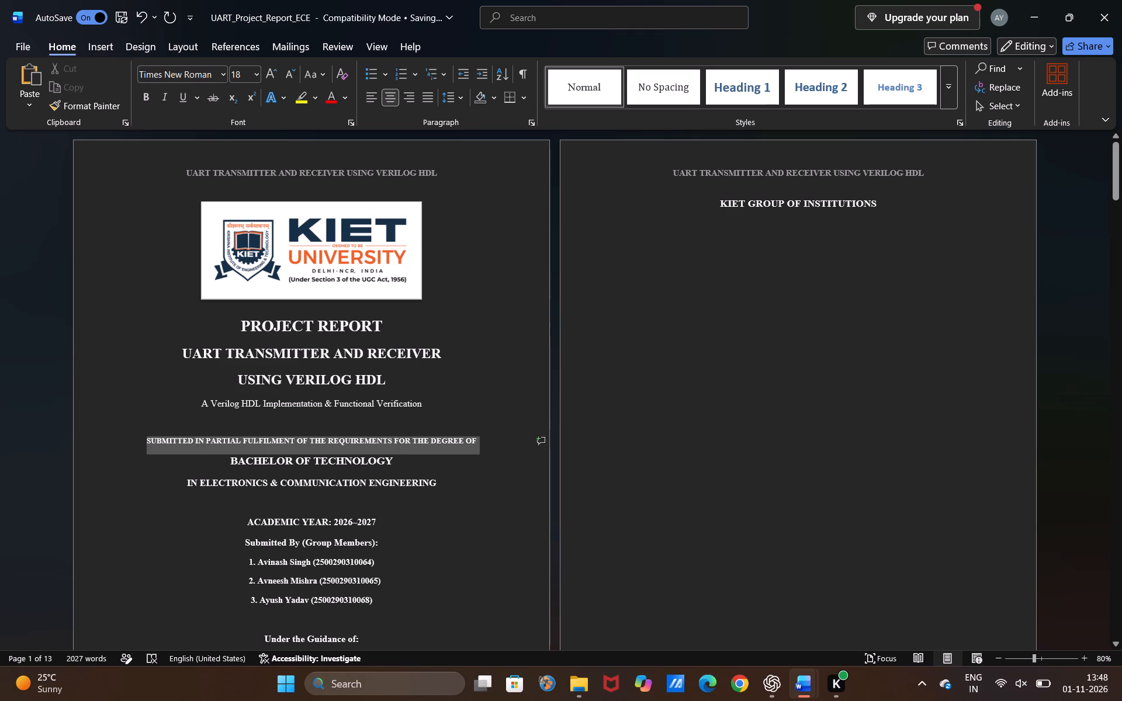
{"action": "left_click_drag", "start_coordinate": [480, 440], "coordinate": [481, 440]}
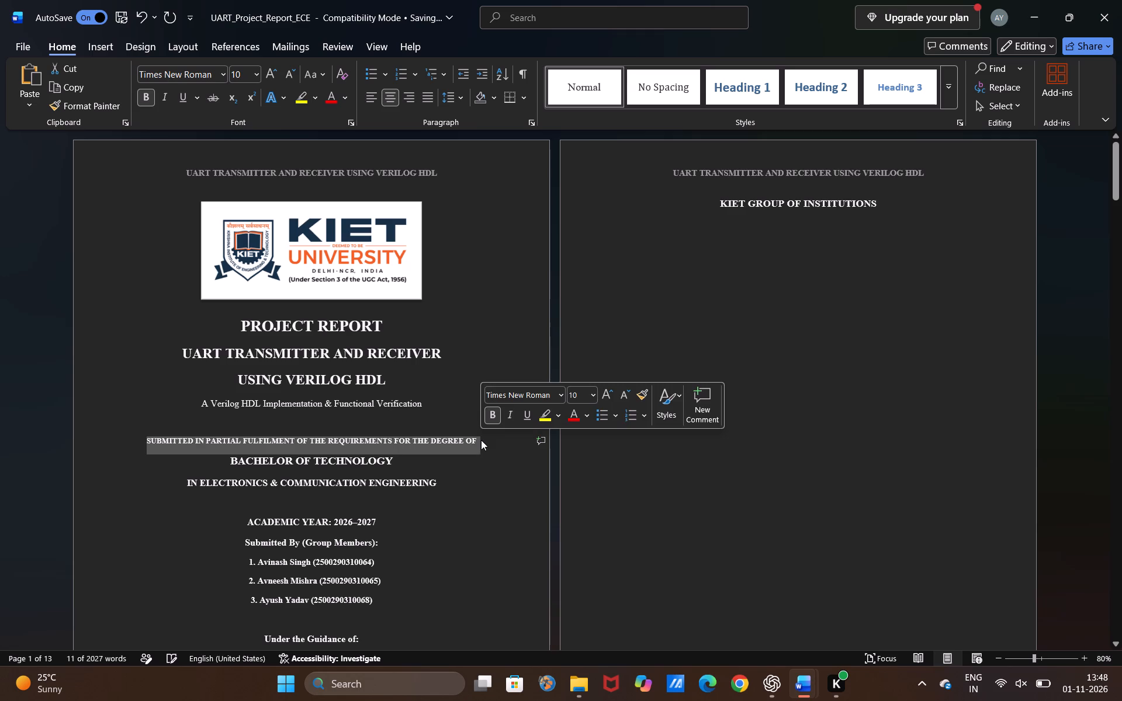
{"action": "key", "text": "BackSpace"}
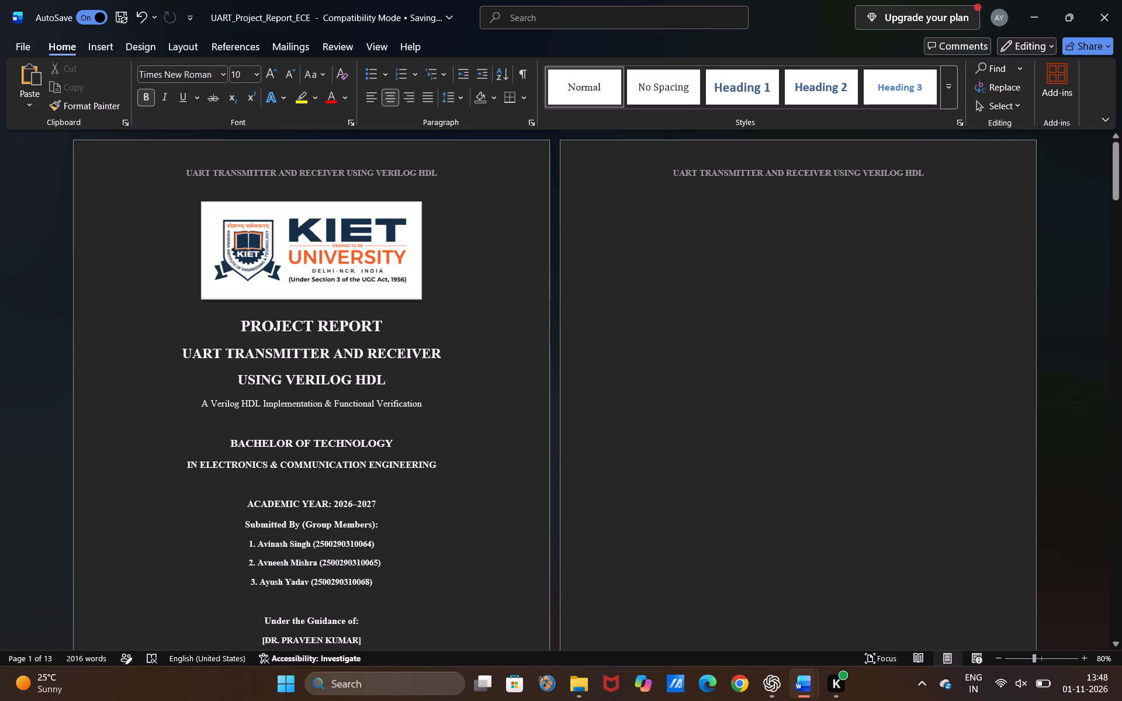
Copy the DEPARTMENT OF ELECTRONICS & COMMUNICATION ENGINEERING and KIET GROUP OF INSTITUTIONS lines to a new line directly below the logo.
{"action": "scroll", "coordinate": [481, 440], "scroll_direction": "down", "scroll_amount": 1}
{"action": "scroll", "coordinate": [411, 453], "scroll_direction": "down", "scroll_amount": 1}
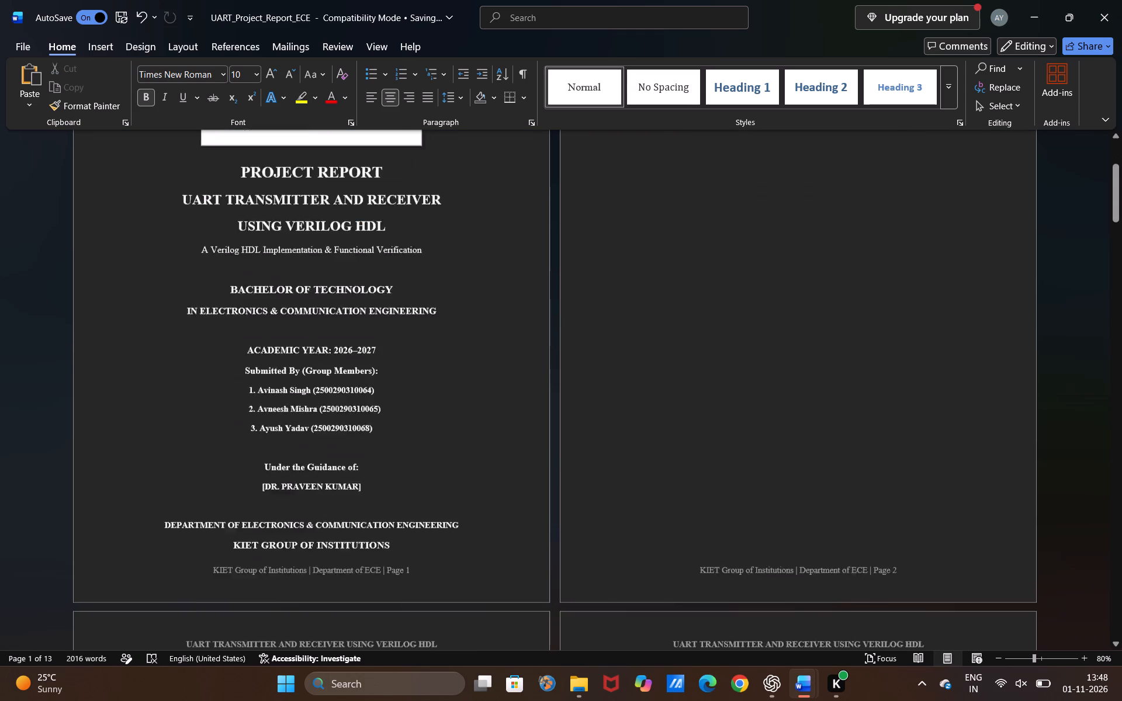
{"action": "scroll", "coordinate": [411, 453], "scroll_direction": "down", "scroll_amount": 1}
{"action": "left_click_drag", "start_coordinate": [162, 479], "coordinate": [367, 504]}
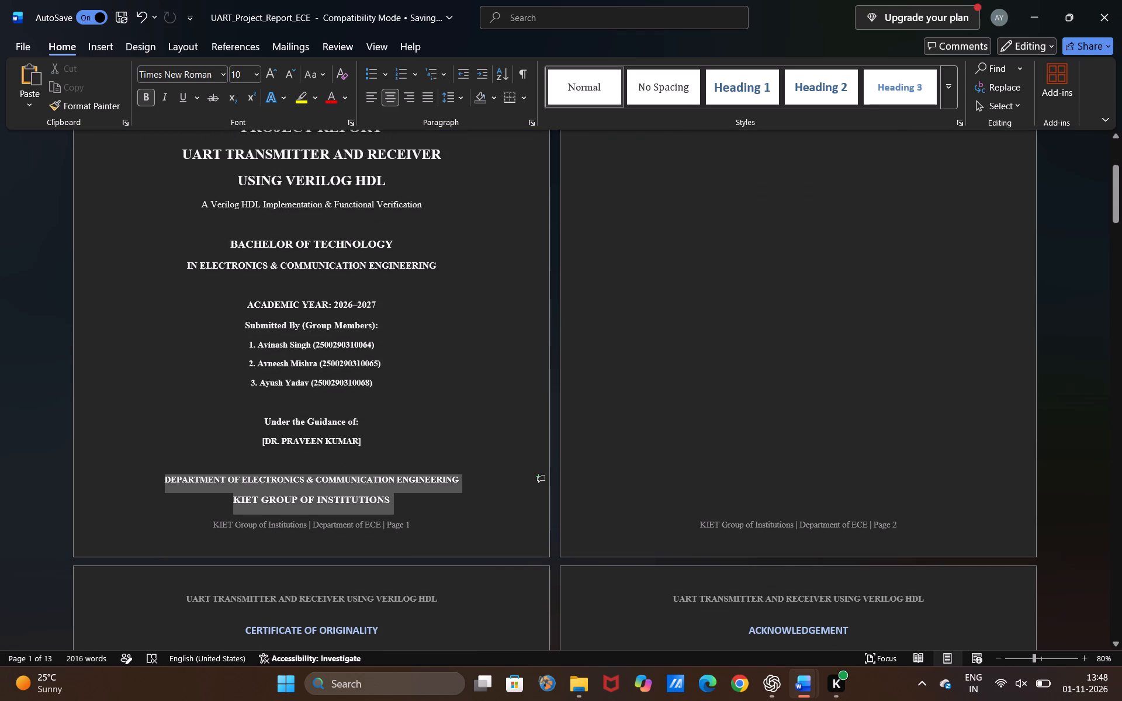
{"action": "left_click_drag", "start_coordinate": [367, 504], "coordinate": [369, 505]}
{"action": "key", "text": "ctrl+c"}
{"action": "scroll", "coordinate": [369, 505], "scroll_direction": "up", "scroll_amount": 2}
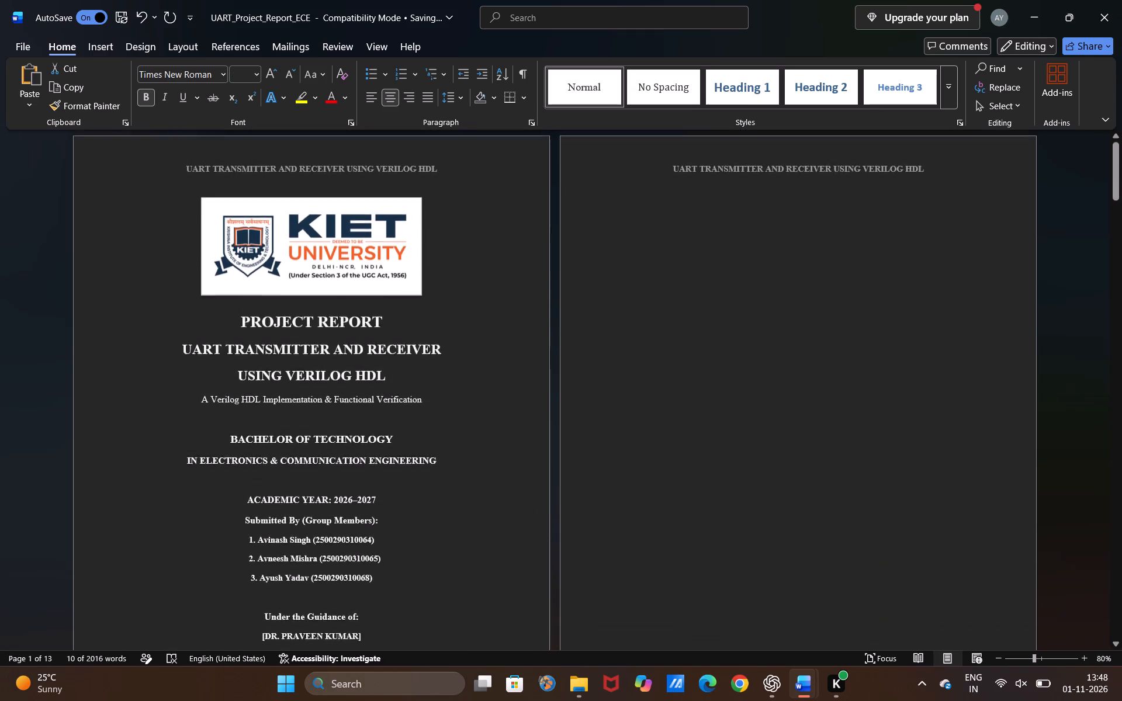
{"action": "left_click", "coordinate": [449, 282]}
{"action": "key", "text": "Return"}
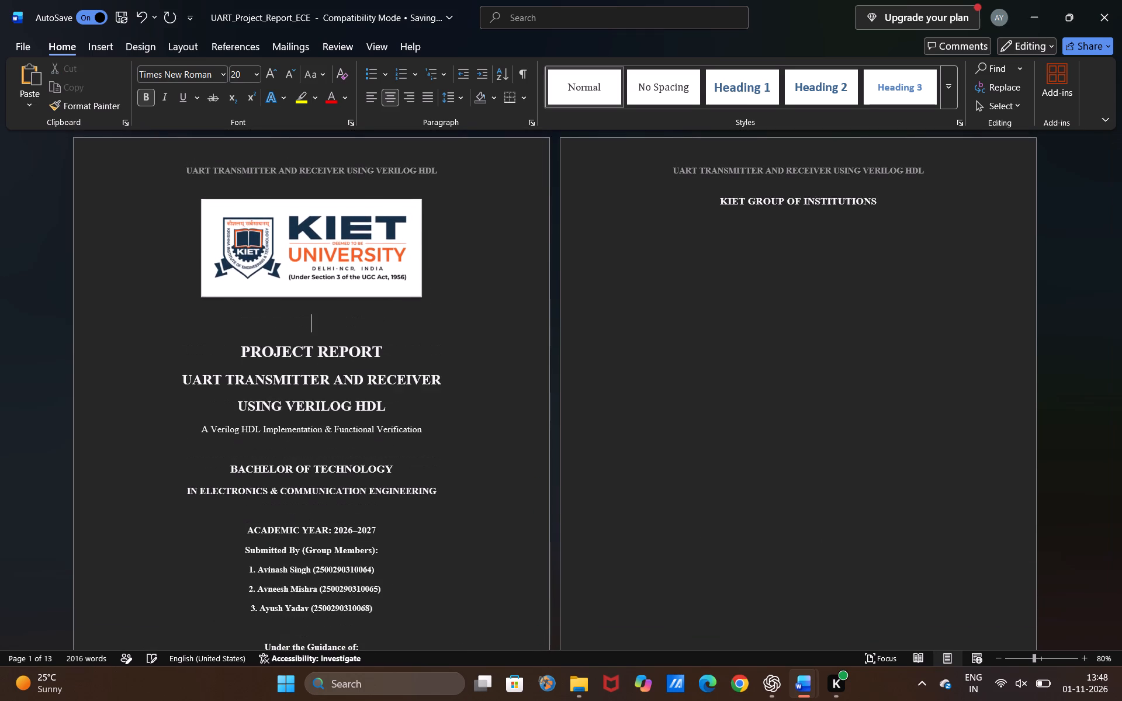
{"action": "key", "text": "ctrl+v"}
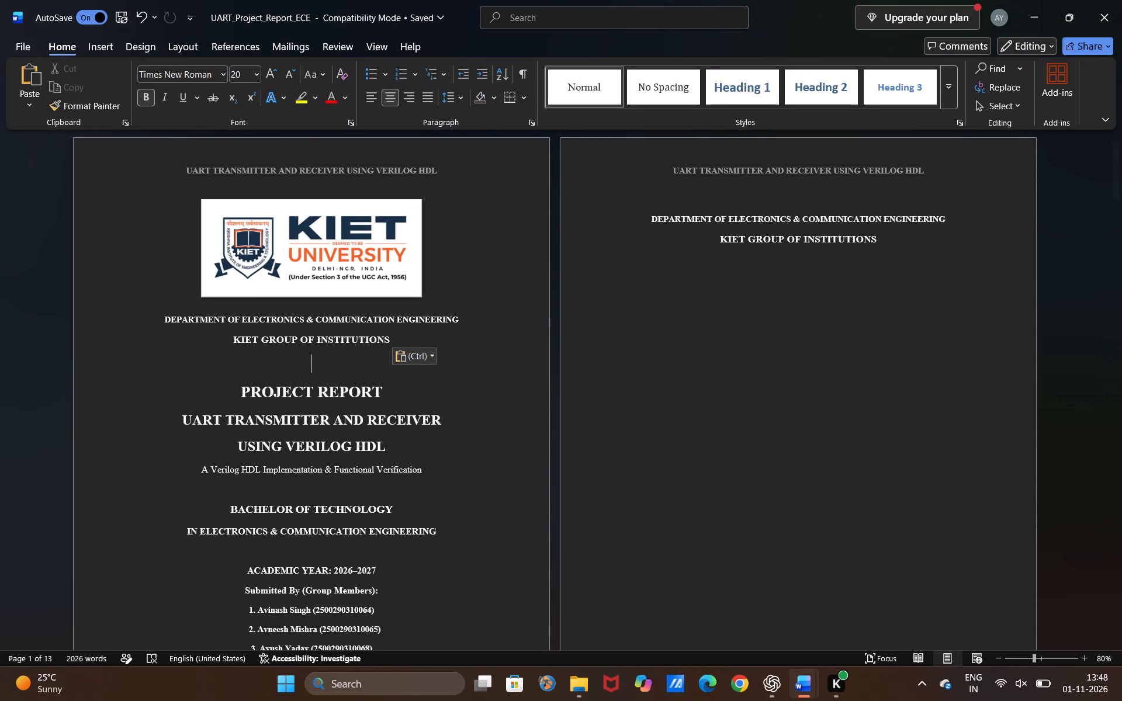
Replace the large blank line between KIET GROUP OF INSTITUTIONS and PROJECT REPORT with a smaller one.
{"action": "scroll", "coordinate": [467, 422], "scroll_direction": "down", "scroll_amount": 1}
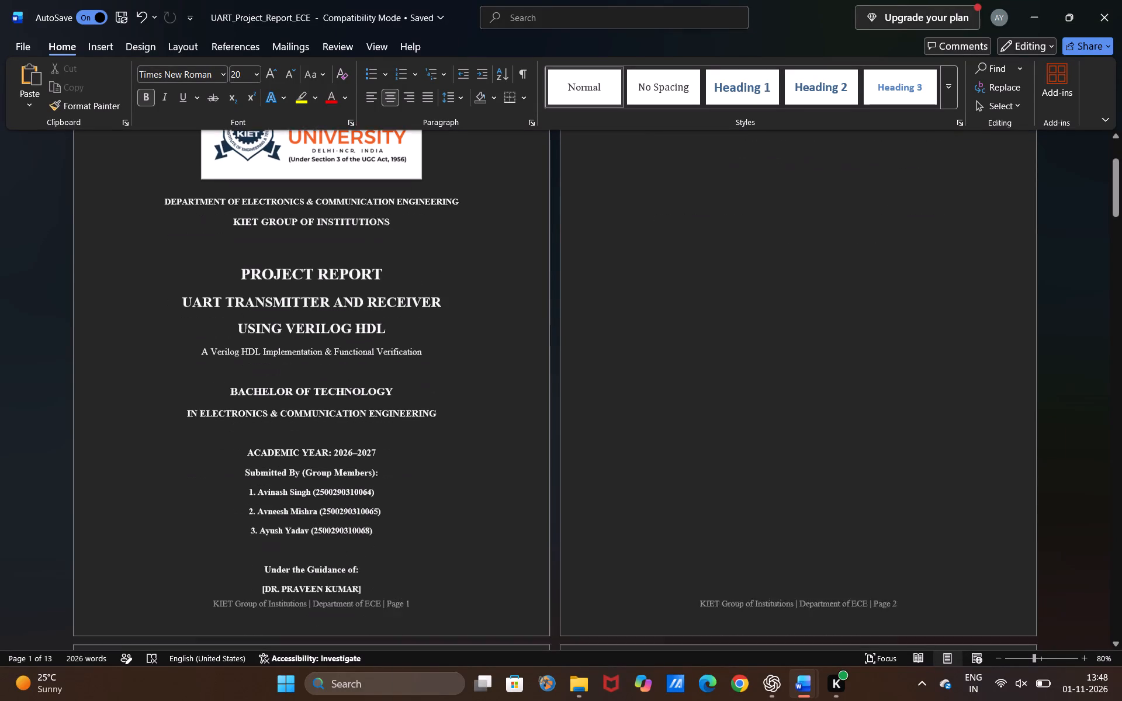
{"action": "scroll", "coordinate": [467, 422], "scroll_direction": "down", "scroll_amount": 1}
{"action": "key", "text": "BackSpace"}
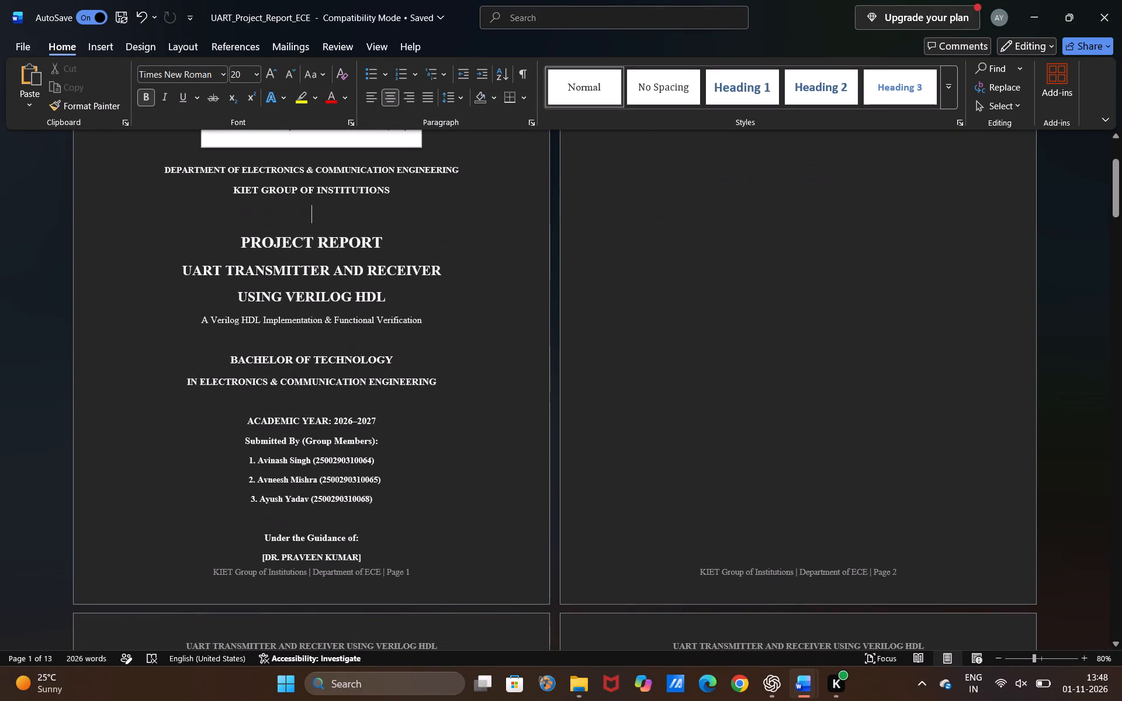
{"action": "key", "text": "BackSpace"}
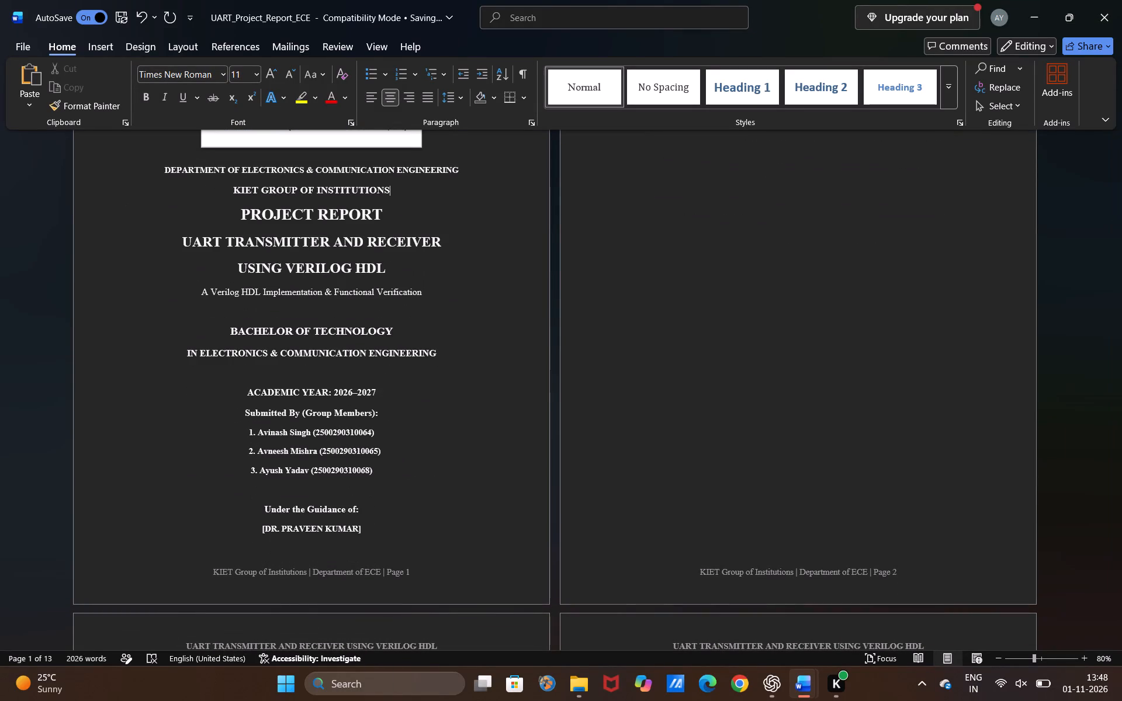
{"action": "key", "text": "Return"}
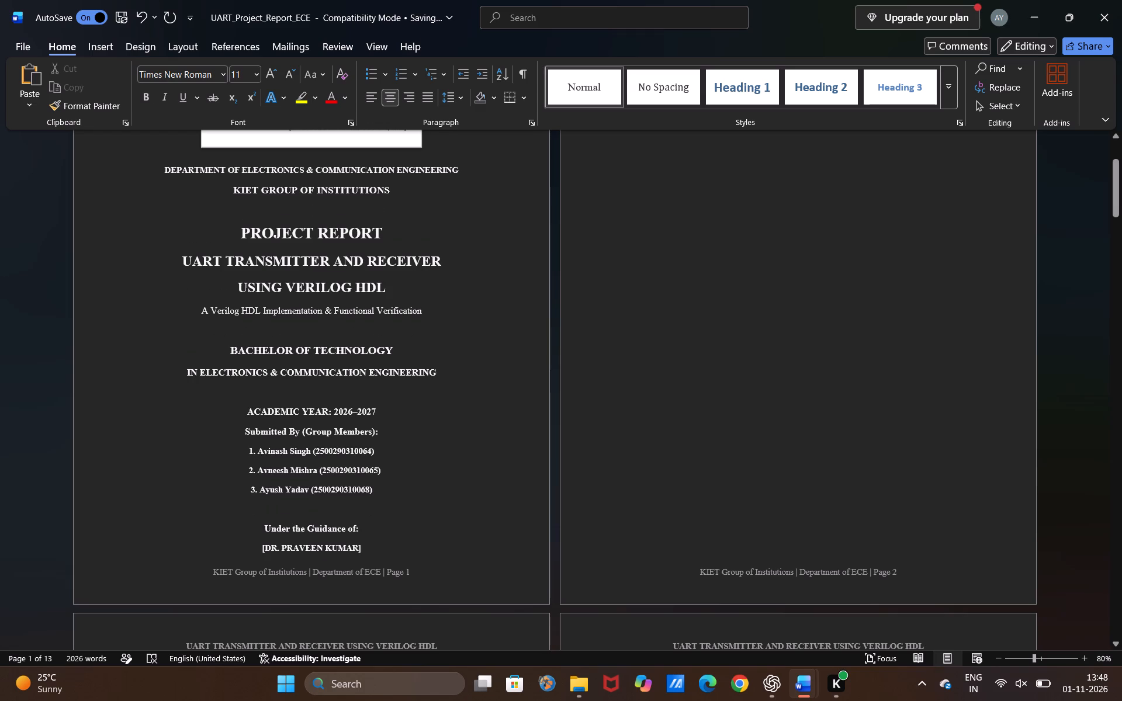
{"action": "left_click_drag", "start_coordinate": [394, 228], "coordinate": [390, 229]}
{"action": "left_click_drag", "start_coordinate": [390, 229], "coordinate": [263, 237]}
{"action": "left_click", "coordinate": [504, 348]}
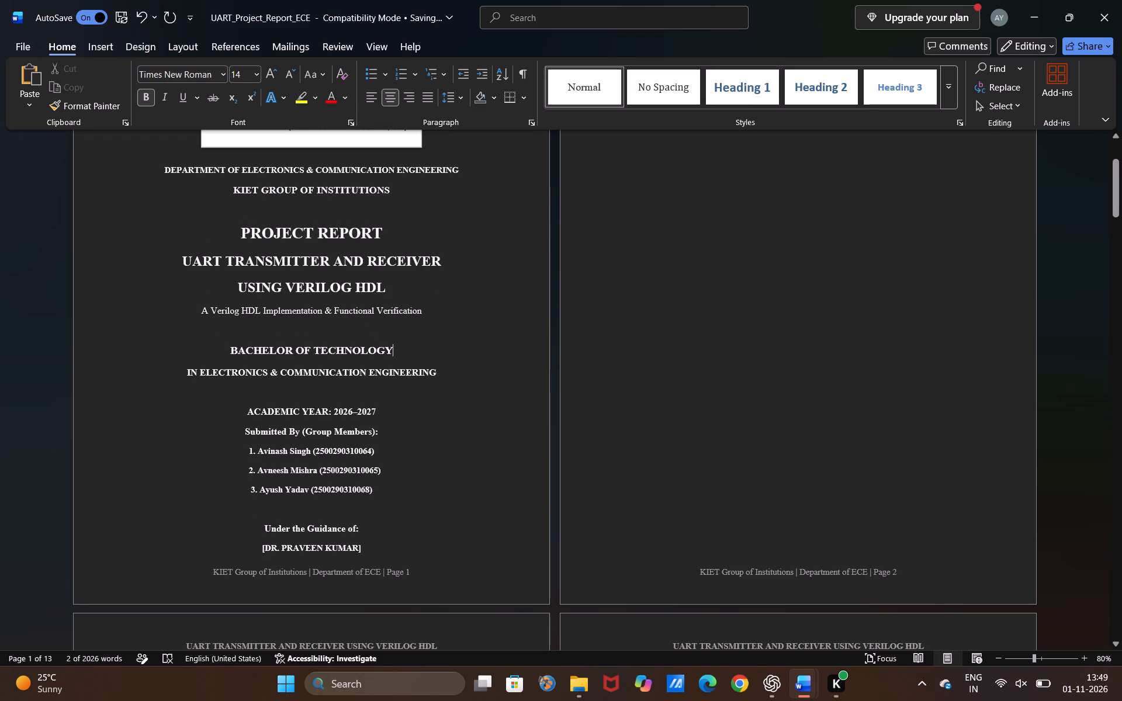
Delete the original department and KIET GROUP OF INSTITUTIONS lines above the CERTIFICATE OF ORIGINALITY page.
{"action": "scroll", "coordinate": [504, 348], "scroll_direction": "up", "scroll_amount": 1}
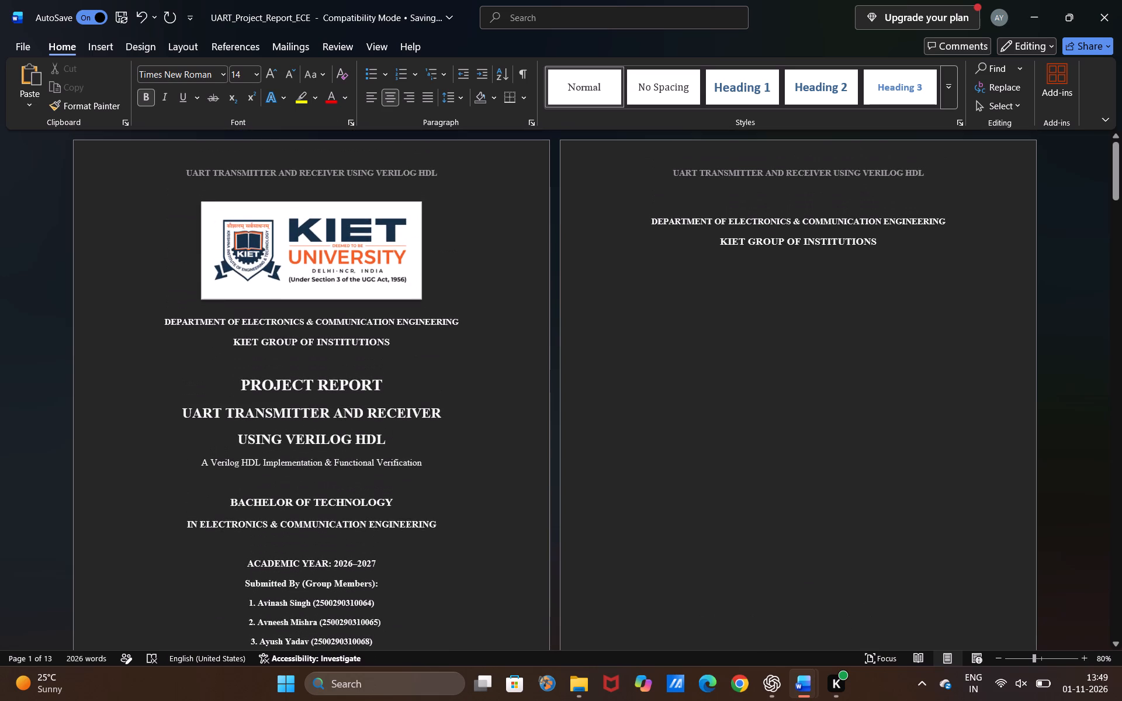
{"action": "scroll", "coordinate": [504, 348], "scroll_direction": "up", "scroll_amount": 1}
{"action": "left_click_drag", "start_coordinate": [642, 218], "coordinate": [874, 257]}
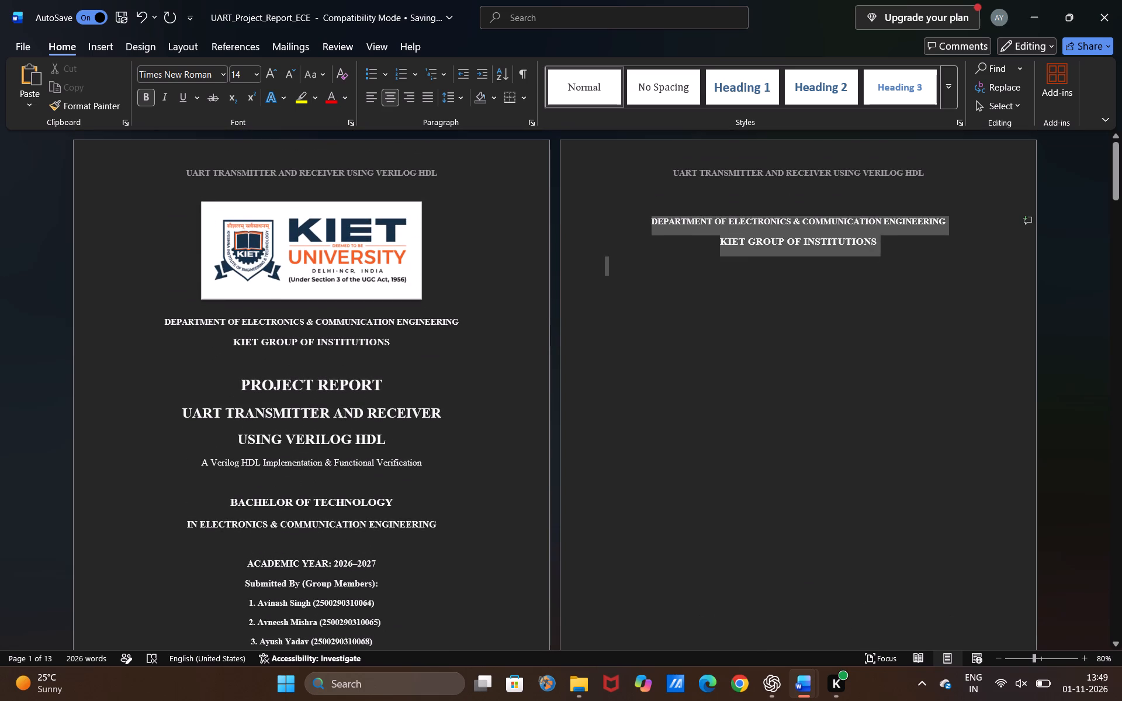
{"action": "key", "text": "BackSpace"}
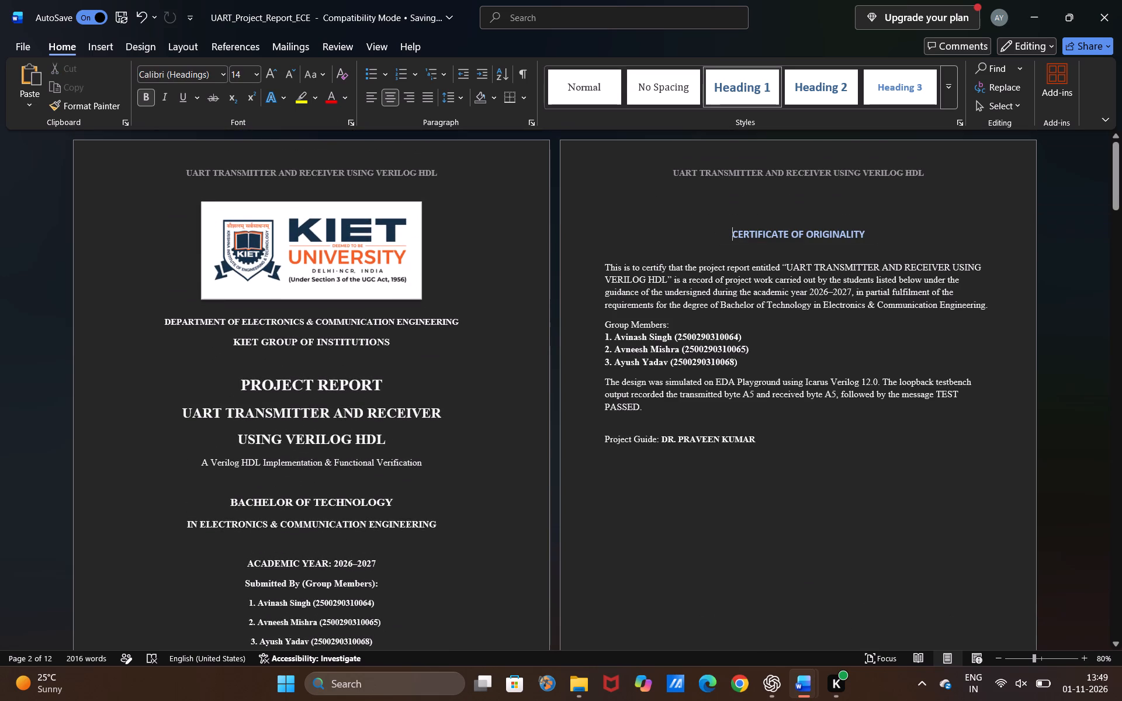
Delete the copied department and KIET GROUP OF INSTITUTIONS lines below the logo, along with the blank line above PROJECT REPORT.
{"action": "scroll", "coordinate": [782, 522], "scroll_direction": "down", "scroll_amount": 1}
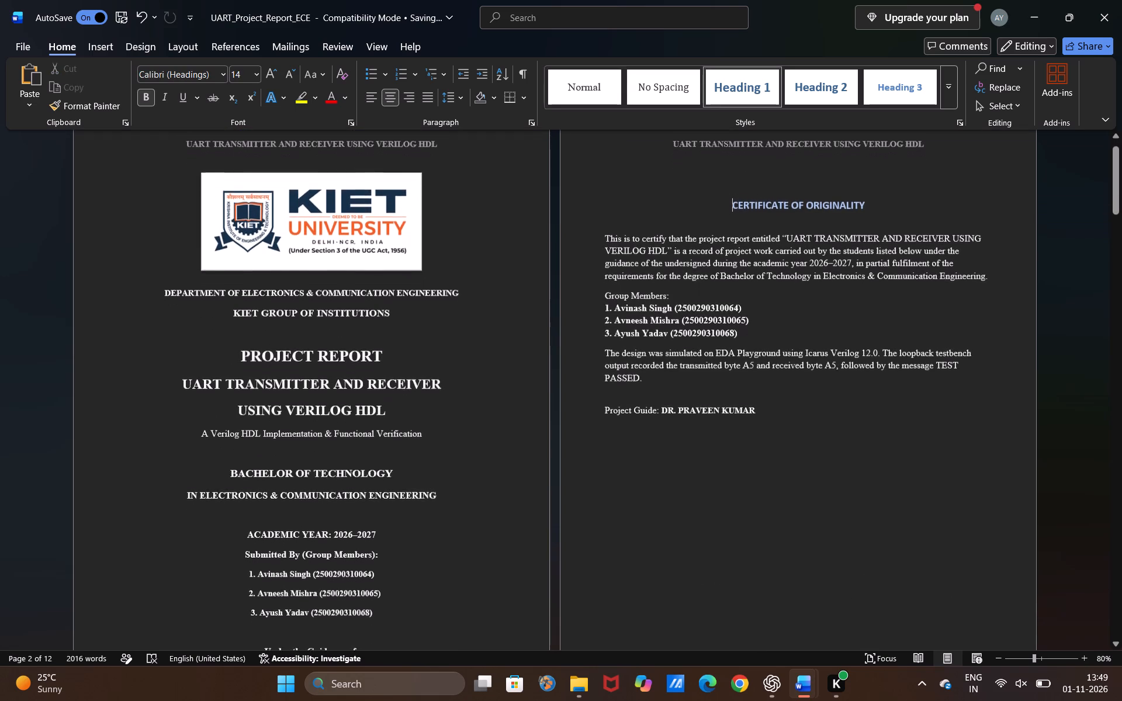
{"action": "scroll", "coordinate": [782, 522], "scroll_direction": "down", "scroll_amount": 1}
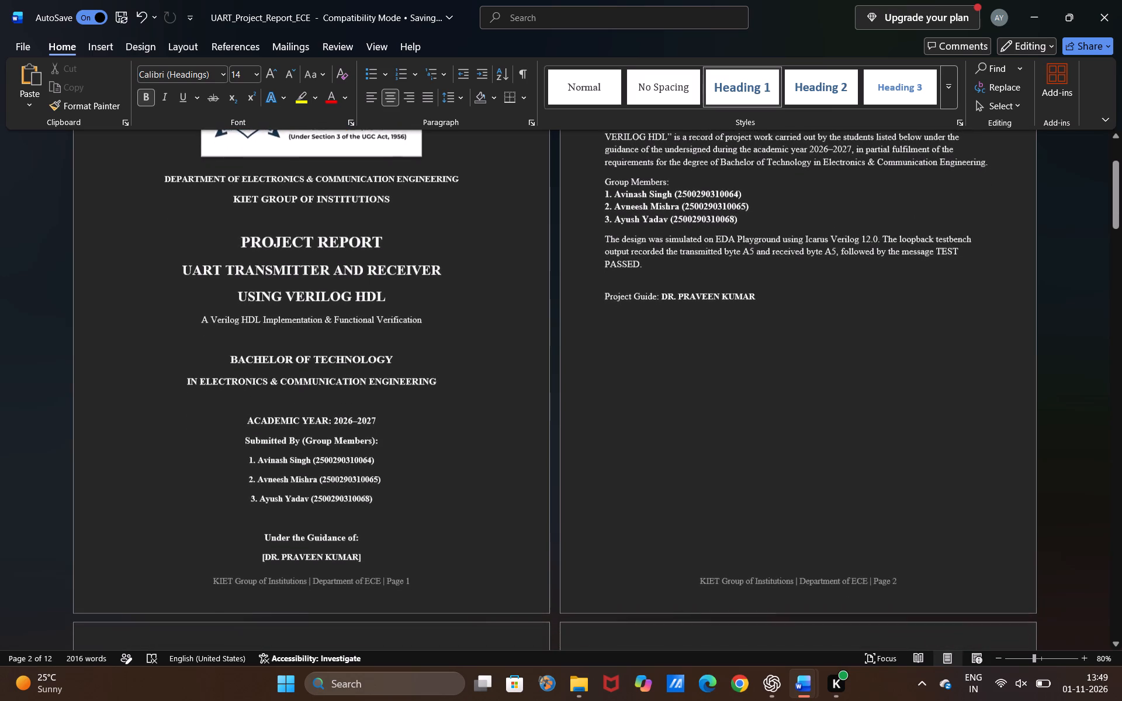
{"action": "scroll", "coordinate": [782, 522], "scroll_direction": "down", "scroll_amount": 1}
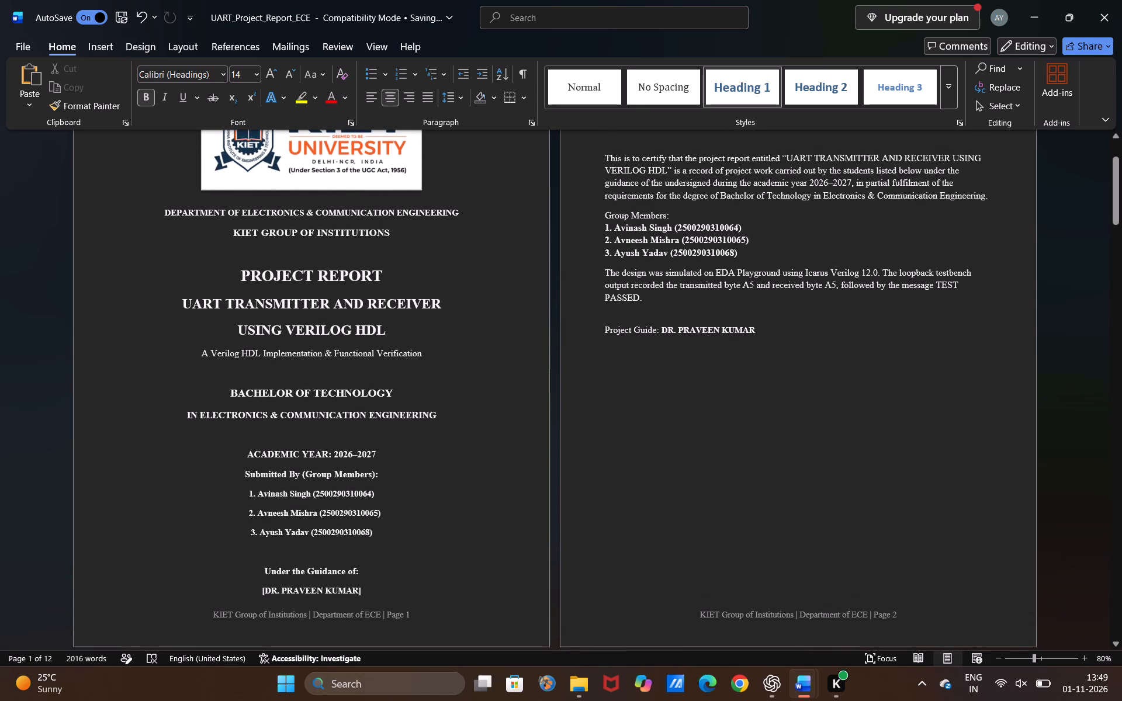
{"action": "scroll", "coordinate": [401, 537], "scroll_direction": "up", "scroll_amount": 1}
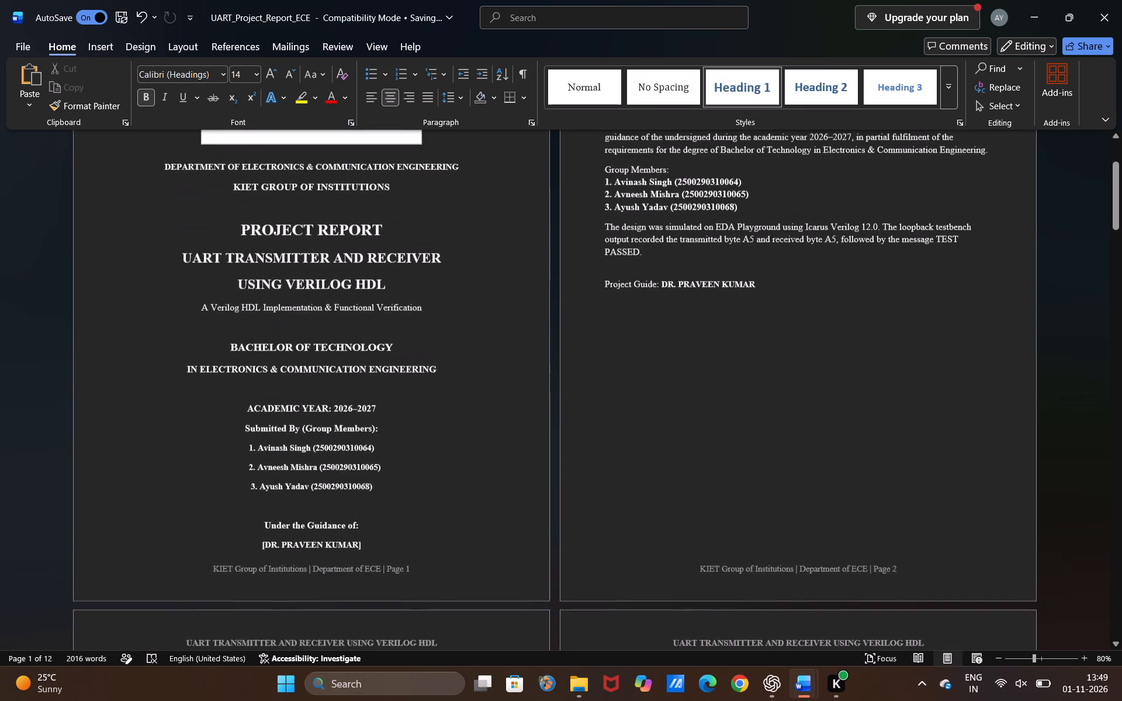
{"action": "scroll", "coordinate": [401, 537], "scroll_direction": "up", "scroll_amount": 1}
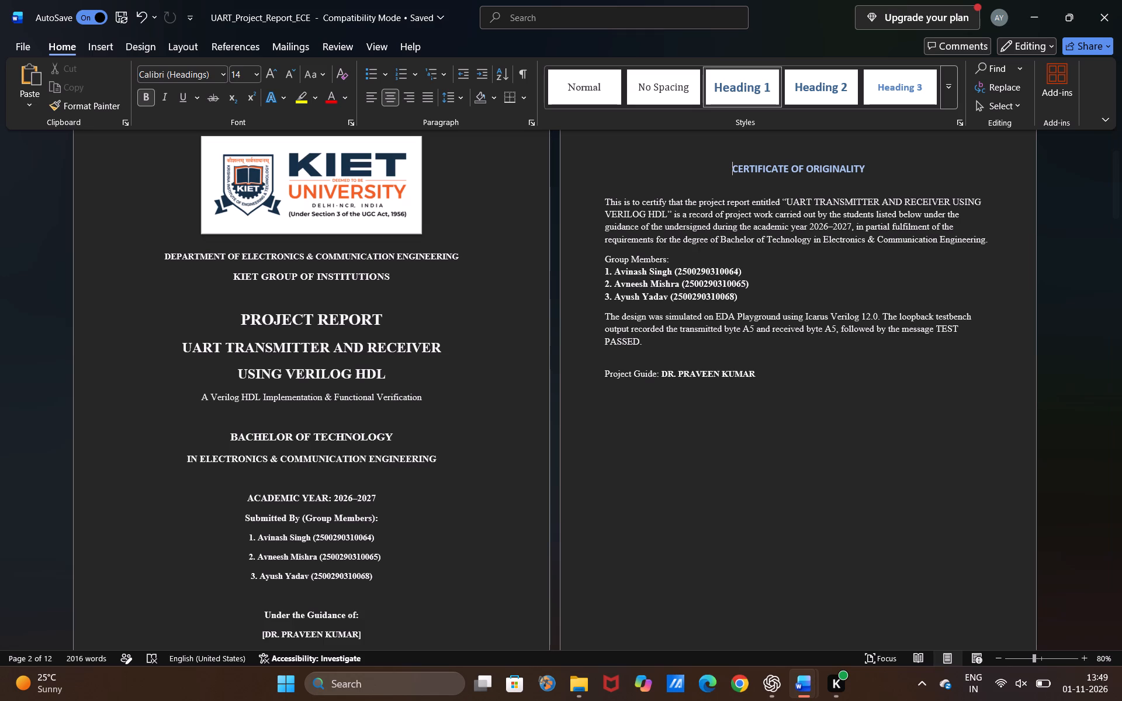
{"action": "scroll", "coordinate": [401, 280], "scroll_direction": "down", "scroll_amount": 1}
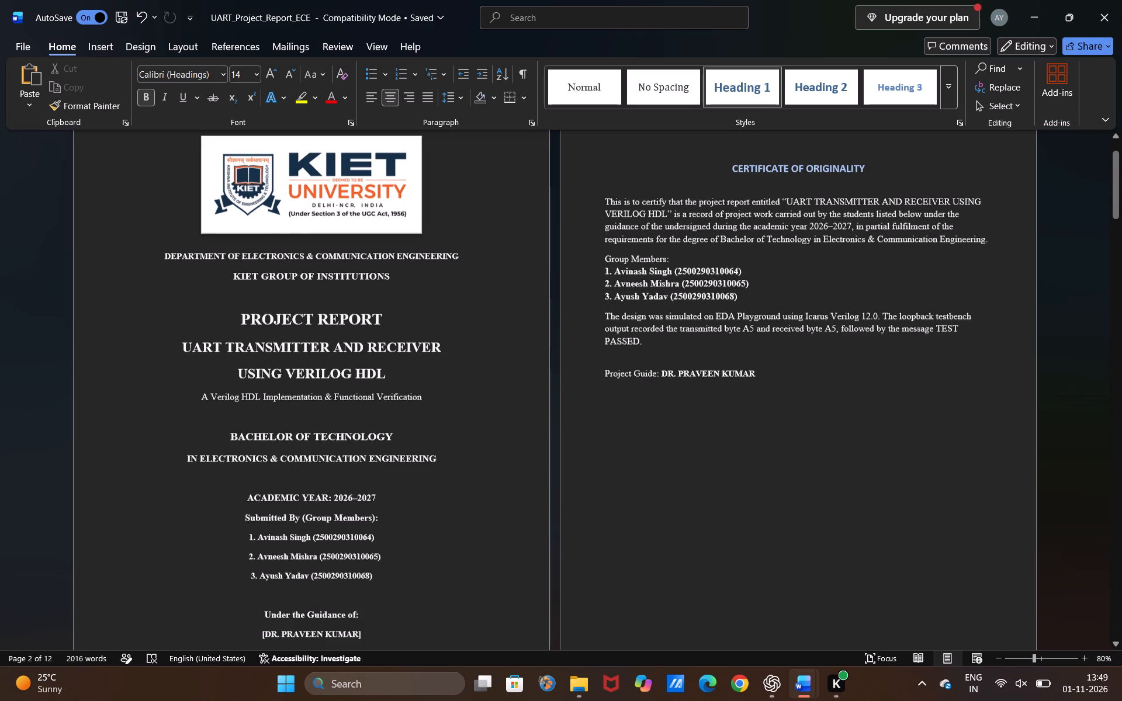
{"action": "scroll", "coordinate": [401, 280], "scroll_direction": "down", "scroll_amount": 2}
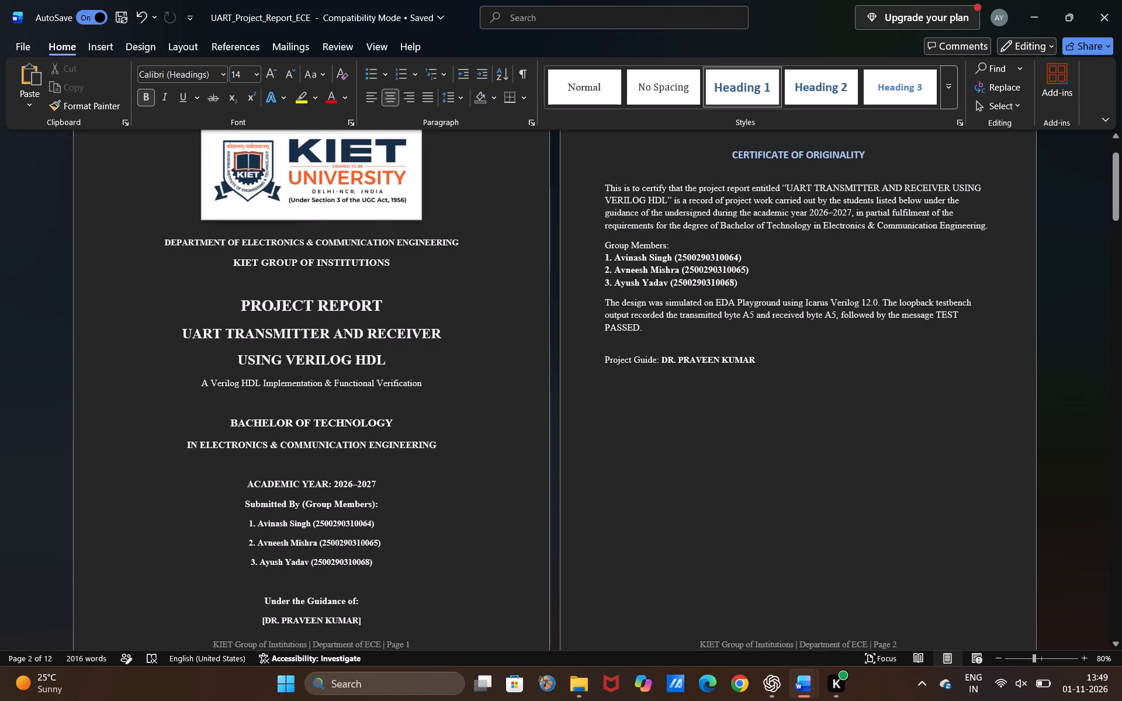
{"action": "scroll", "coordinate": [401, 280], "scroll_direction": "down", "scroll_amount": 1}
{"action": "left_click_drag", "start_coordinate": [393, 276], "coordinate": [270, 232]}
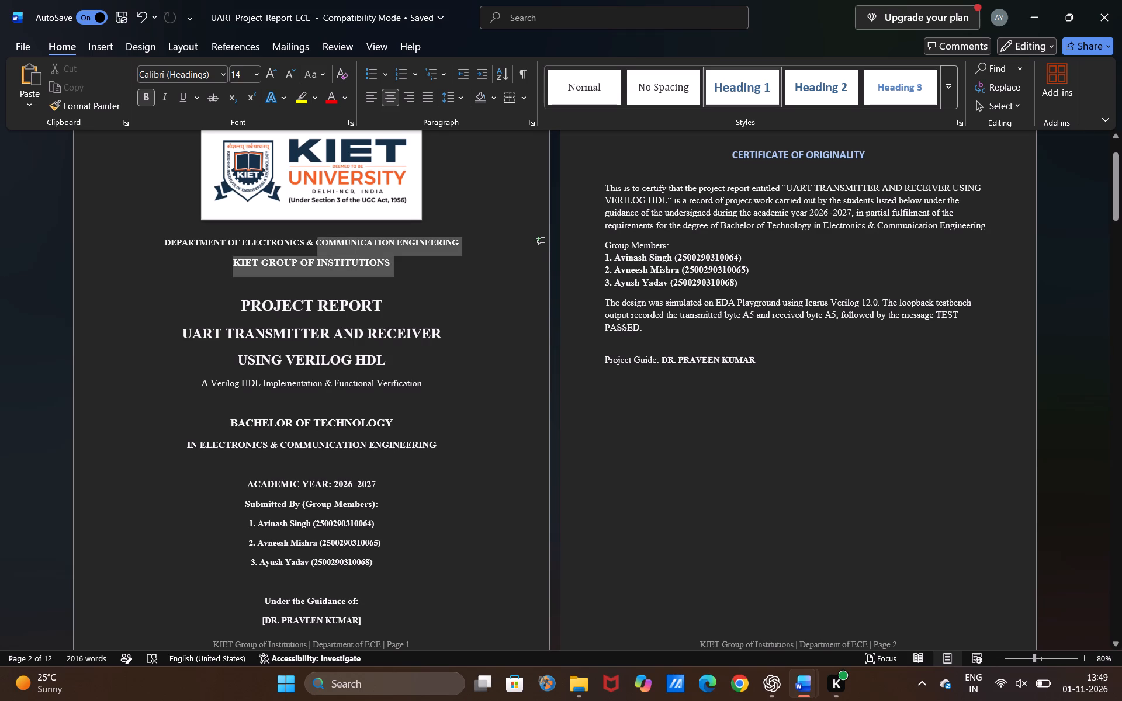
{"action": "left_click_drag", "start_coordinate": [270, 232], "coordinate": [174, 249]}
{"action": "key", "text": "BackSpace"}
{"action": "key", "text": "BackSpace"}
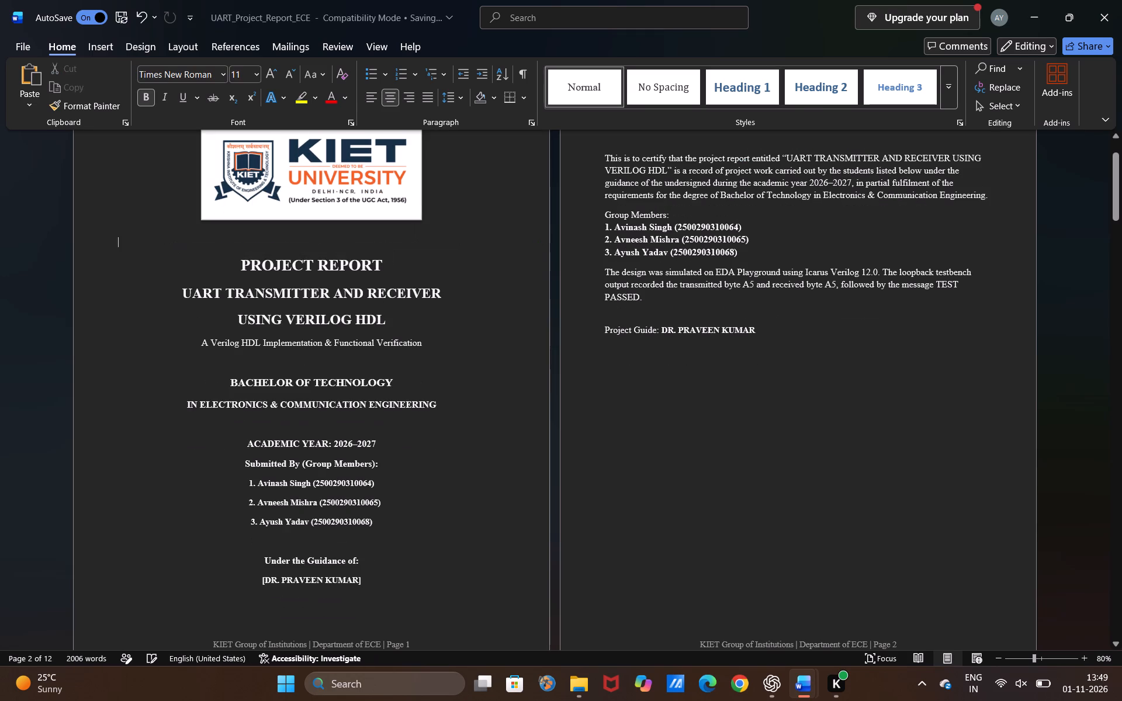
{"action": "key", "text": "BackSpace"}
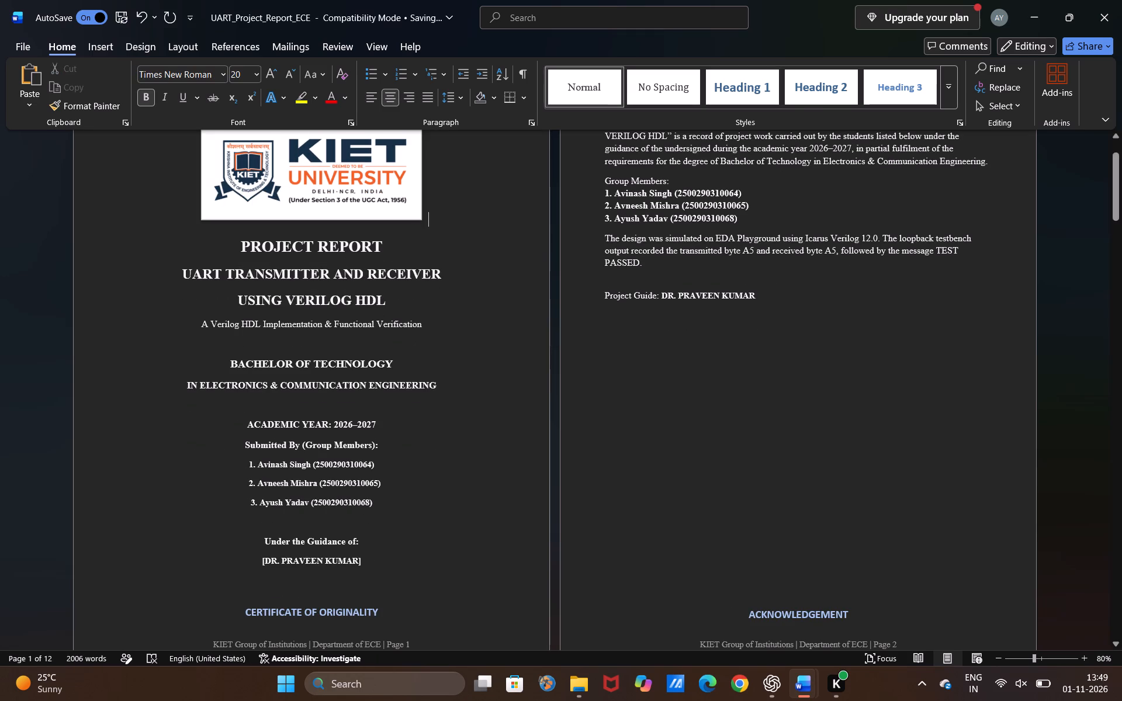
Insert one blank line above and one below PROJECT REPORT on the cover page.
{"action": "key", "text": "Return"}
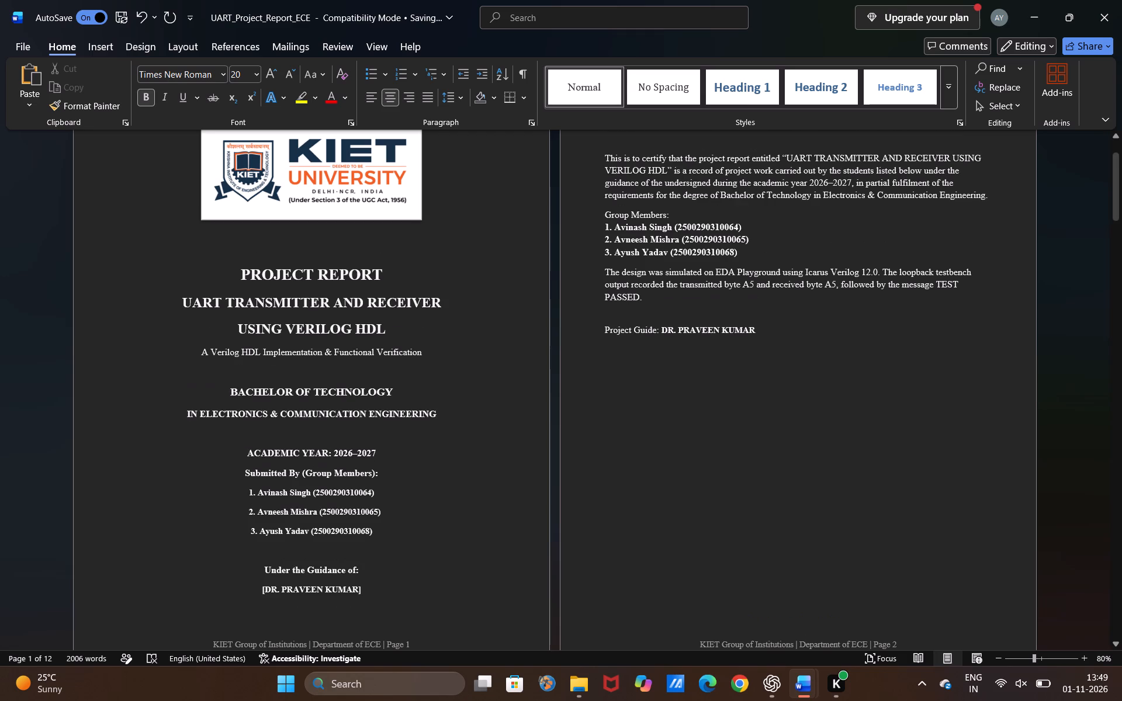
{"action": "left_click", "coordinate": [394, 276]}
{"action": "key", "text": "Return"}
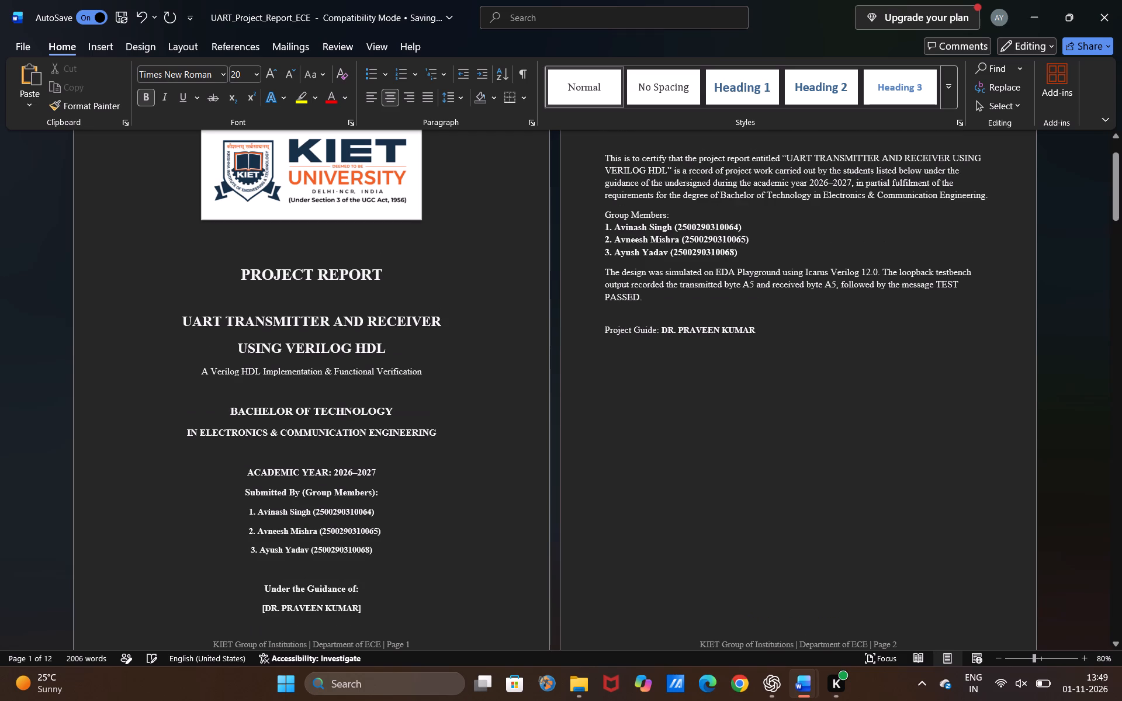
{"action": "left_click", "coordinate": [338, 242]}
{"action": "key", "text": "BackSpace"}
{"action": "key", "text": "BackSpace"}
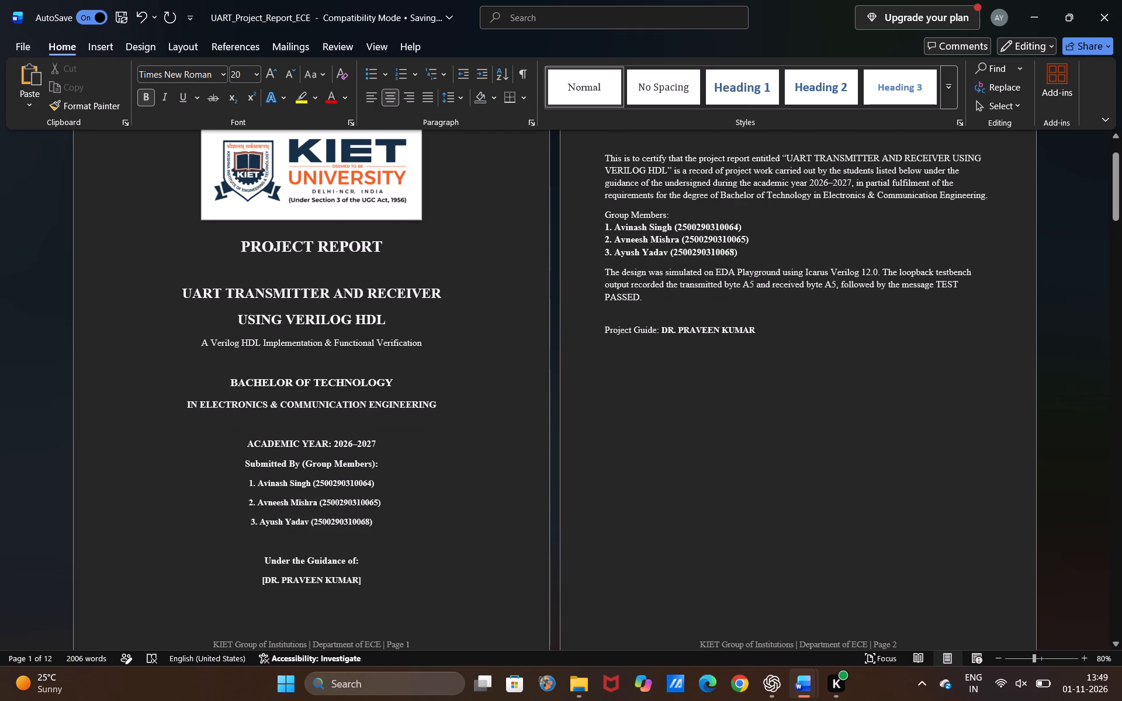
{"action": "key", "text": "Return"}
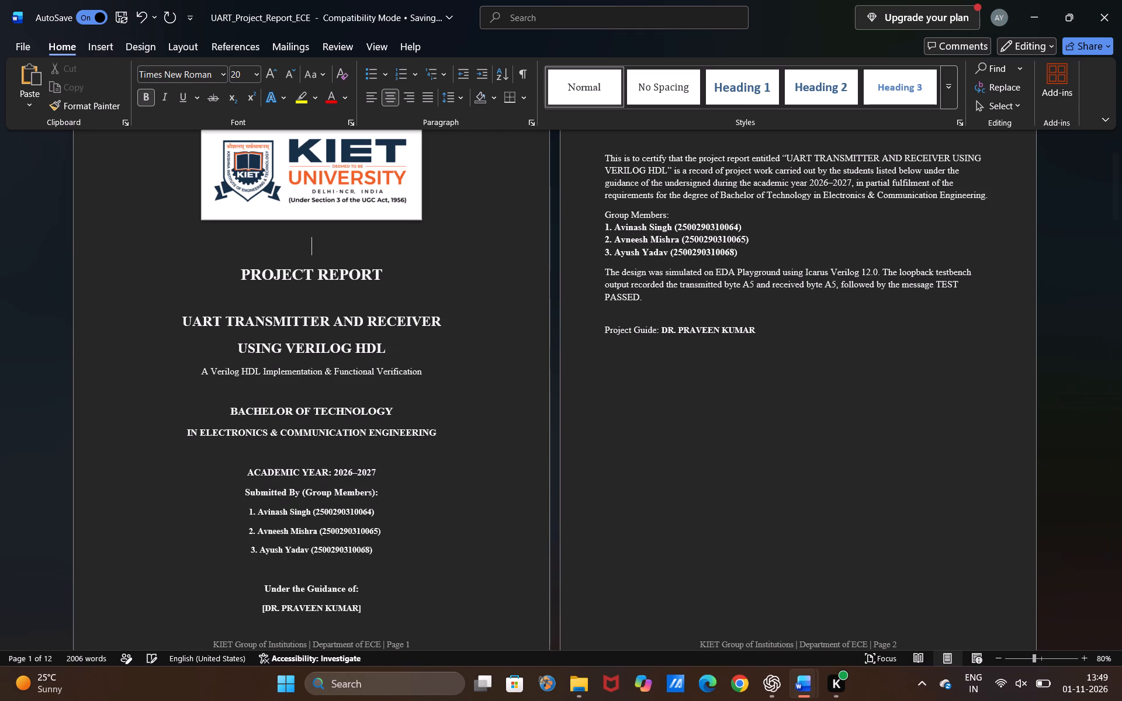
Set the font size of the two-line title UART TRANSMITTER AND RECEIVER USING VERILOG HDL to 20.
{"action": "left_click_drag", "start_coordinate": [393, 349], "coordinate": [284, 322]}
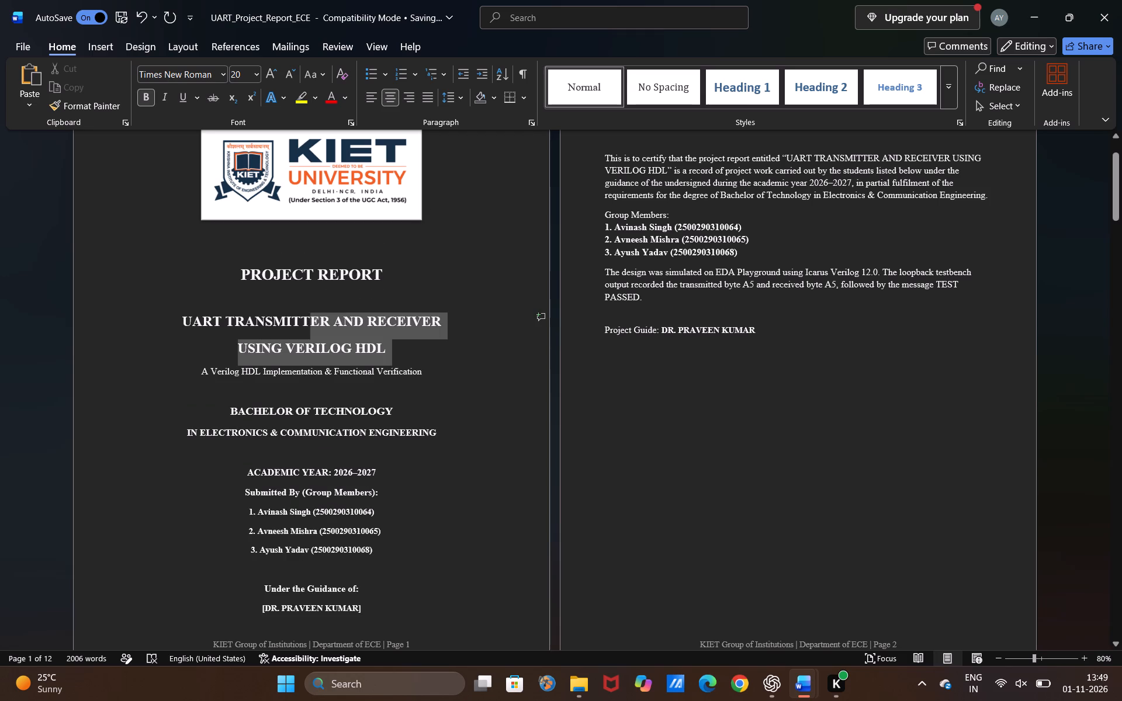
{"action": "left_click_drag", "start_coordinate": [284, 322], "coordinate": [193, 312]}
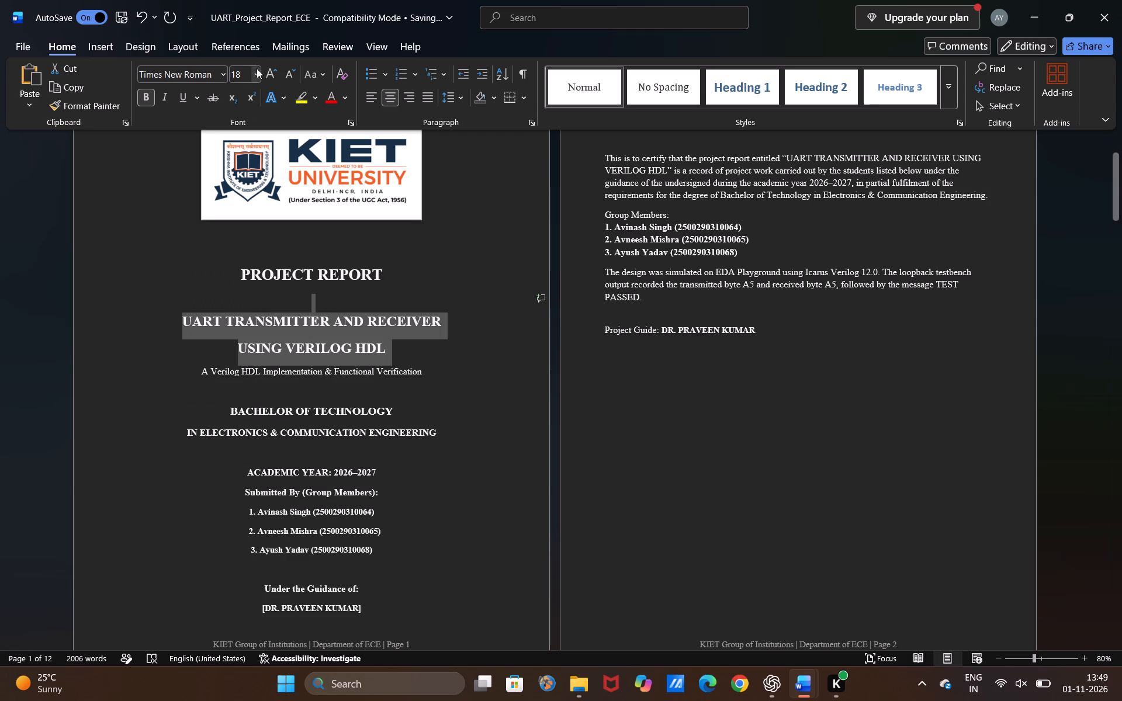
{"action": "left_click", "coordinate": [254, 74]}
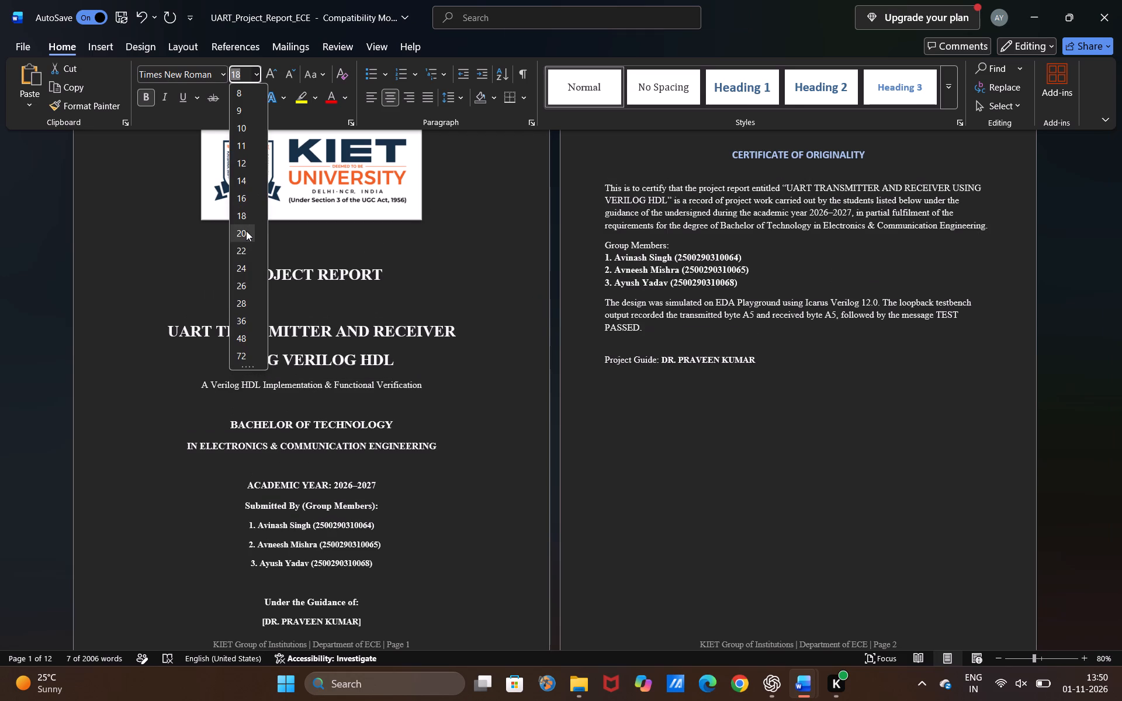
{"action": "left_click", "coordinate": [246, 231]}
{"action": "left_click", "coordinate": [437, 485]}
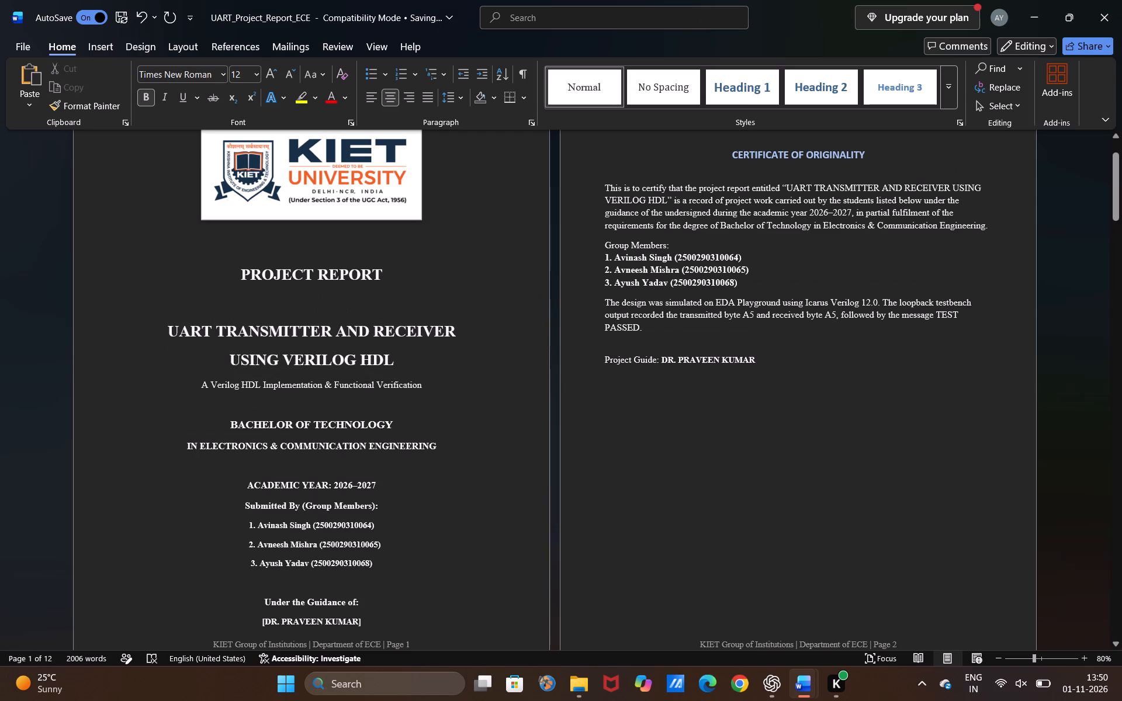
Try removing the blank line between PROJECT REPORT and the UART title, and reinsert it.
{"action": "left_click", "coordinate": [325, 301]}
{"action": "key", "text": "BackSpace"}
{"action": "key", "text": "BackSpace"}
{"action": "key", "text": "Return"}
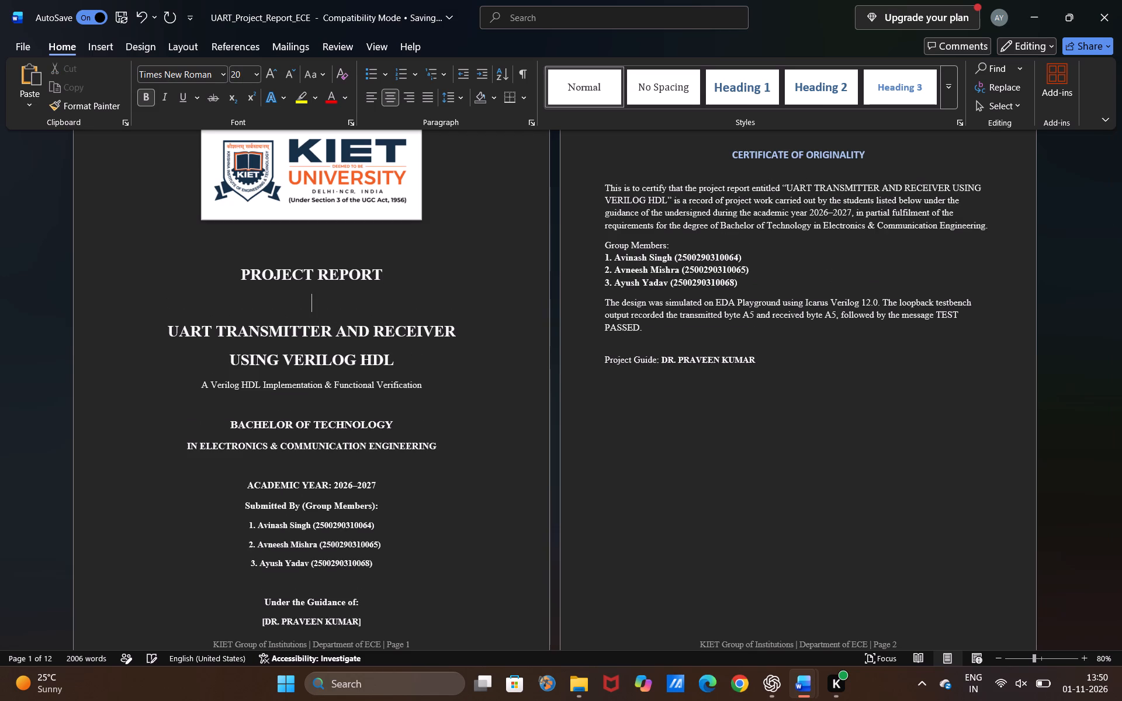
Remove the blank line between the KIET University logo and PROJECT REPORT on the cover page.
{"action": "left_click", "coordinate": [337, 256]}
{"action": "key", "text": "BackSpace"}
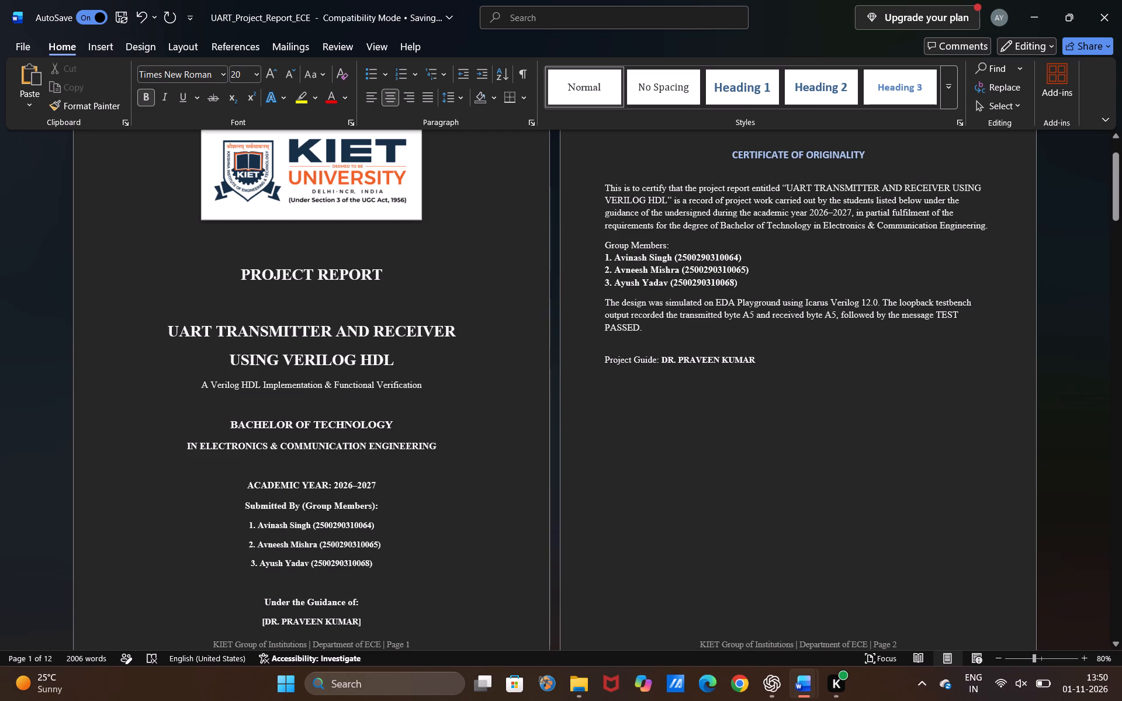
{"action": "key", "text": "BackSpace"}
{"action": "scroll", "coordinate": [337, 256], "scroll_direction": "up", "scroll_amount": 1}
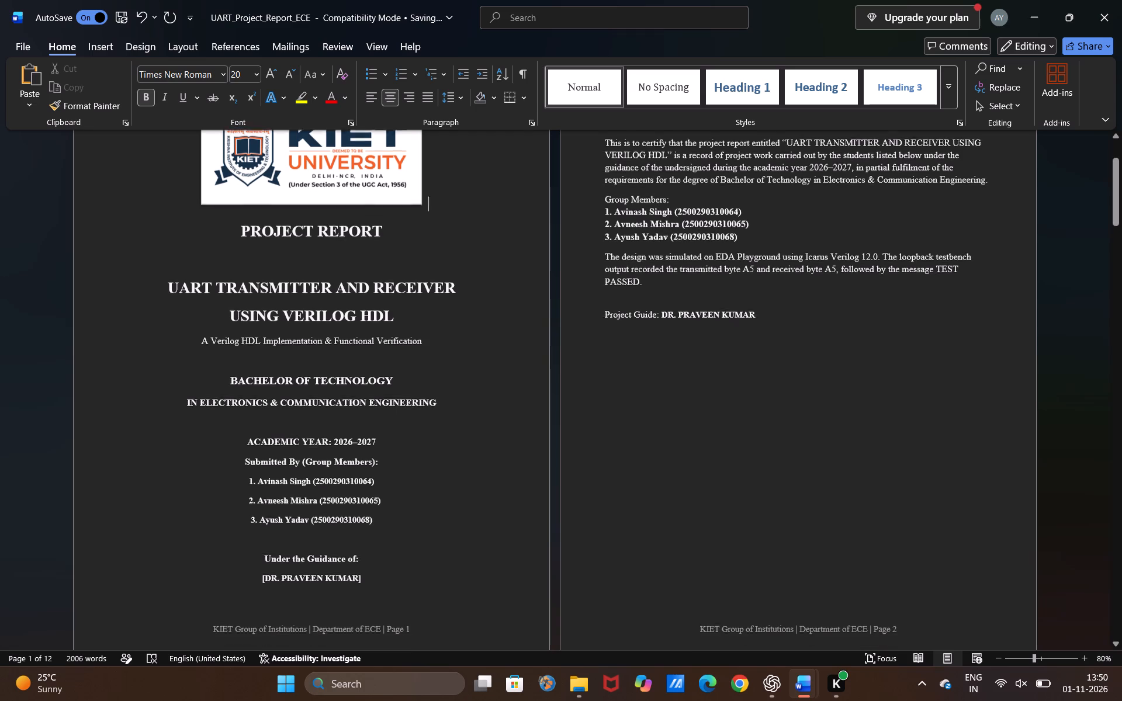
{"action": "scroll", "coordinate": [337, 256], "scroll_direction": "up", "scroll_amount": 1}
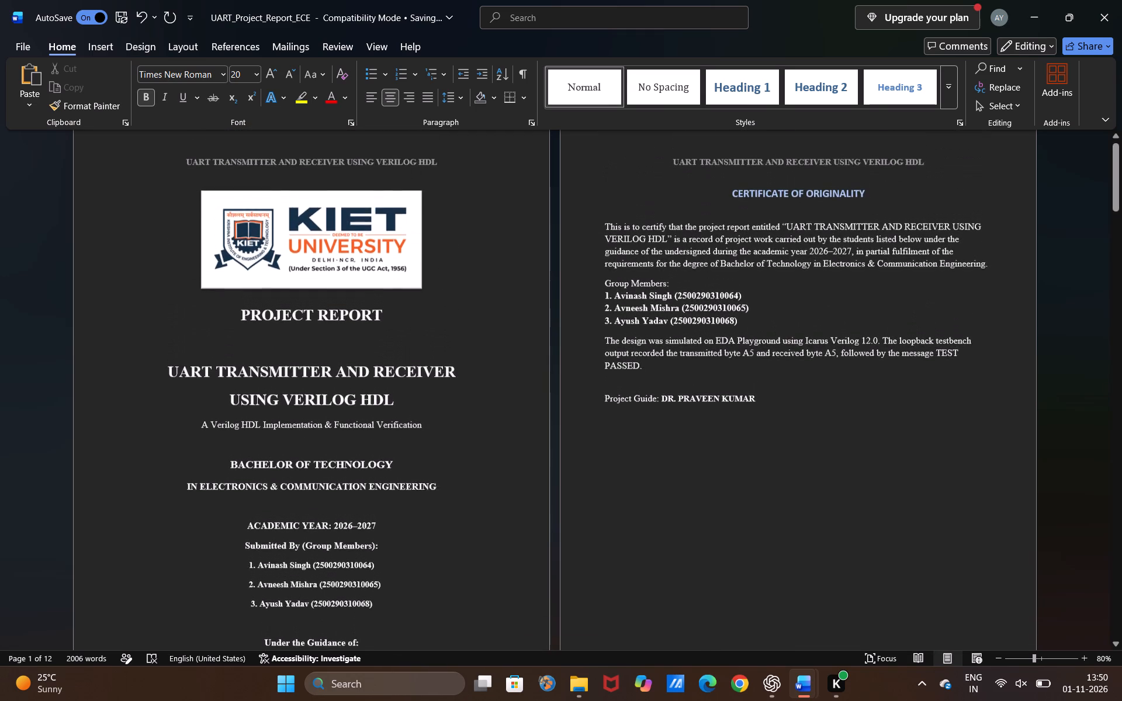
{"action": "scroll", "coordinate": [337, 256], "scroll_direction": "up", "scroll_amount": 1}
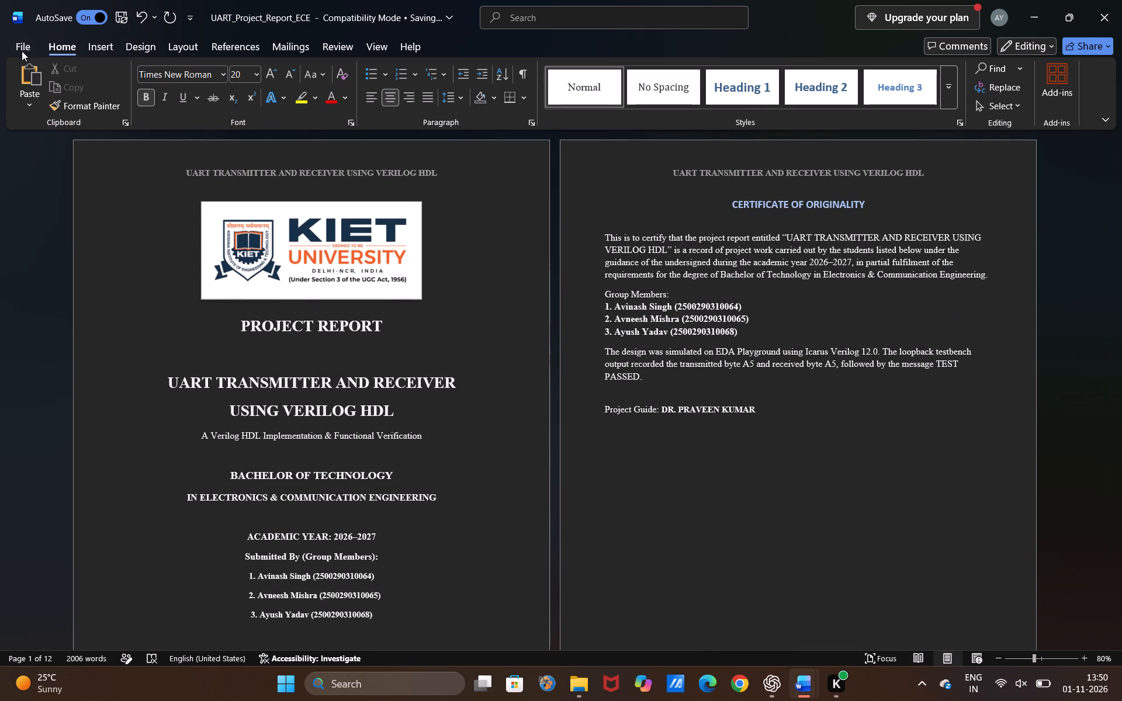
Export the report as a PDF named UART_Project_Report_ECE to the Desktop folder, using the Standard optimisation.
{"action": "left_click", "coordinate": [22, 51]}
{"action": "left_click", "coordinate": [53, 304]}
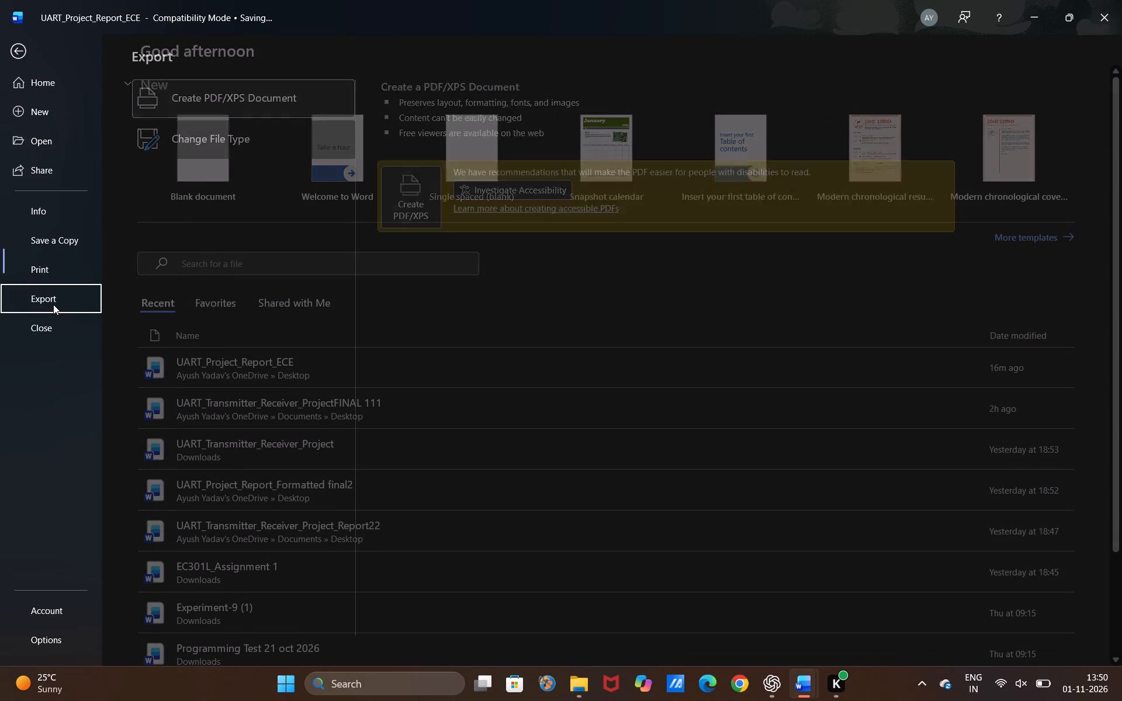
{"action": "left_click", "coordinate": [396, 214]}
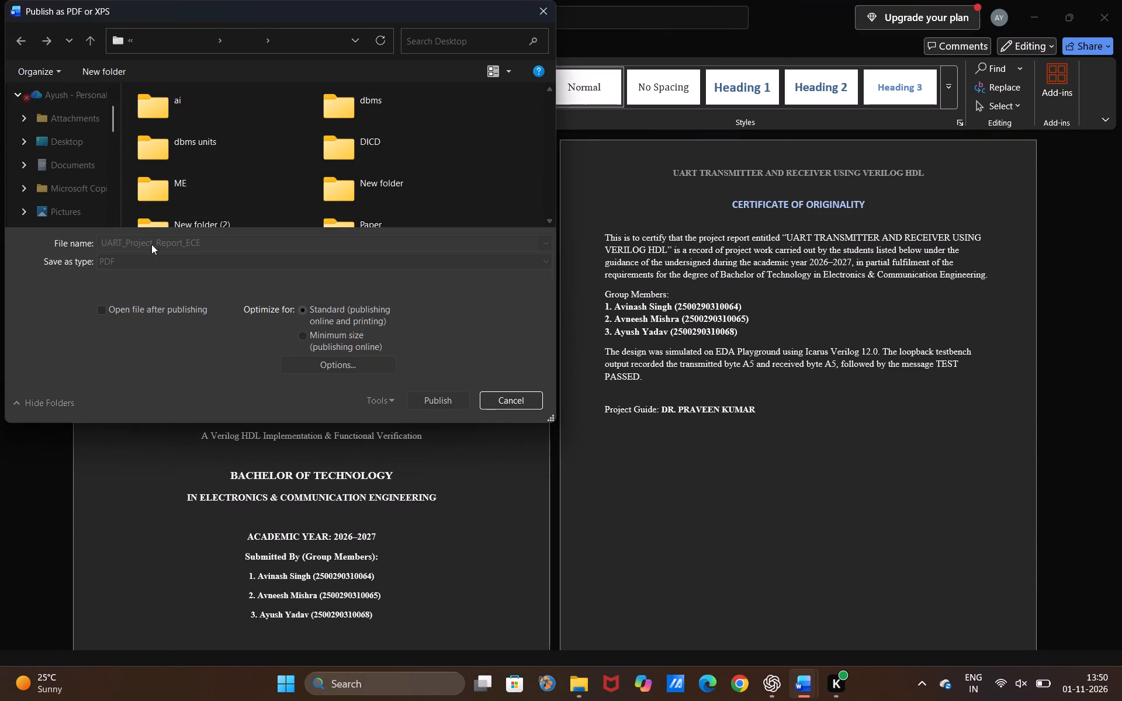
{"action": "scroll", "coordinate": [146, 154], "scroll_direction": "down", "scroll_amount": 3}
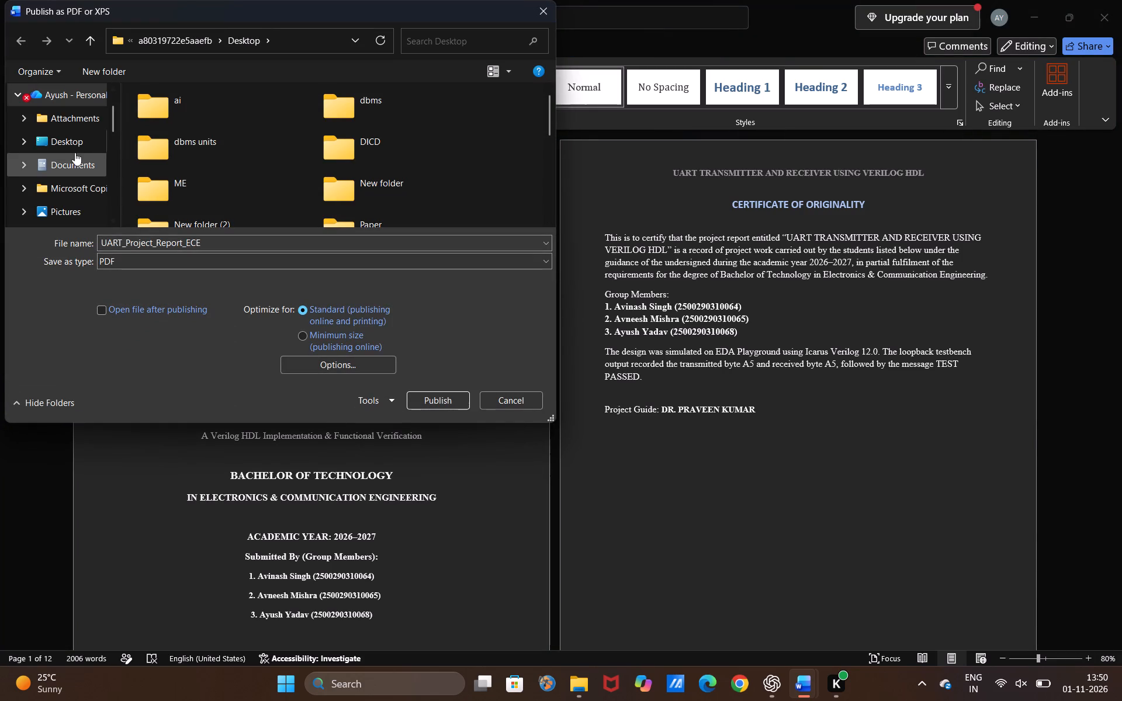
{"action": "scroll", "coordinate": [64, 186], "scroll_direction": "down", "scroll_amount": 1}
{"action": "scroll", "coordinate": [64, 186], "scroll_direction": "up", "scroll_amount": 1}
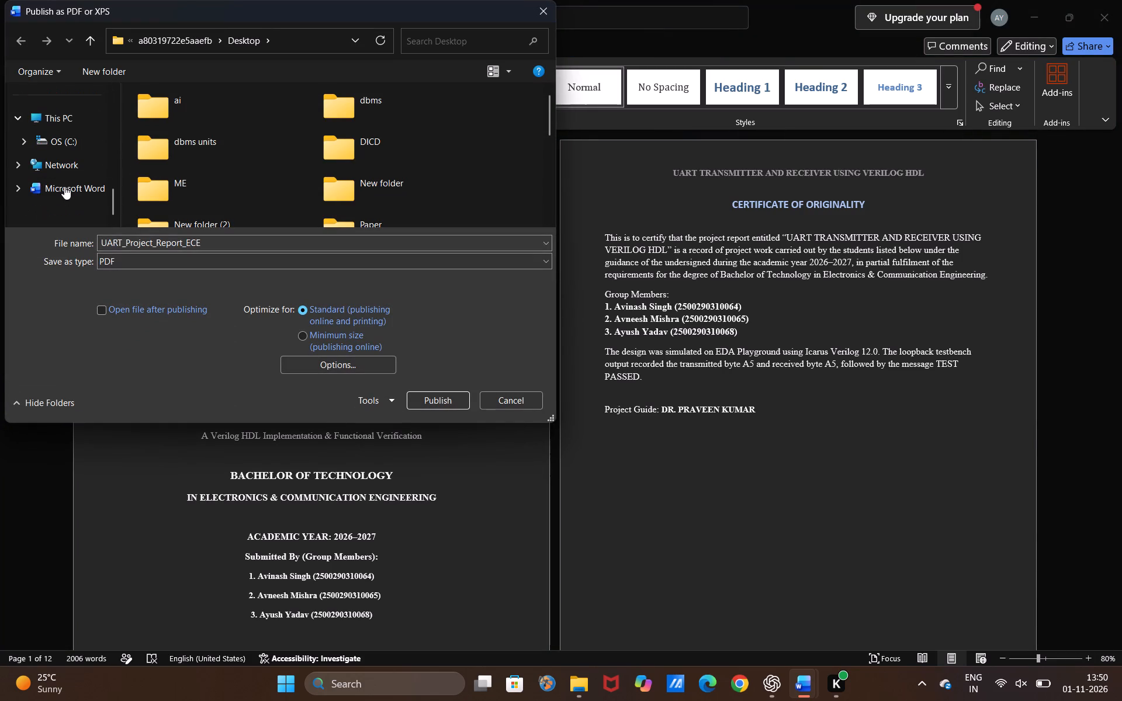
{"action": "scroll", "coordinate": [64, 186], "scroll_direction": "up", "scroll_amount": 2}
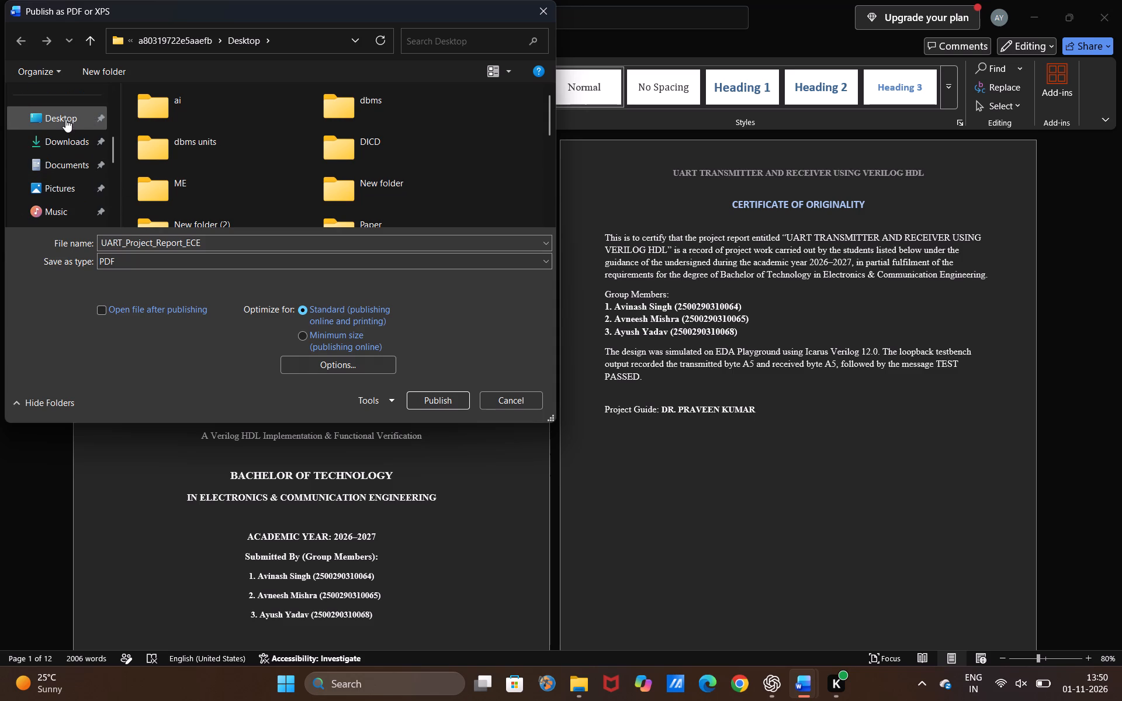
{"action": "double_click", "coordinate": [65, 119]}
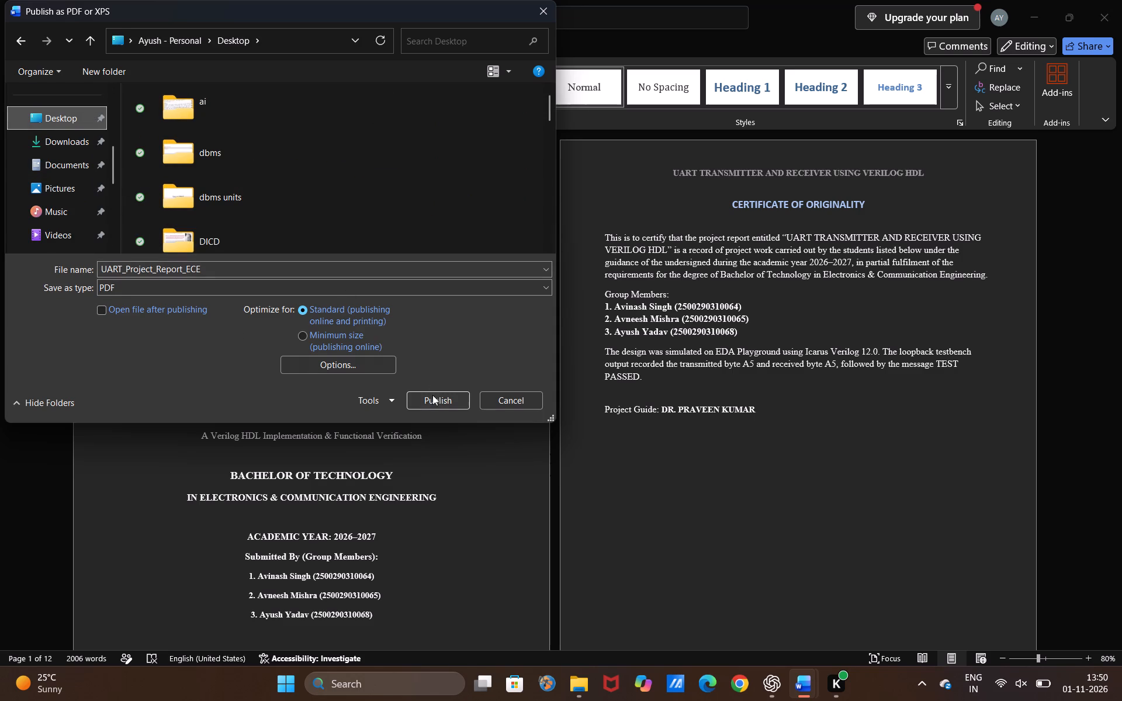
{"action": "left_click", "coordinate": [432, 395]}
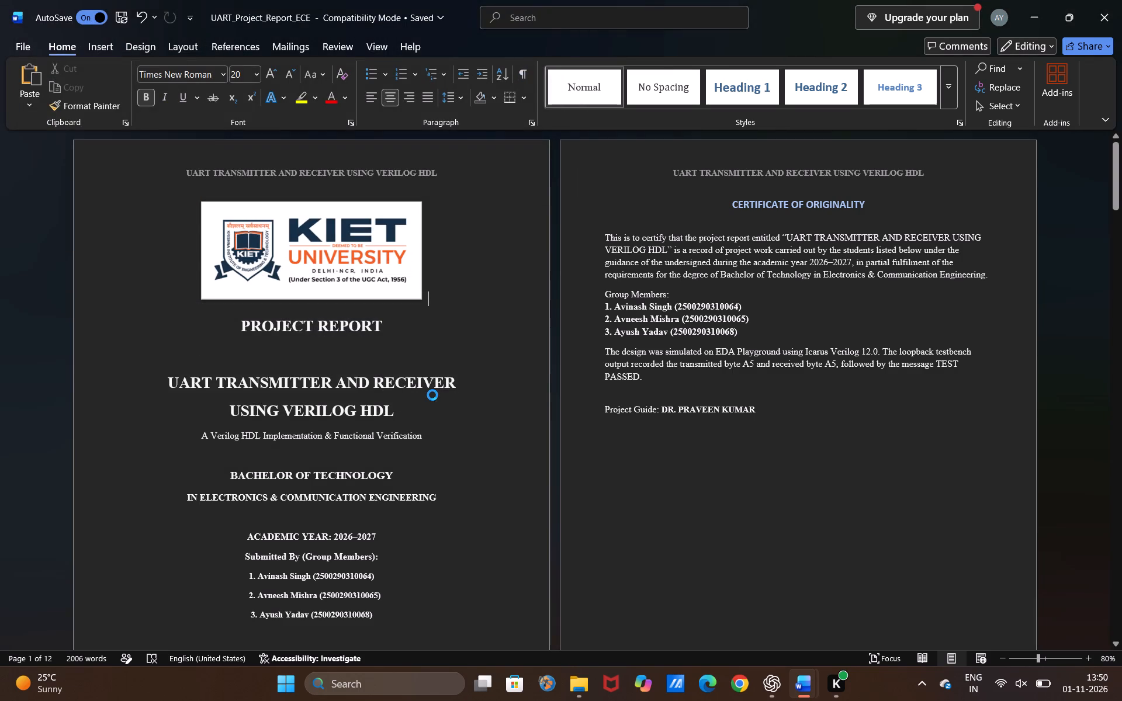
Minimise the report's document window.
{"action": "left_click", "coordinate": [1036, 10]}
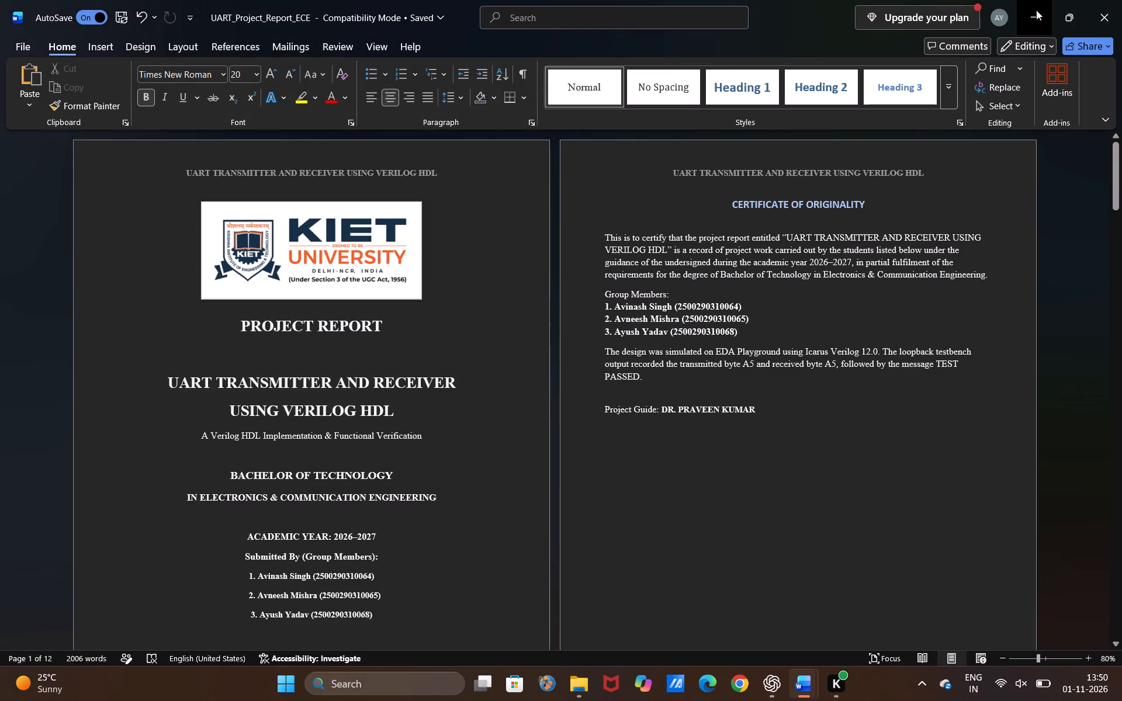
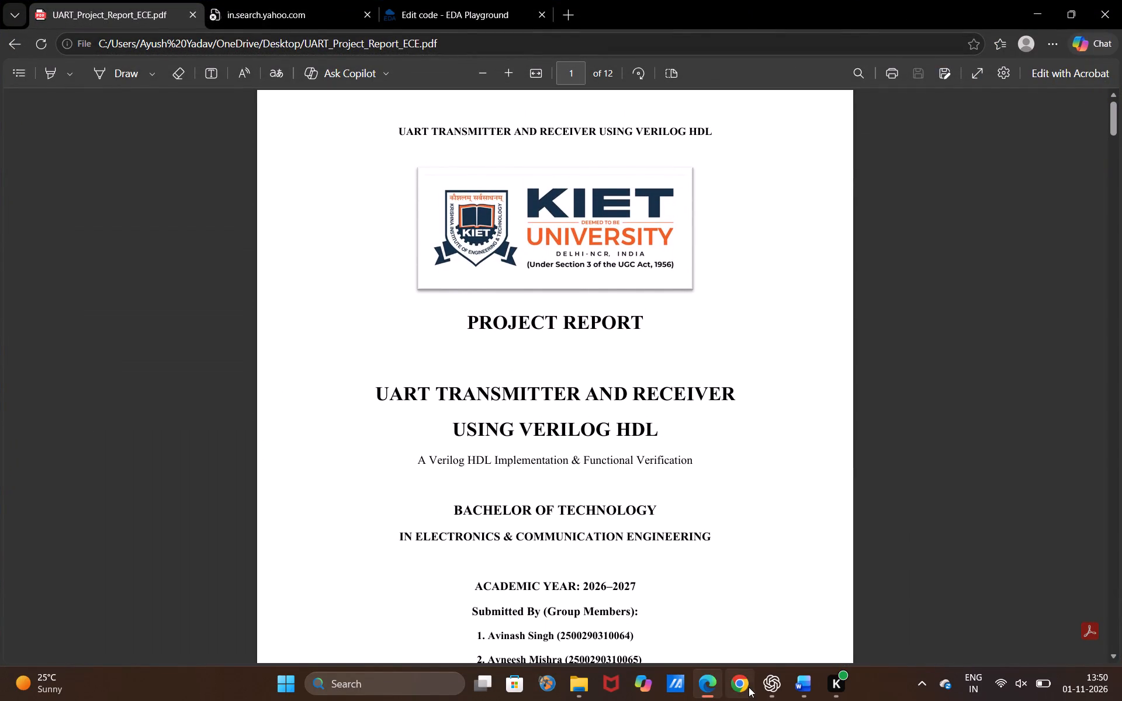
Switch to the UART_Transmitter_Receiver_ProjectFINAL 111 document and remove the KIET University logo from its cover page.
{"action": "left_click", "coordinate": [799, 683]}
{"action": "left_click", "coordinate": [761, 612]}
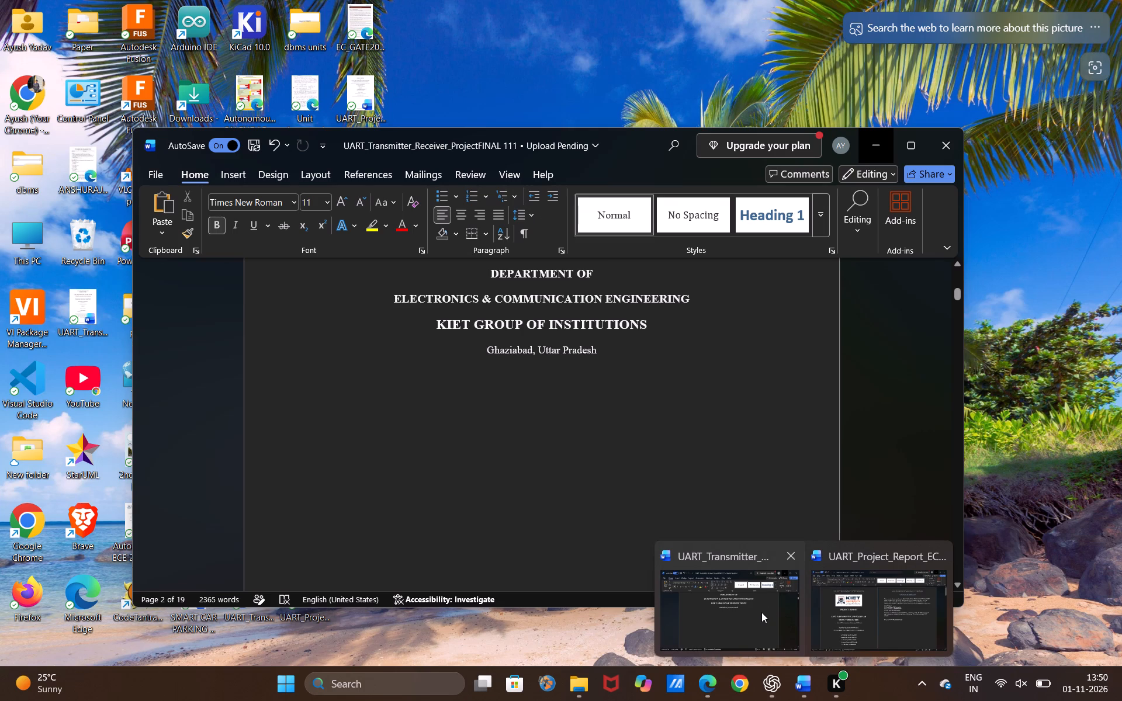
{"action": "scroll", "coordinate": [590, 417], "scroll_direction": "up", "scroll_amount": 8}
{"action": "double_click", "coordinate": [590, 417]}
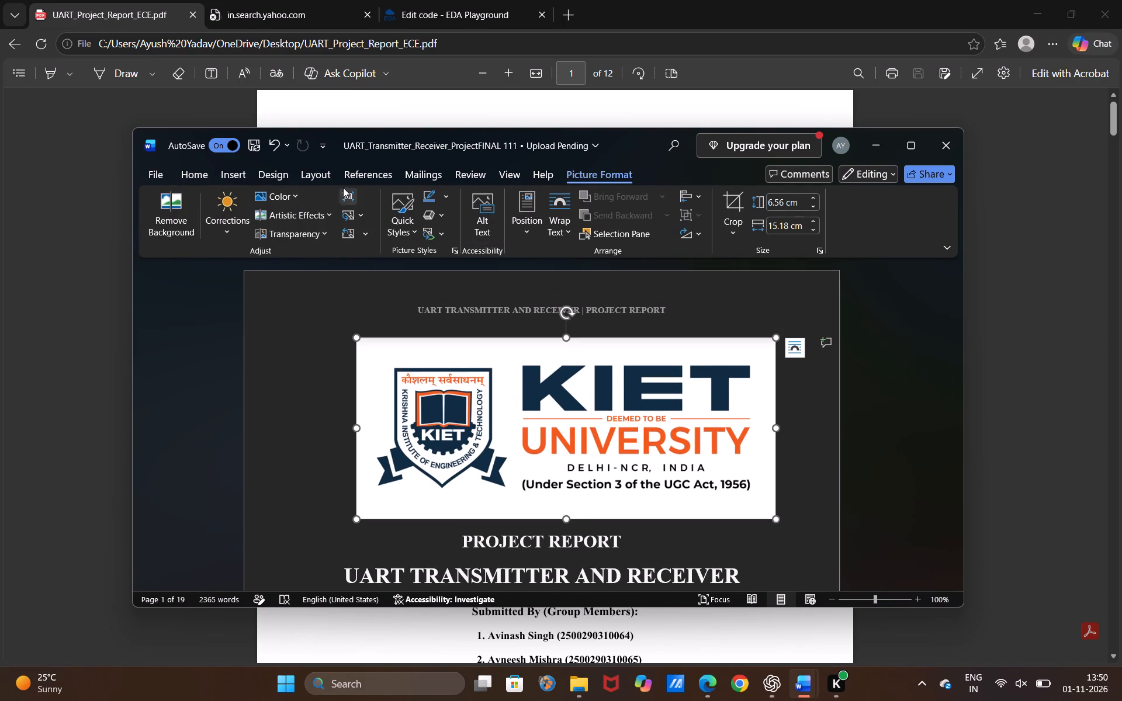
{"action": "left_click", "coordinate": [235, 176]}
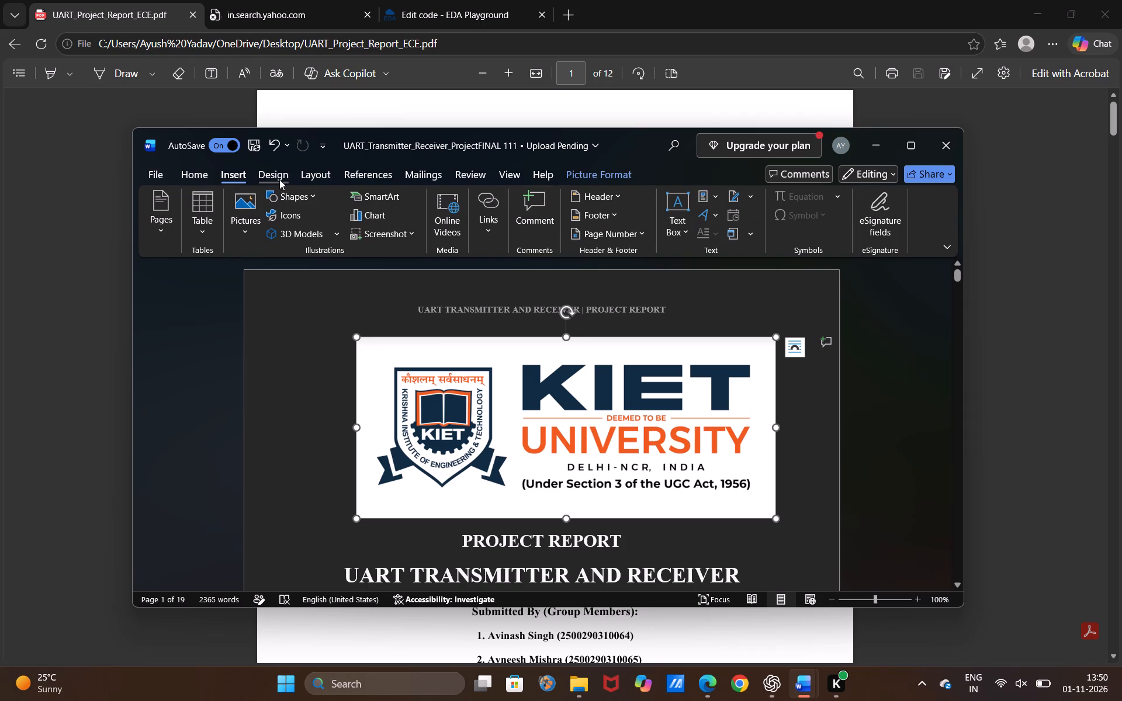
{"action": "left_click", "coordinate": [279, 179]}
{"action": "left_click", "coordinate": [531, 395]}
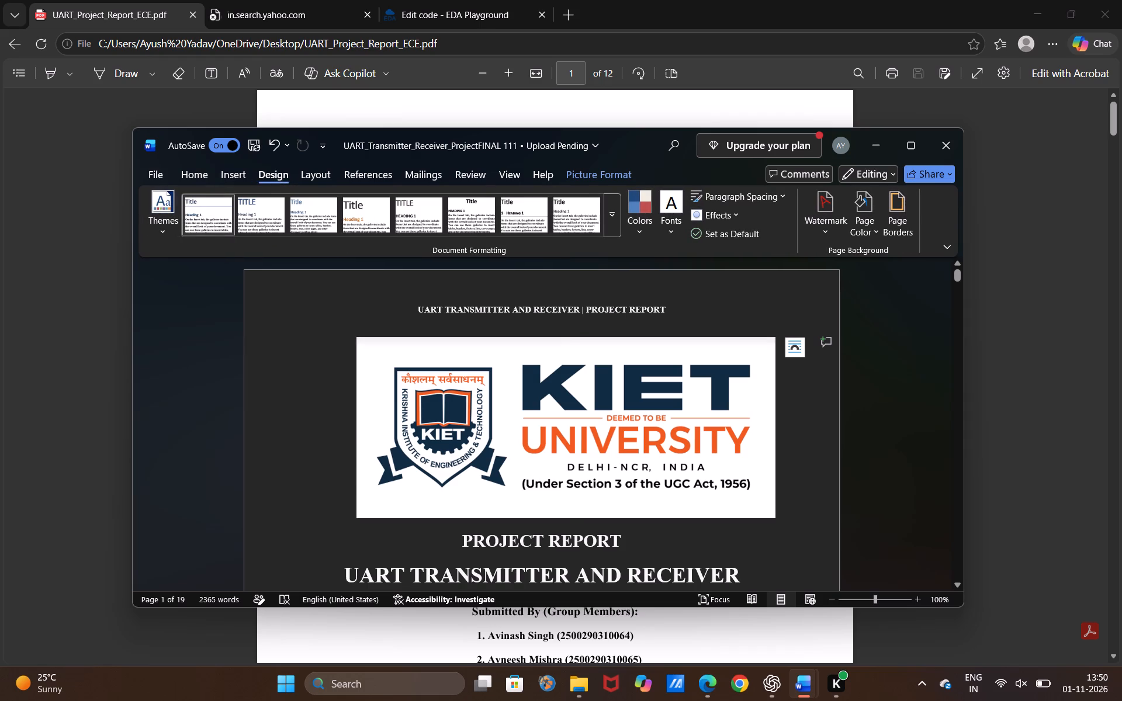
{"action": "left_click", "coordinate": [318, 173]}
{"action": "left_click", "coordinate": [258, 175]}
{"action": "left_click", "coordinate": [244, 176]}
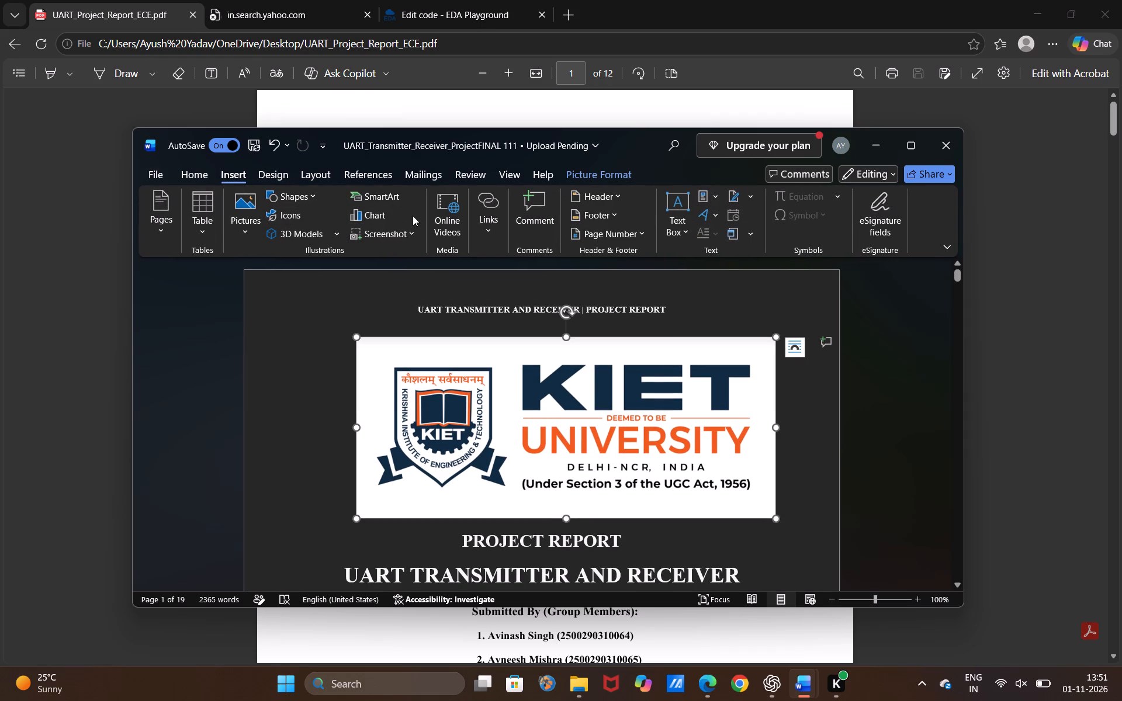
{"action": "left_click", "coordinate": [198, 166]}
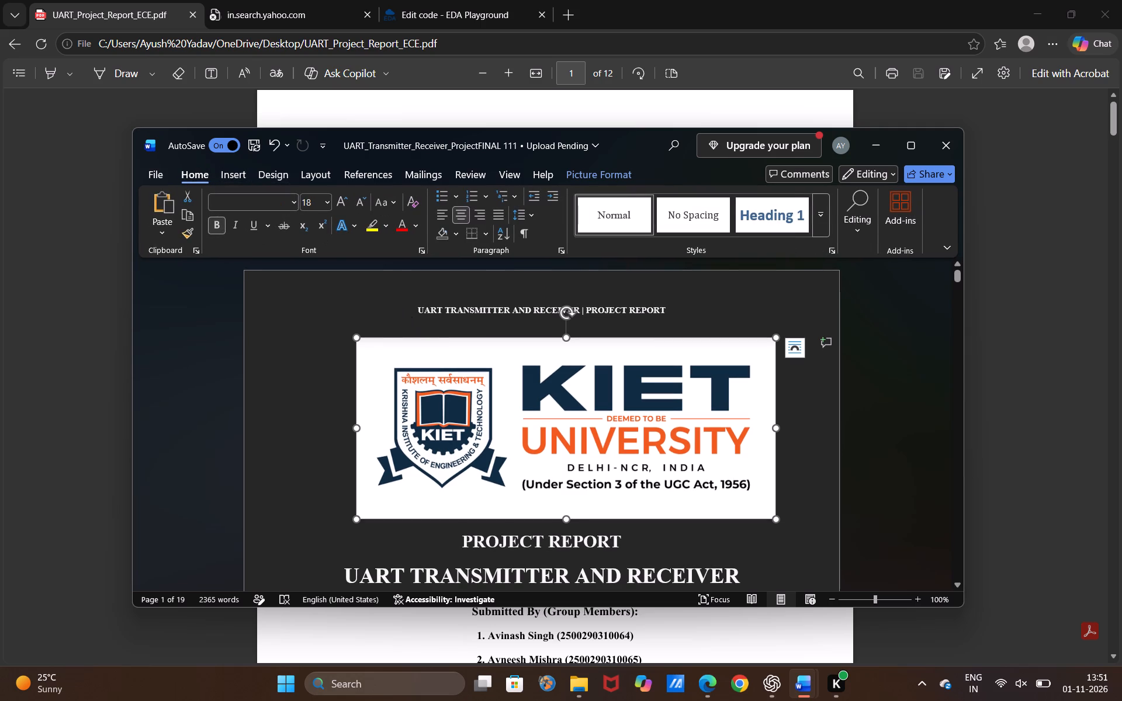
{"action": "right_click", "coordinate": [462, 397]}
{"action": "left_click", "coordinate": [508, 276]}
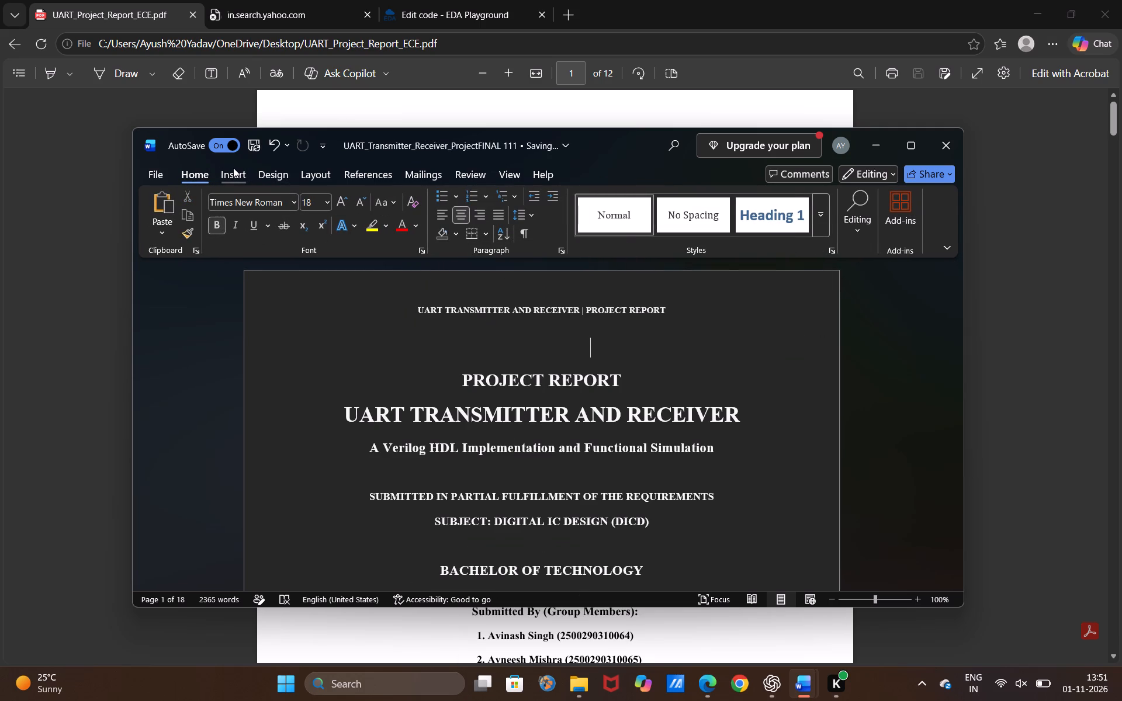
{"action": "left_click", "coordinate": [233, 168]}
{"action": "left_click", "coordinate": [252, 213]}
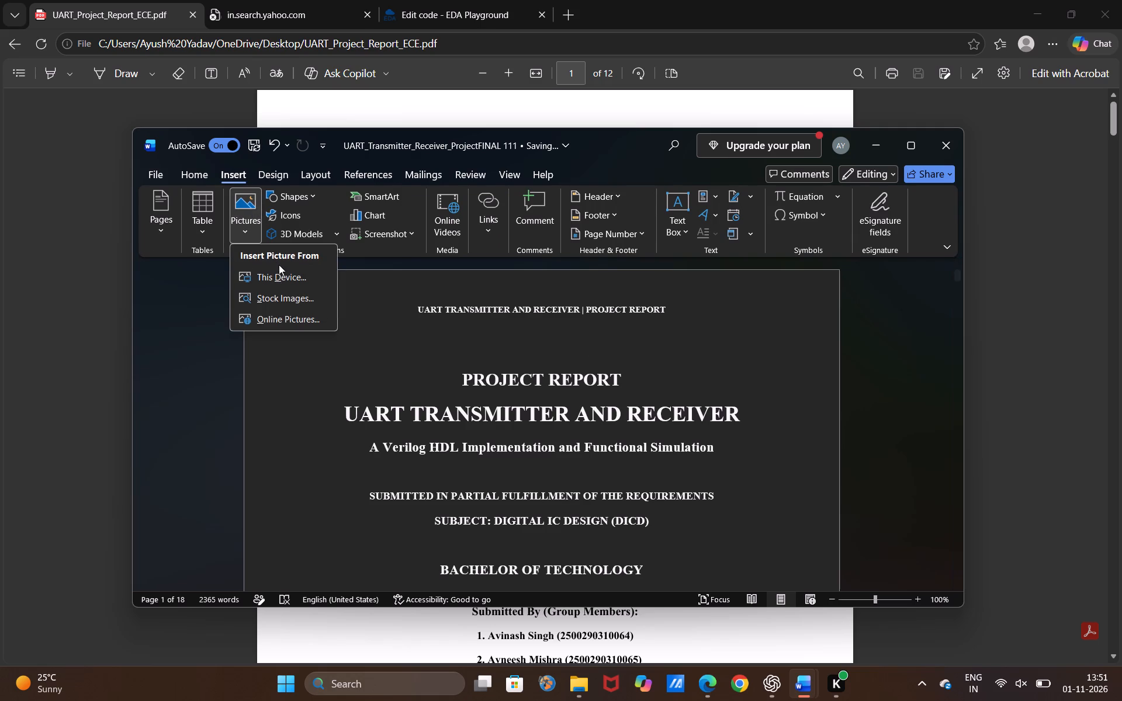
{"action": "left_click", "coordinate": [278, 273]}
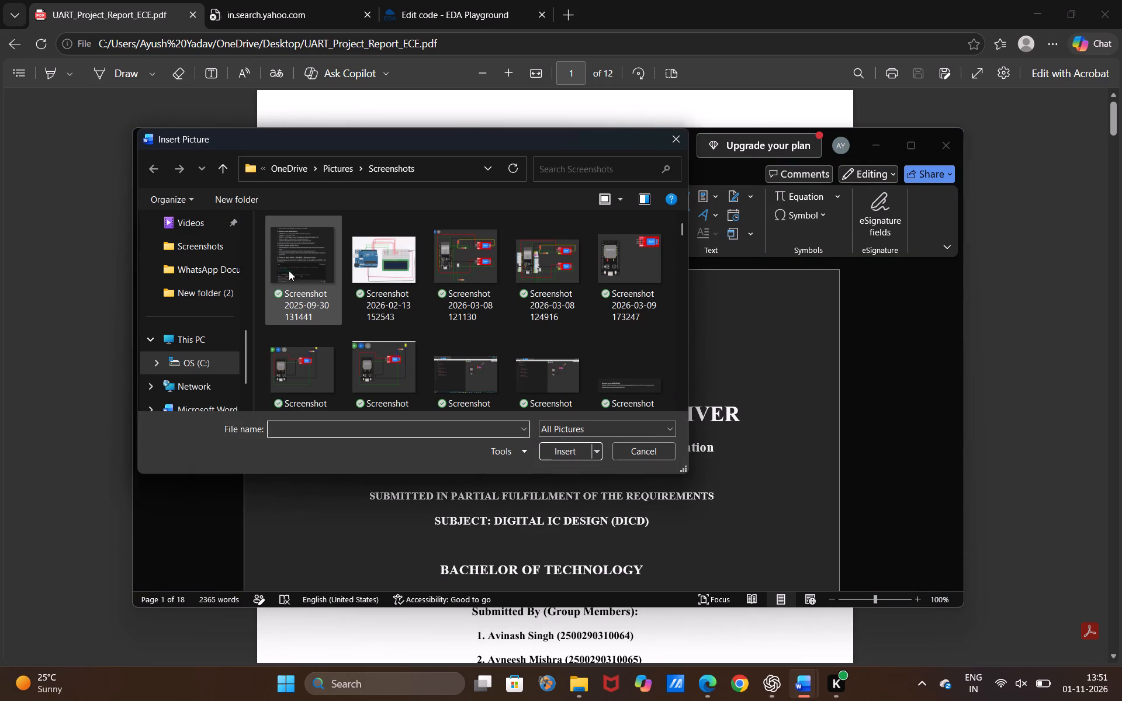
{"action": "scroll", "coordinate": [370, 277], "scroll_direction": "down", "scroll_amount": 20}
{"action": "scroll", "coordinate": [370, 277], "scroll_direction": "down", "scroll_amount": 20}
{"action": "scroll", "coordinate": [370, 277], "scroll_direction": "down", "scroll_amount": 20}
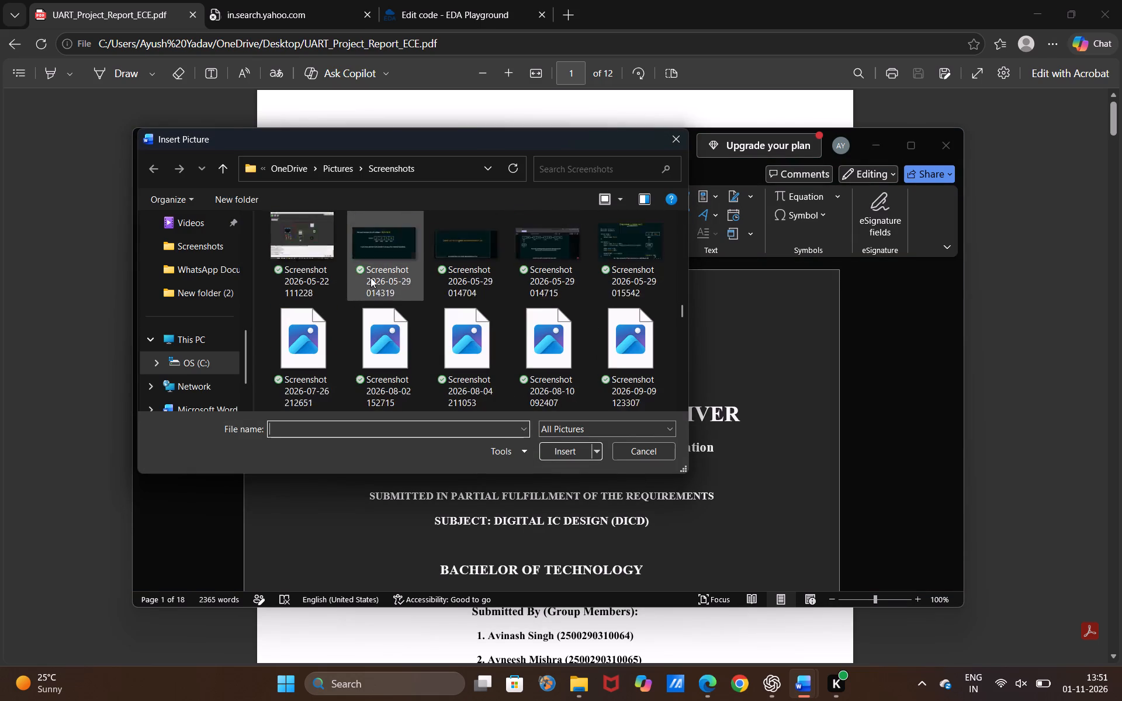
{"action": "scroll", "coordinate": [370, 277], "scroll_direction": "down", "scroll_amount": 20}
{"action": "scroll", "coordinate": [370, 277], "scroll_direction": "down", "scroll_amount": 20}
{"action": "scroll", "coordinate": [370, 277], "scroll_direction": "down", "scroll_amount": 3}
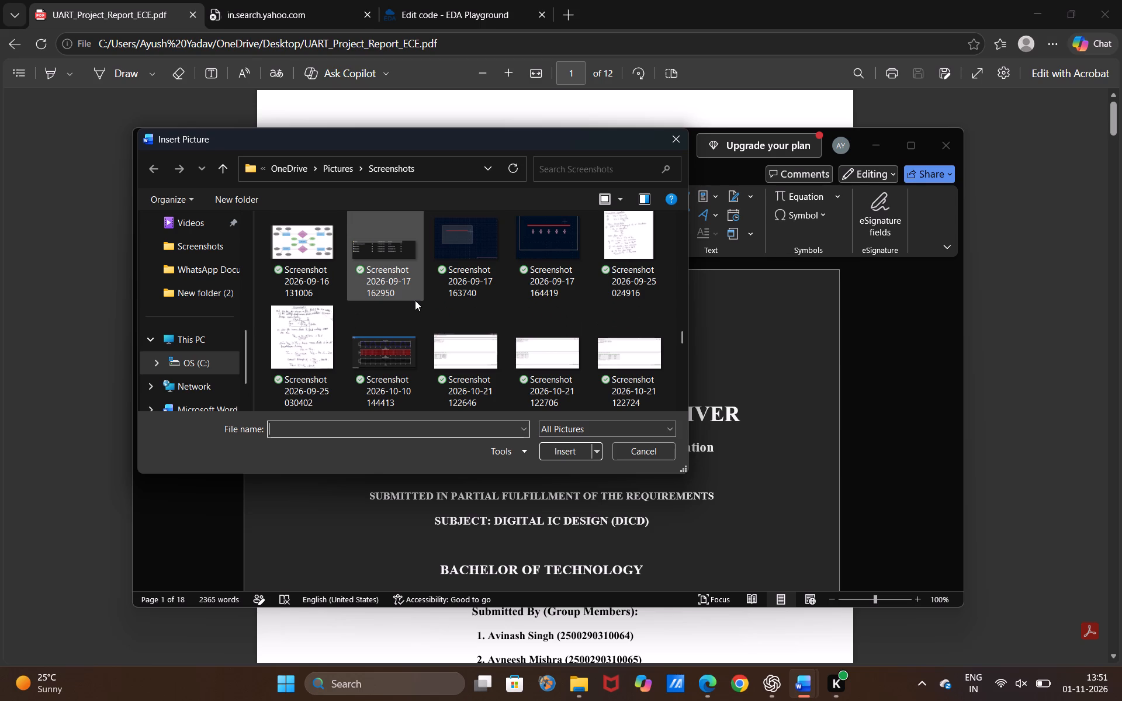
{"action": "scroll", "coordinate": [415, 300], "scroll_direction": "down", "scroll_amount": 20}
{"action": "scroll", "coordinate": [415, 300], "scroll_direction": "down", "scroll_amount": 20}
{"action": "scroll", "coordinate": [415, 300], "scroll_direction": "down", "scroll_amount": 14}
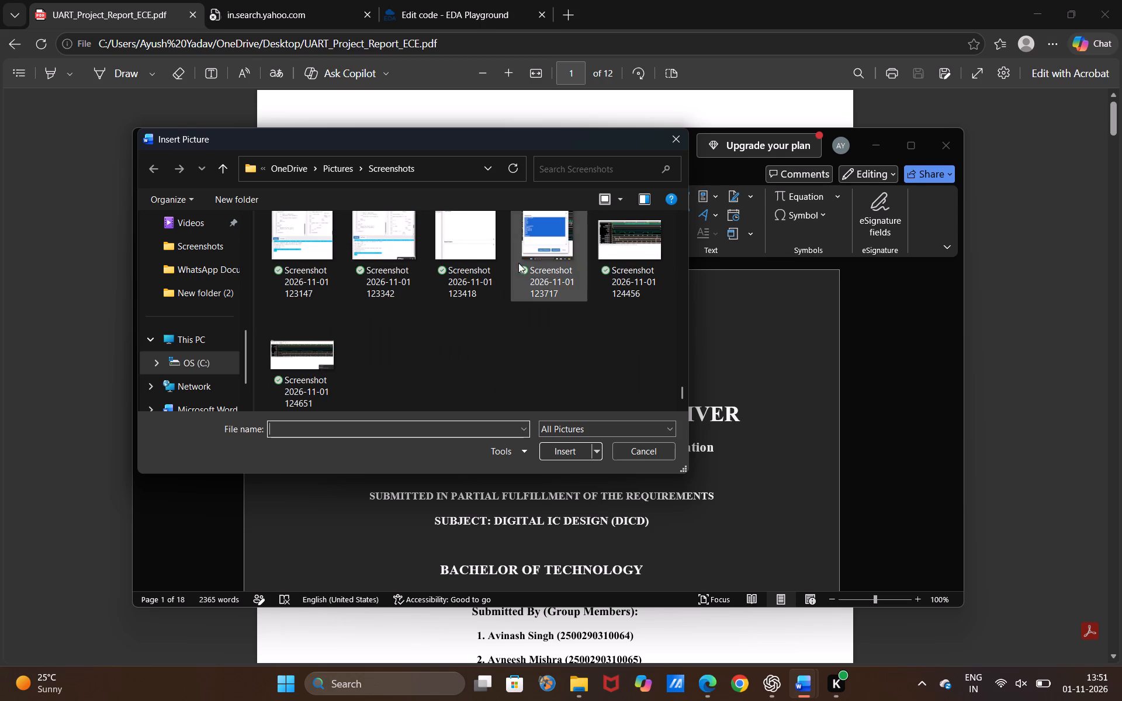
{"action": "scroll", "coordinate": [361, 266], "scroll_direction": "up", "scroll_amount": 1}
{"action": "scroll", "coordinate": [411, 279], "scroll_direction": "up", "scroll_amount": 1}
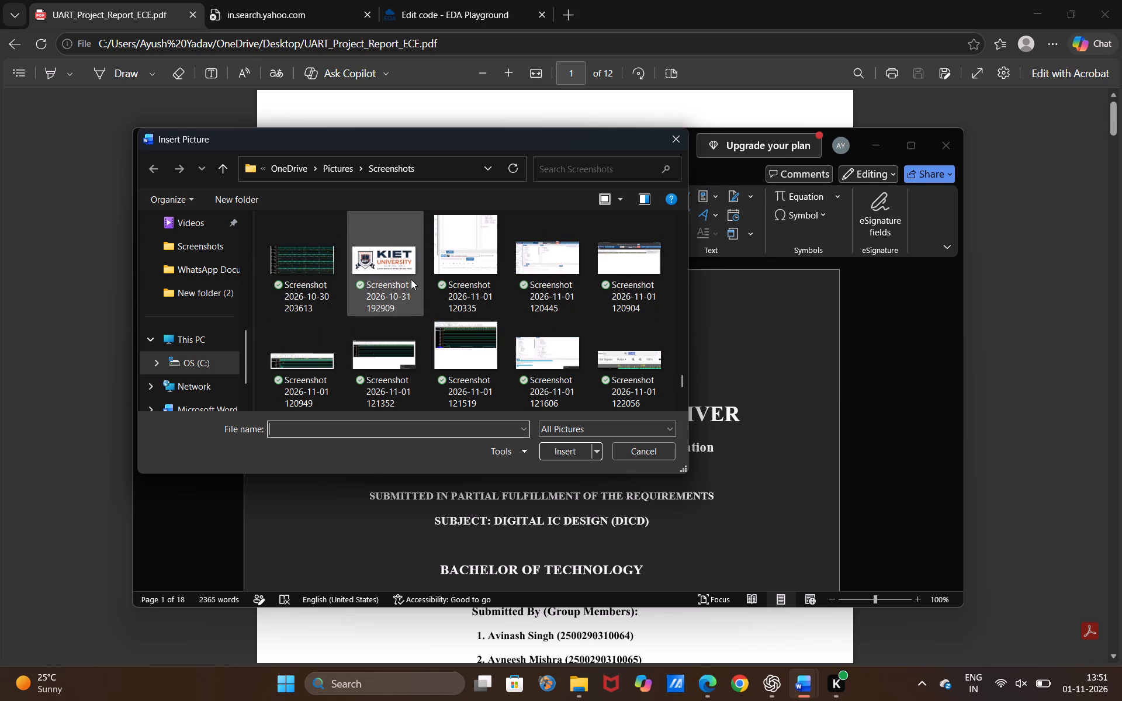
{"action": "double_click", "coordinate": [388, 270]}
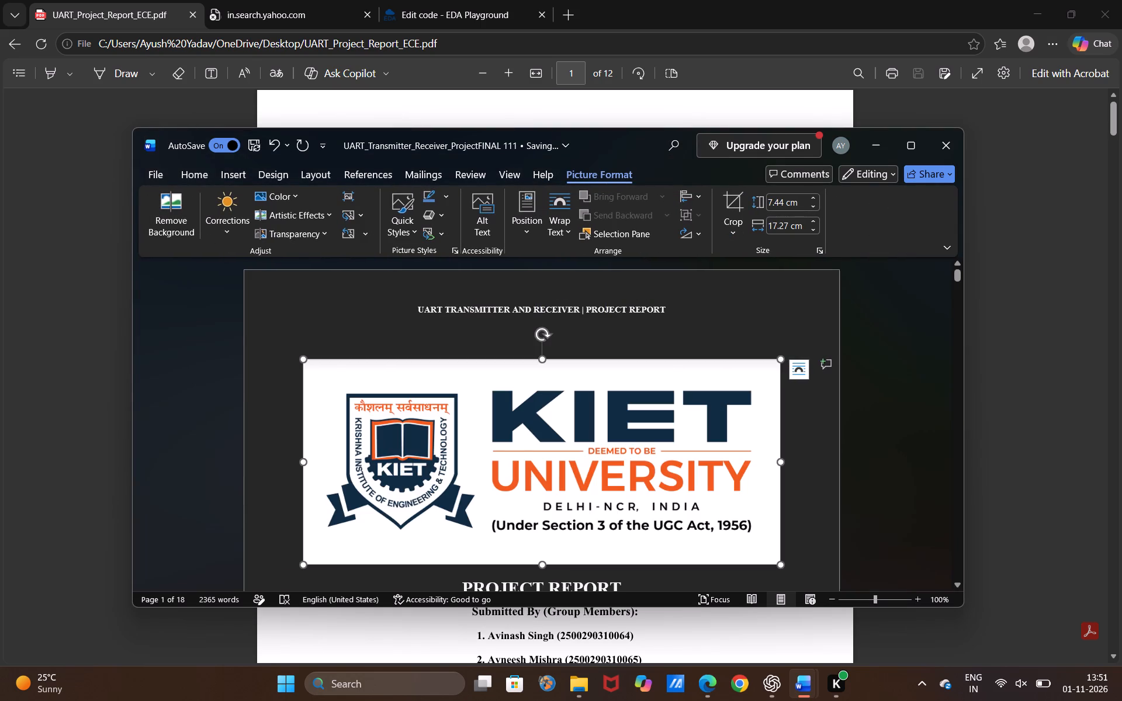
{"action": "left_click", "coordinate": [739, 345]}
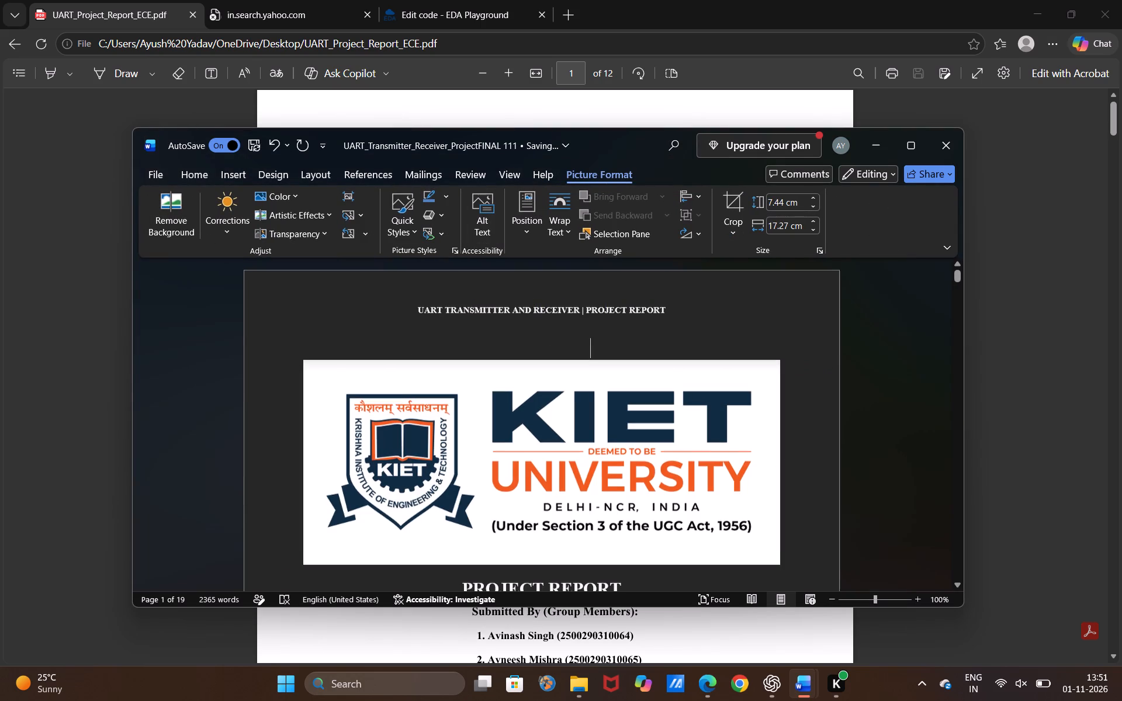
Export the document as a PDF named UART_Transmitter_Receiver_ProjectFINAL 111 to the Desktop folder, using the Standard optimisation.
{"action": "scroll", "coordinate": [739, 345], "scroll_direction": "down", "scroll_amount": 1}
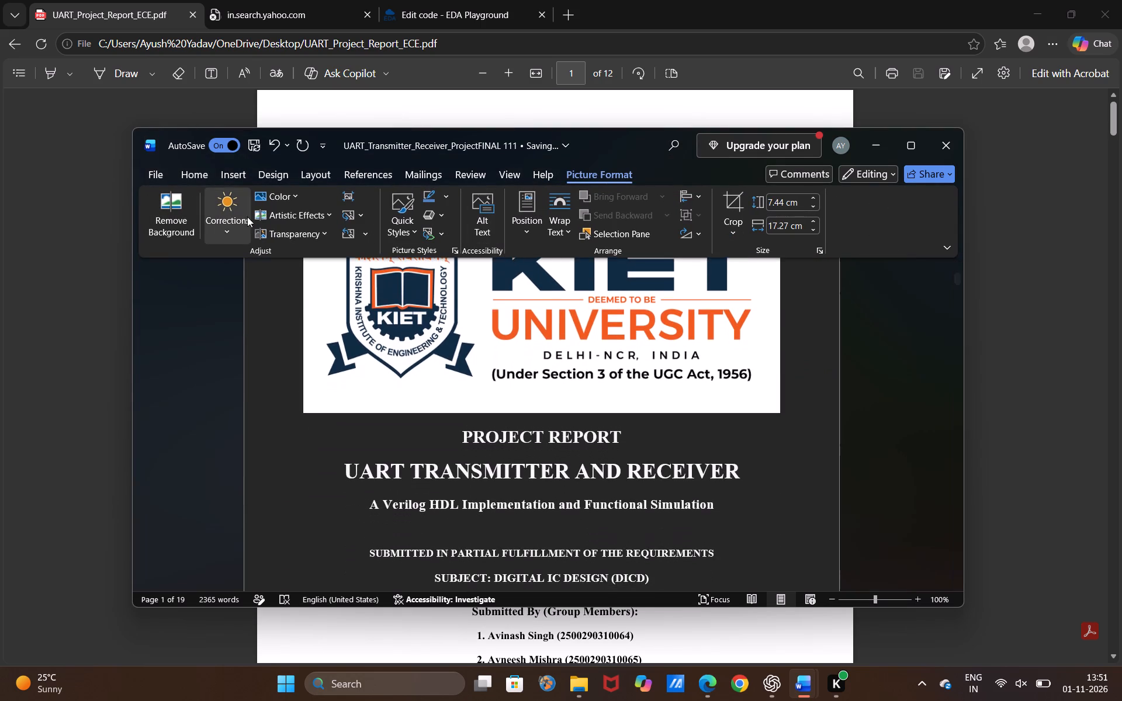
{"action": "left_click", "coordinate": [152, 175]}
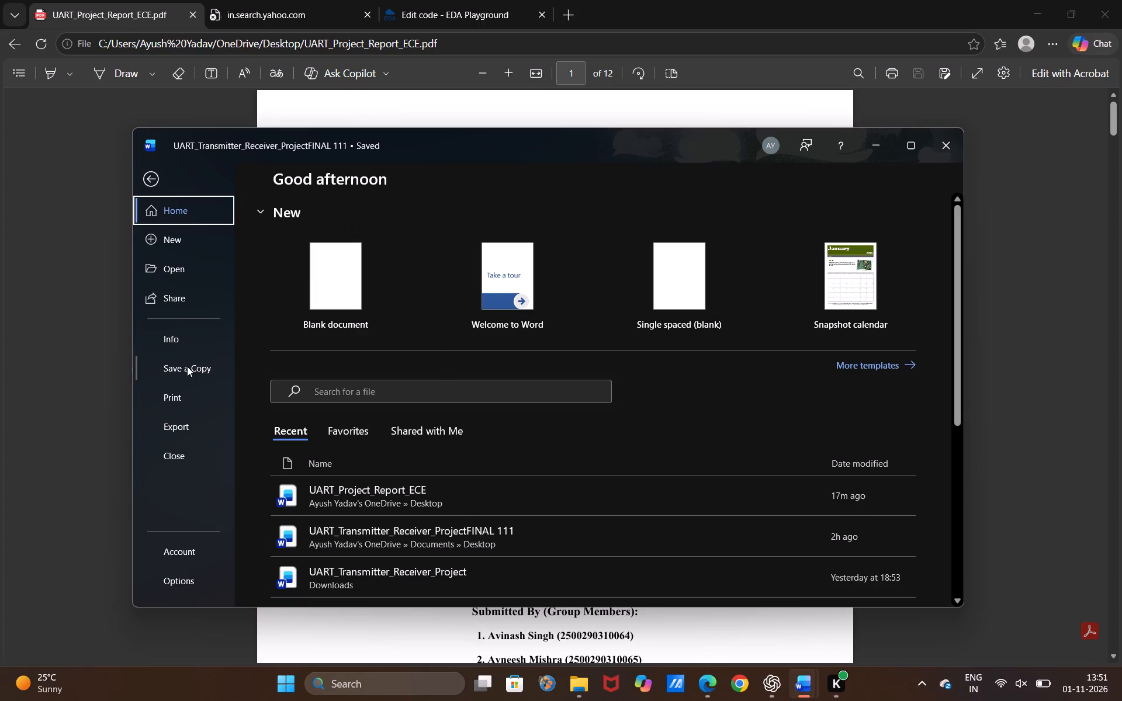
{"action": "left_click", "coordinate": [187, 366]}
{"action": "left_click", "coordinate": [187, 397]}
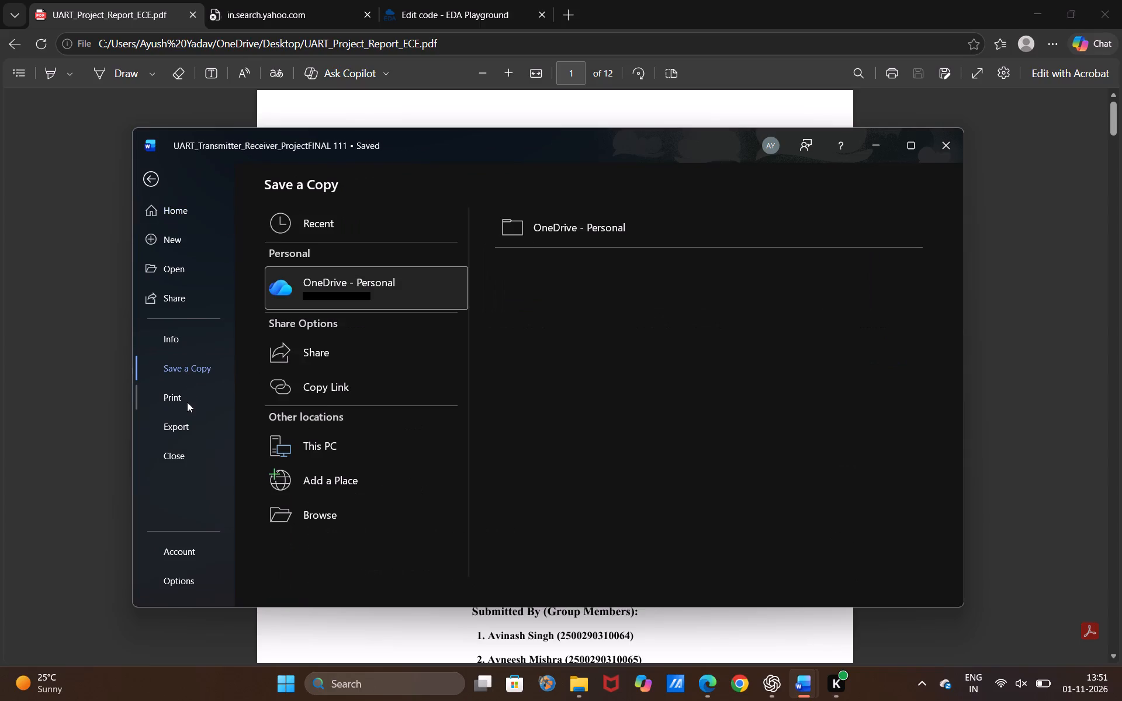
{"action": "left_click", "coordinate": [185, 413]}
{"action": "left_click", "coordinate": [521, 325]}
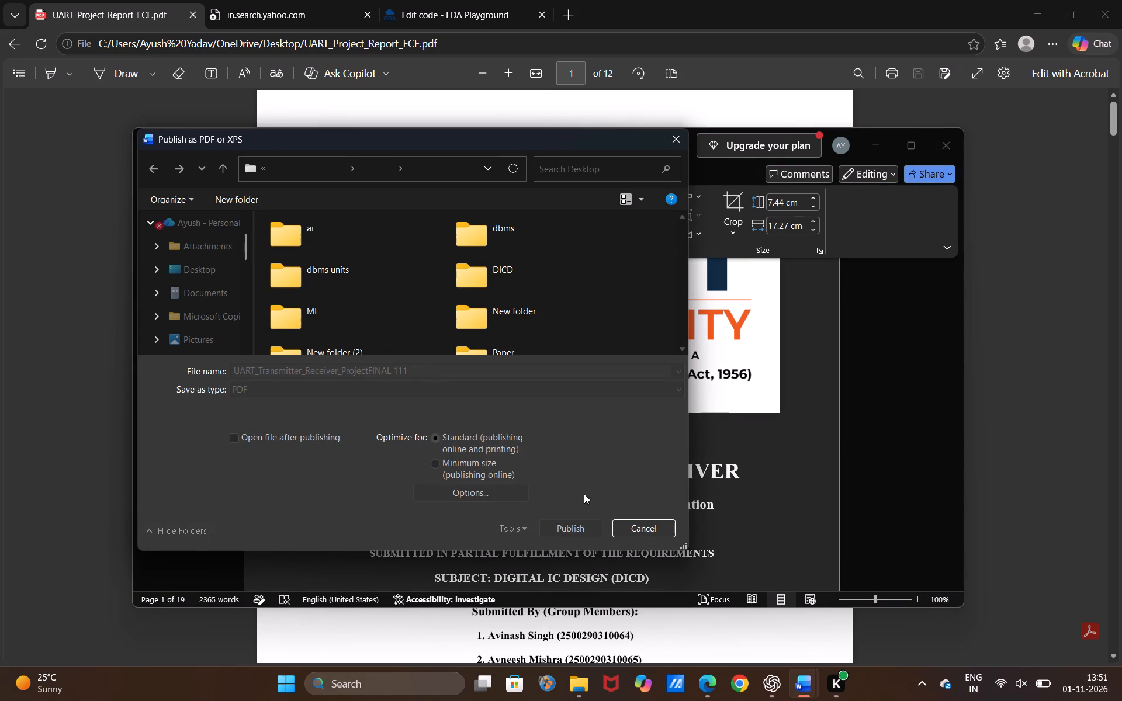
{"action": "left_click", "coordinate": [572, 532]}
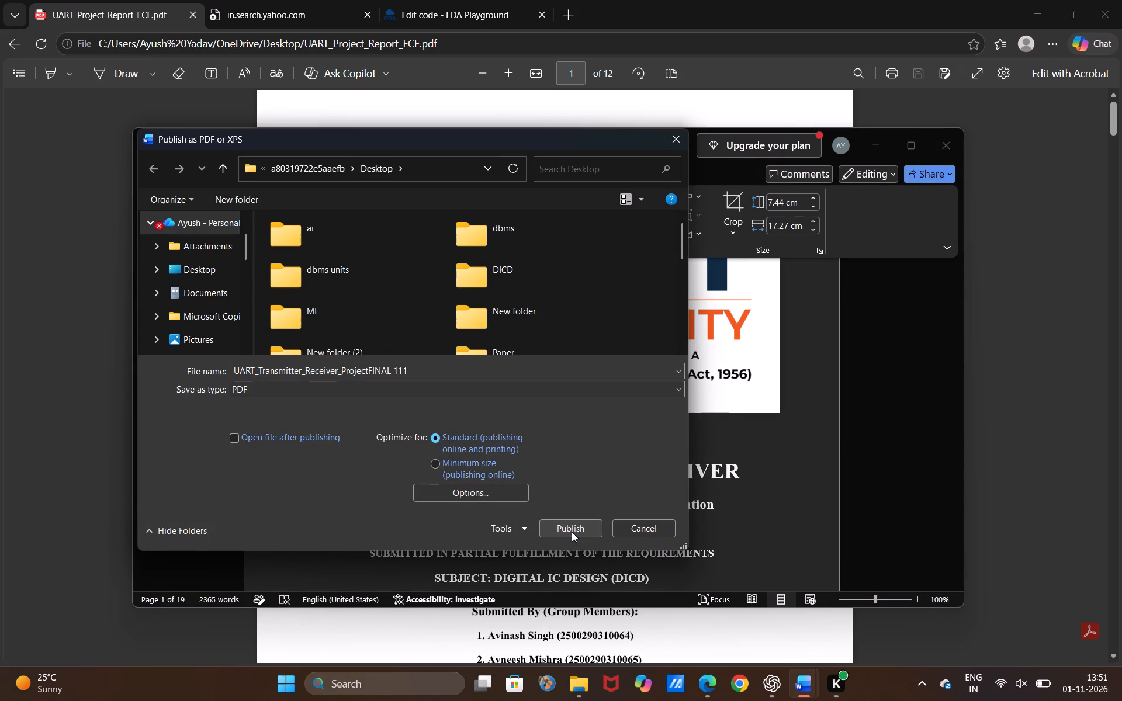
{"action": "left_click", "coordinate": [567, 522]}
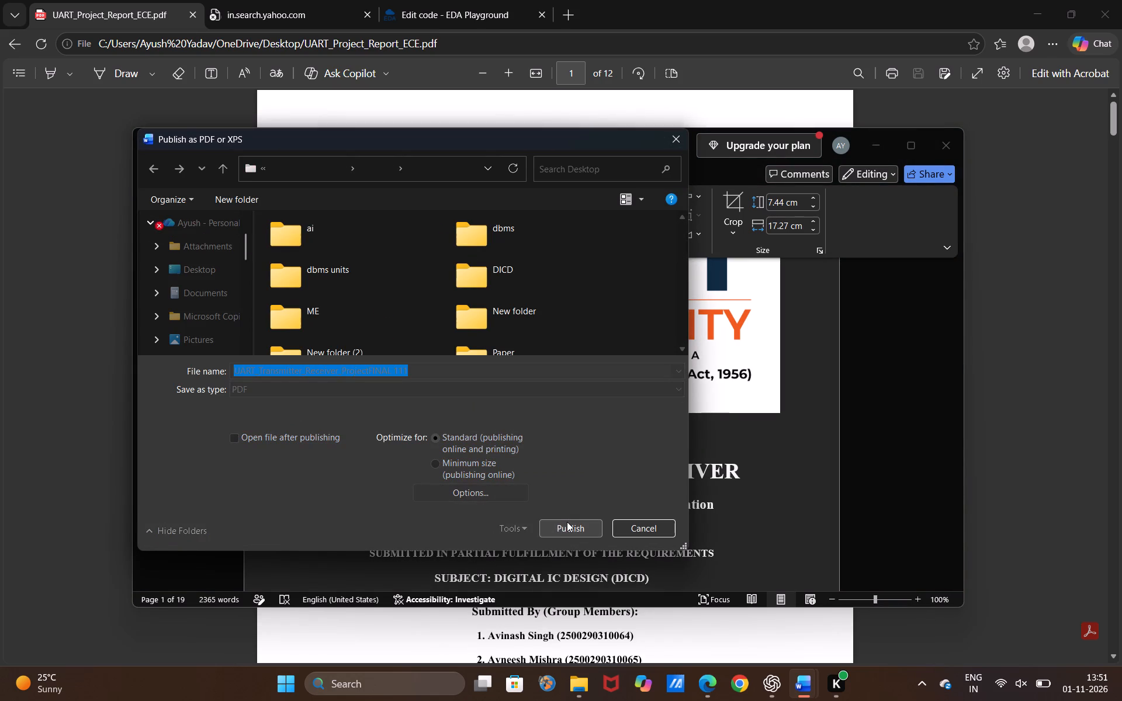
{"action": "left_click", "coordinate": [566, 529]}
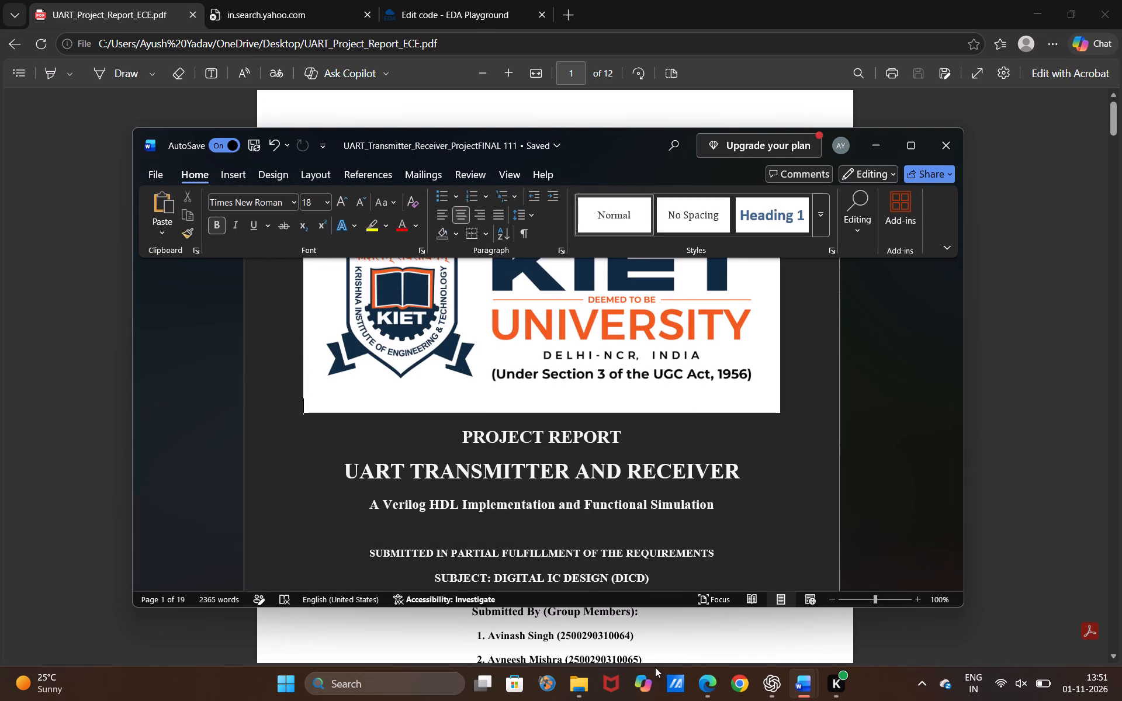
Open the UART_Project_Report_ECE PDF from the Desktop folder in File Explorer, check its cover page, and close the browser window.
{"action": "left_click", "coordinate": [581, 685]}
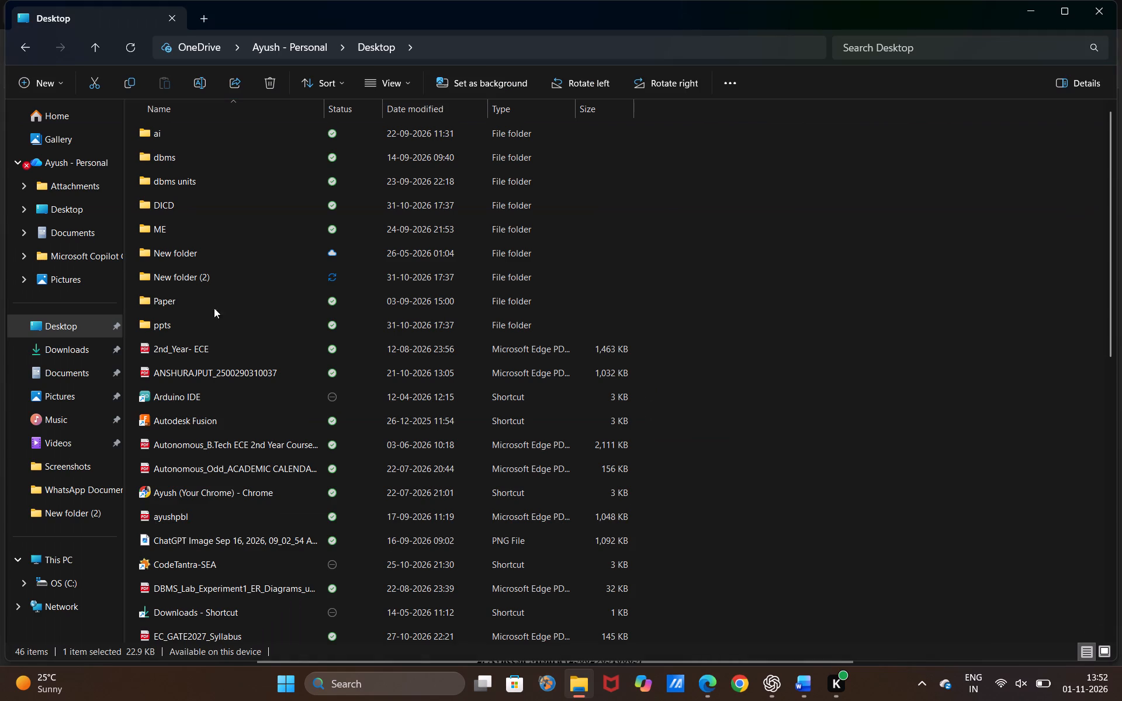
{"action": "left_click", "coordinate": [80, 331]}
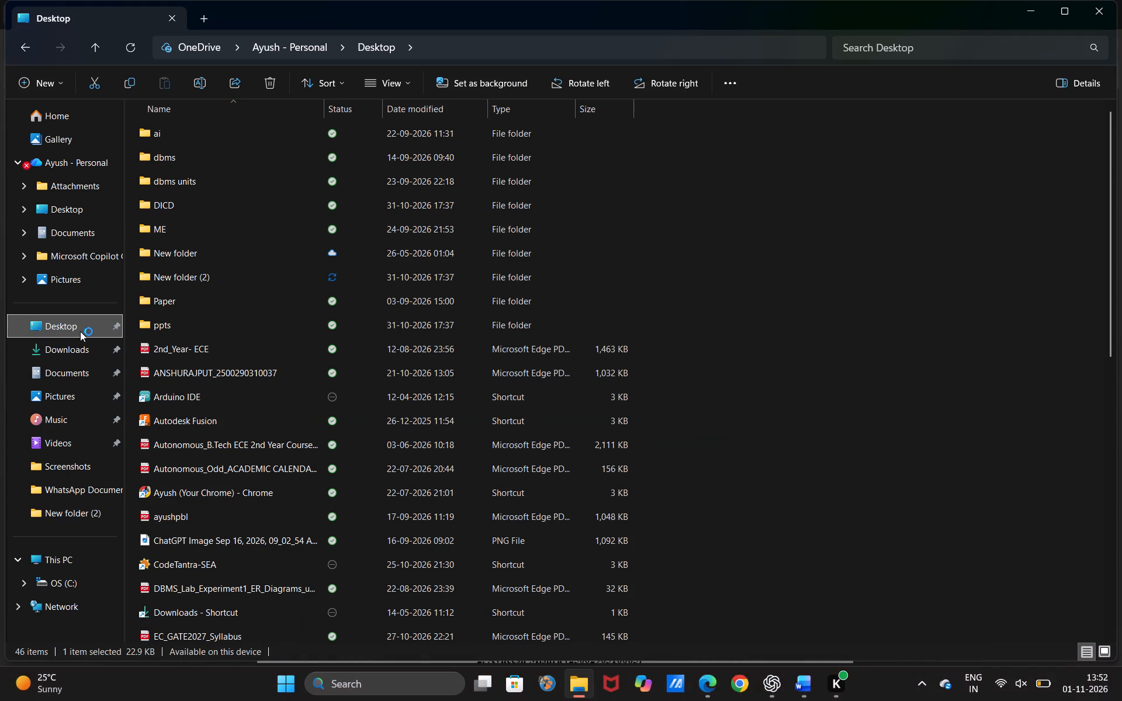
{"action": "scroll", "coordinate": [214, 505], "scroll_direction": "down", "scroll_amount": 5}
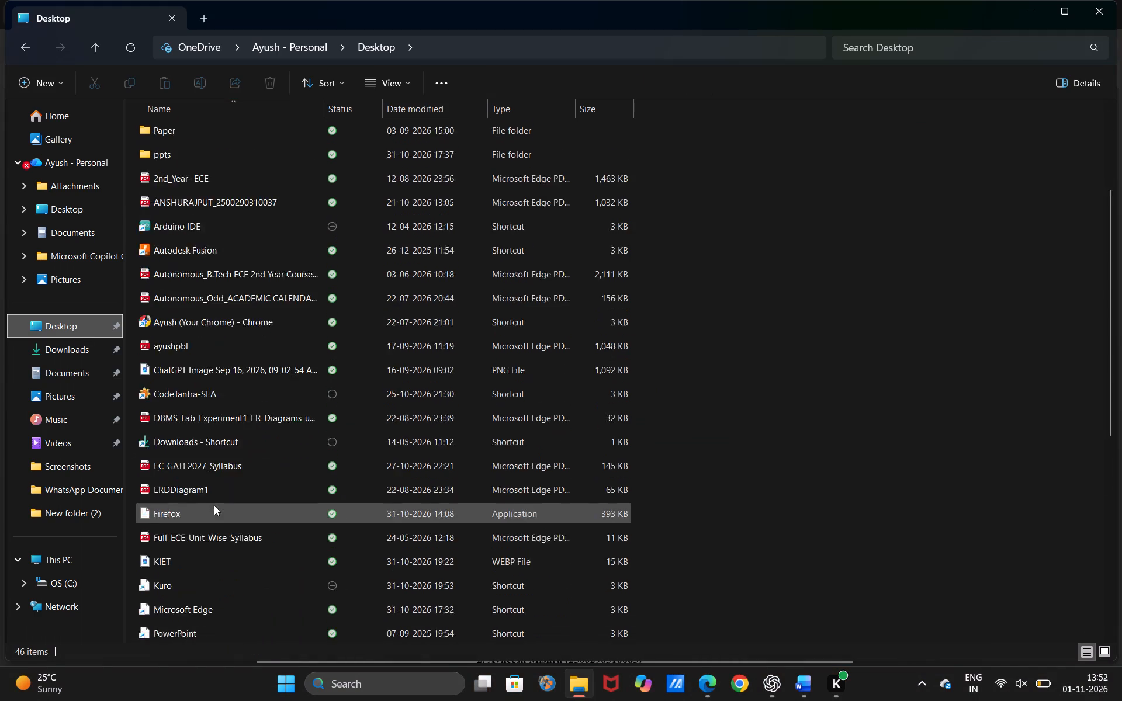
{"action": "scroll", "coordinate": [214, 505], "scroll_direction": "down", "scroll_amount": 4}
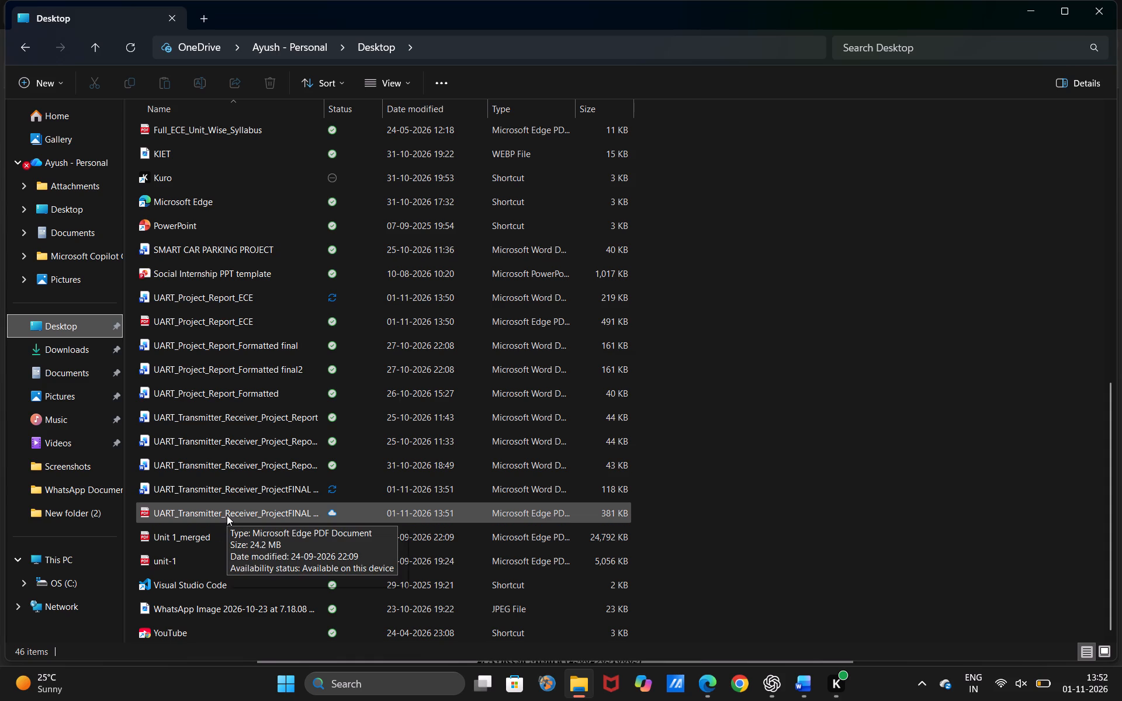
{"action": "triple_click", "coordinate": [229, 328]}
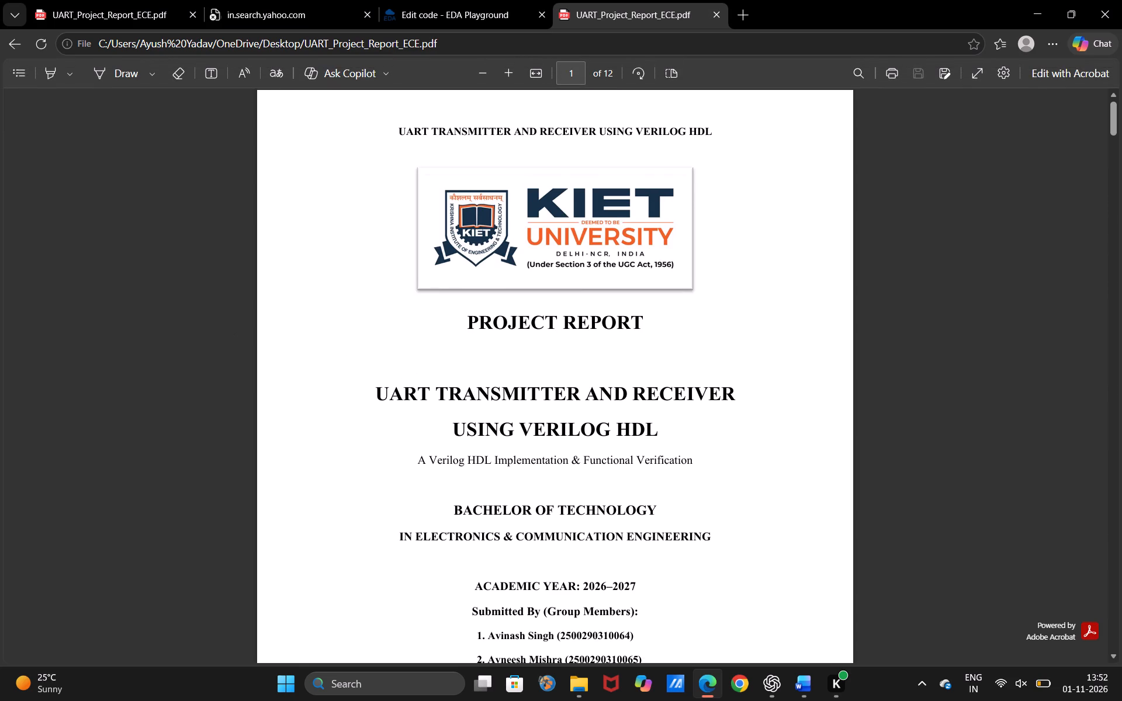
{"action": "left_click", "coordinate": [1100, 9]}
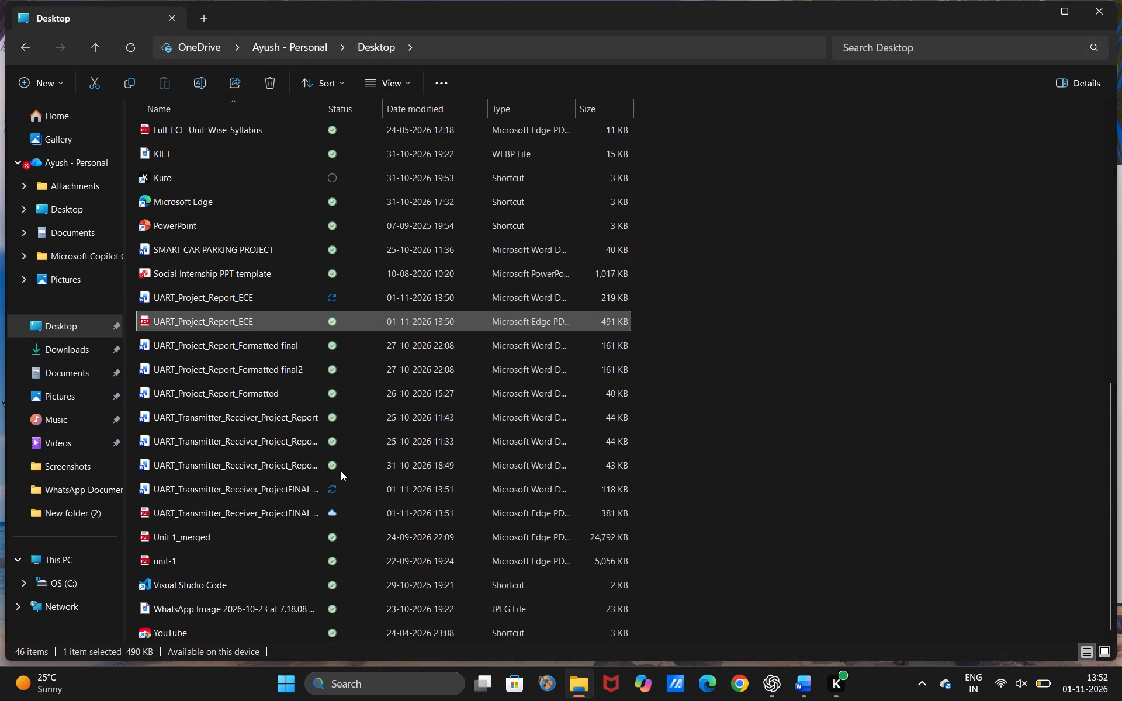
Open the UART_Transmitter_Receiver_ProjectFINAL 111 PDF, review its cover and second page, and close it.
{"action": "double_click", "coordinate": [288, 515]}
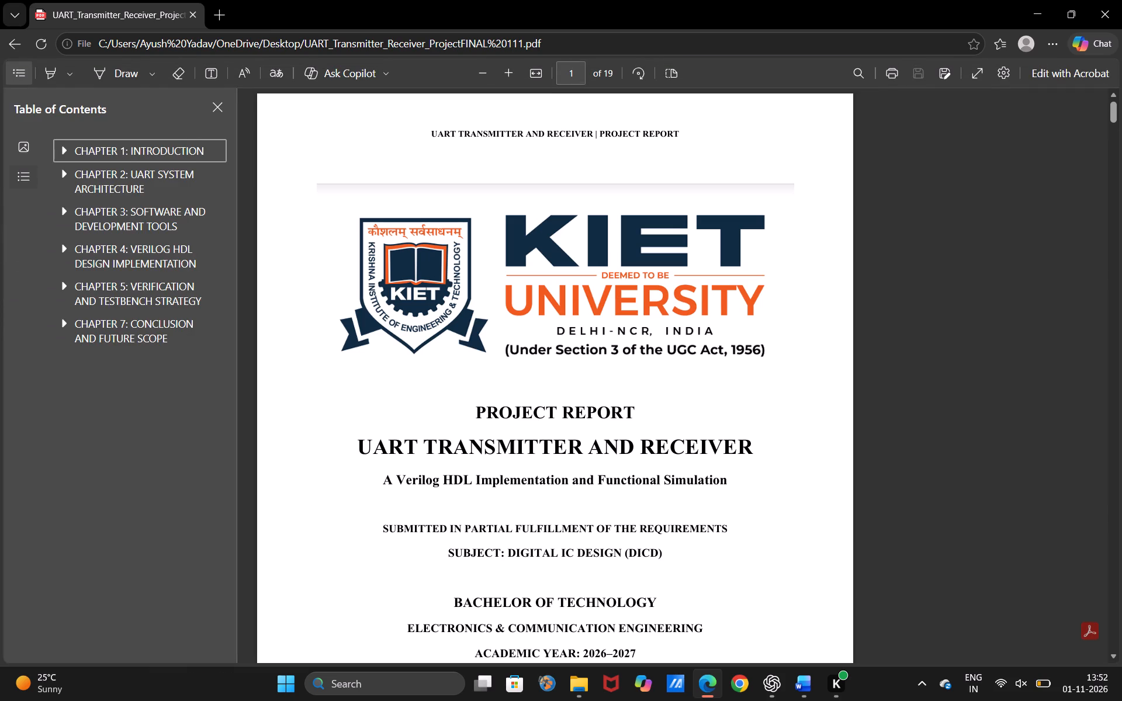
{"action": "scroll", "coordinate": [588, 480], "scroll_direction": "down", "scroll_amount": 2}
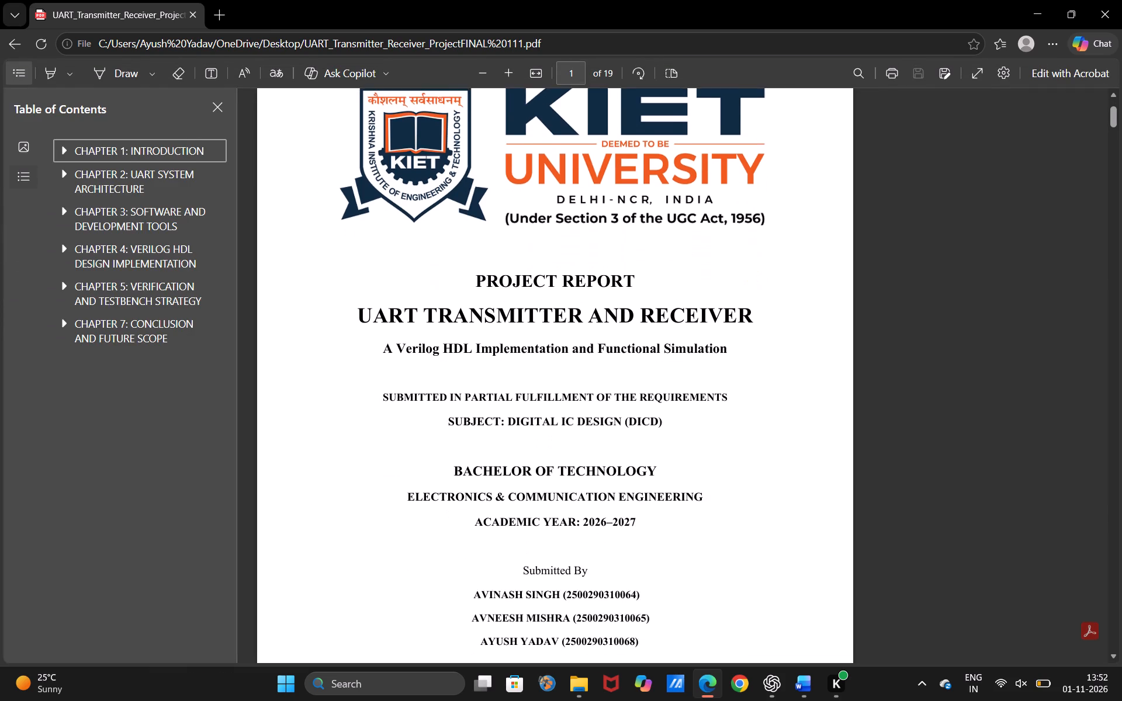
{"action": "scroll", "coordinate": [588, 480], "scroll_direction": "down", "scroll_amount": 4}
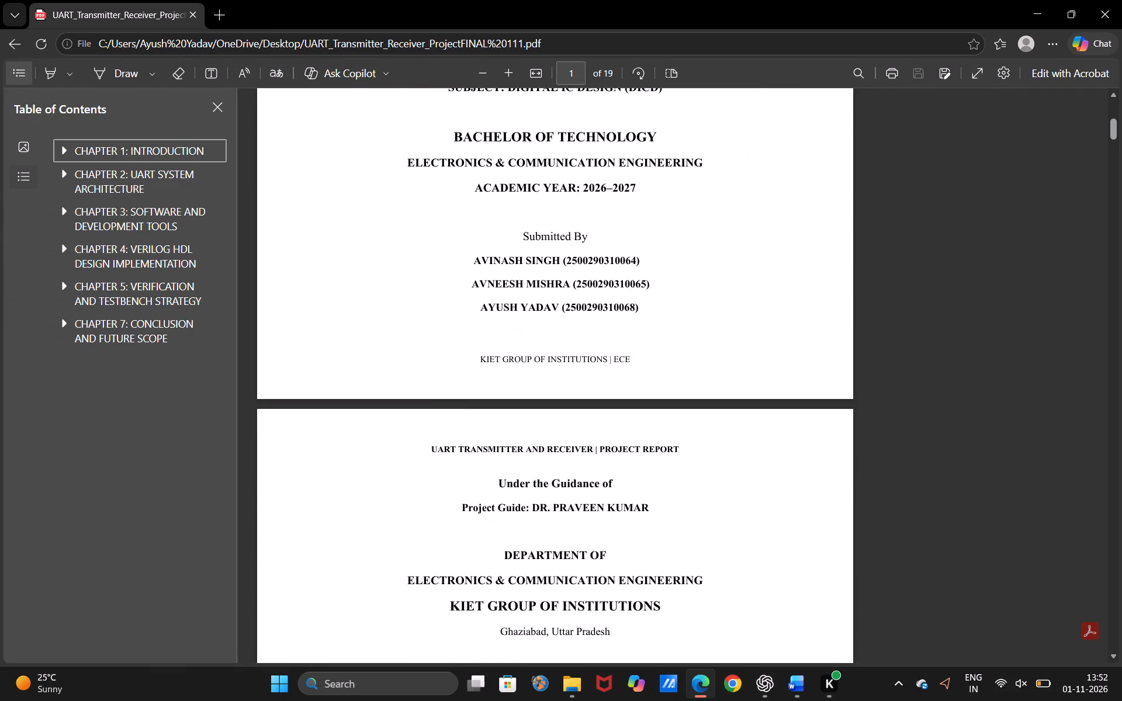
{"action": "scroll", "coordinate": [588, 480], "scroll_direction": "down", "scroll_amount": 1}
{"action": "scroll", "coordinate": [588, 480], "scroll_direction": "up", "scroll_amount": 2}
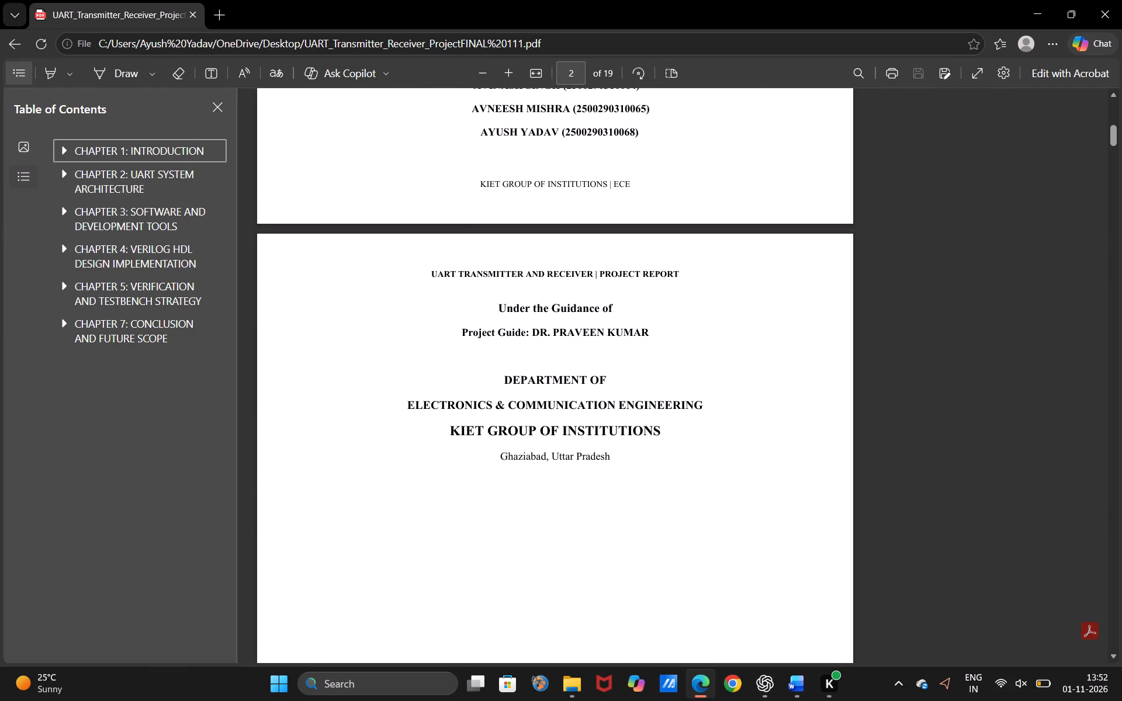
{"action": "scroll", "coordinate": [588, 480], "scroll_direction": "up", "scroll_amount": 2}
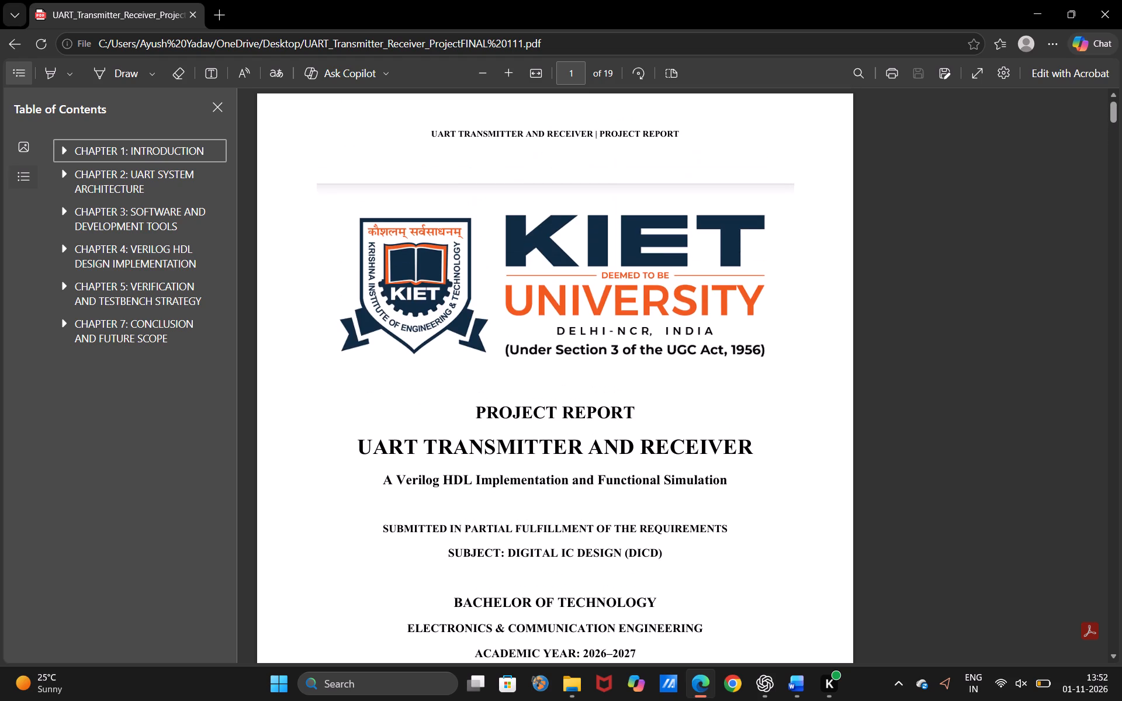
{"action": "left_click", "coordinate": [1115, 8]}
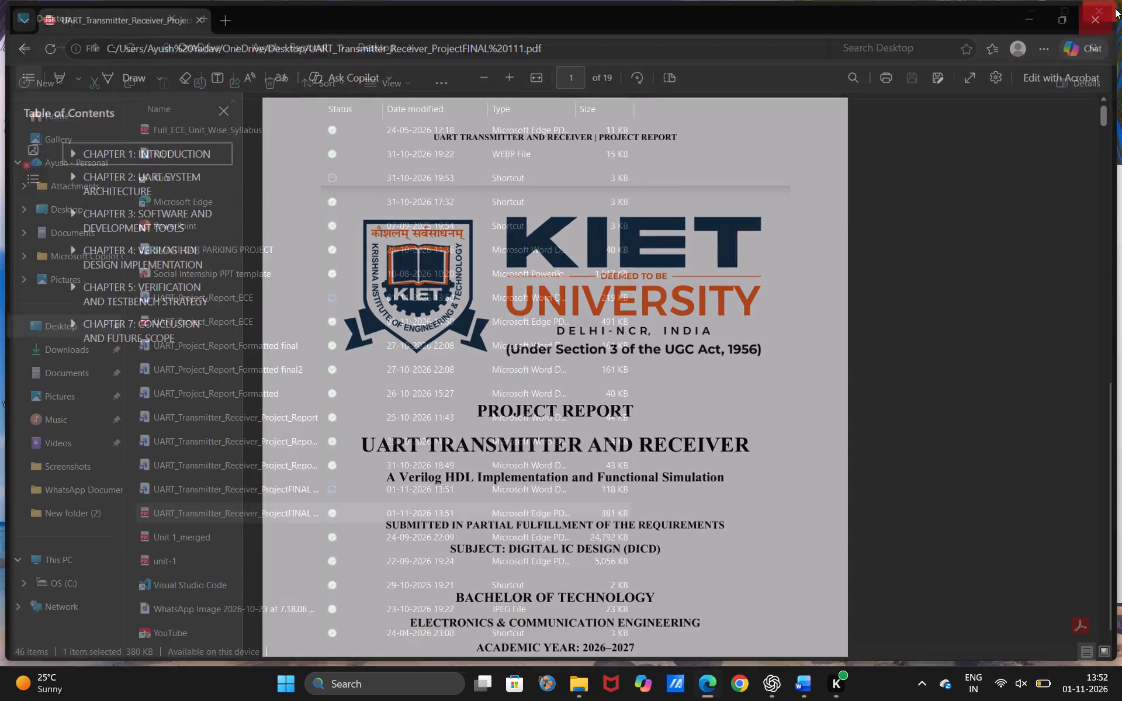
Reopen the UART_Project_Report_ECE PDF from the Desktop folder for viewing.
{"action": "double_click", "coordinate": [211, 324]}
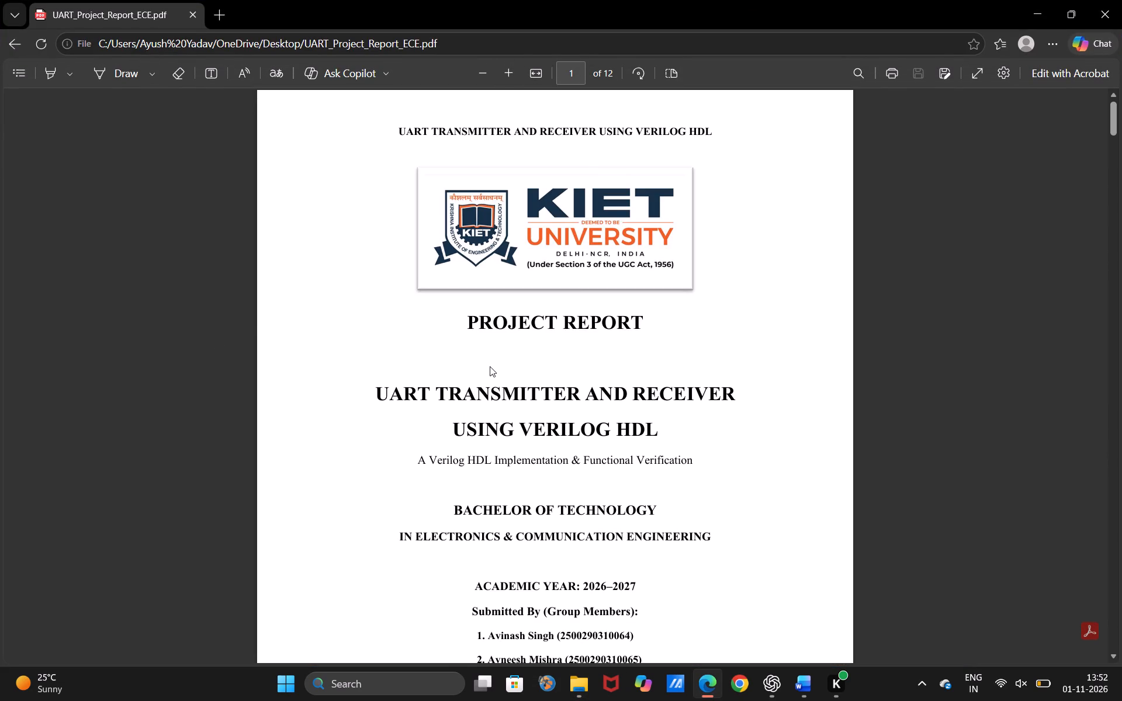
Read through the report PDF from the cover to the references, and examine the EPWave timing diagram in Chapter 6.
{"action": "scroll", "coordinate": [490, 366], "scroll_direction": "down", "scroll_amount": 3}
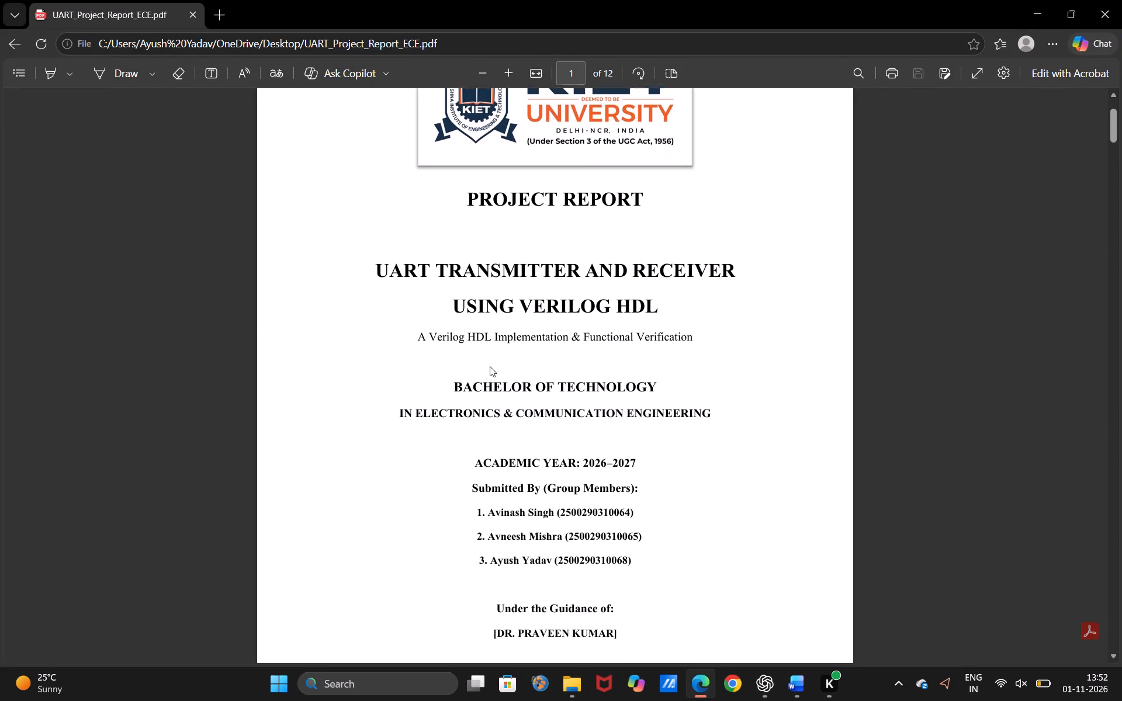
{"action": "scroll", "coordinate": [490, 366], "scroll_direction": "down", "scroll_amount": 1}
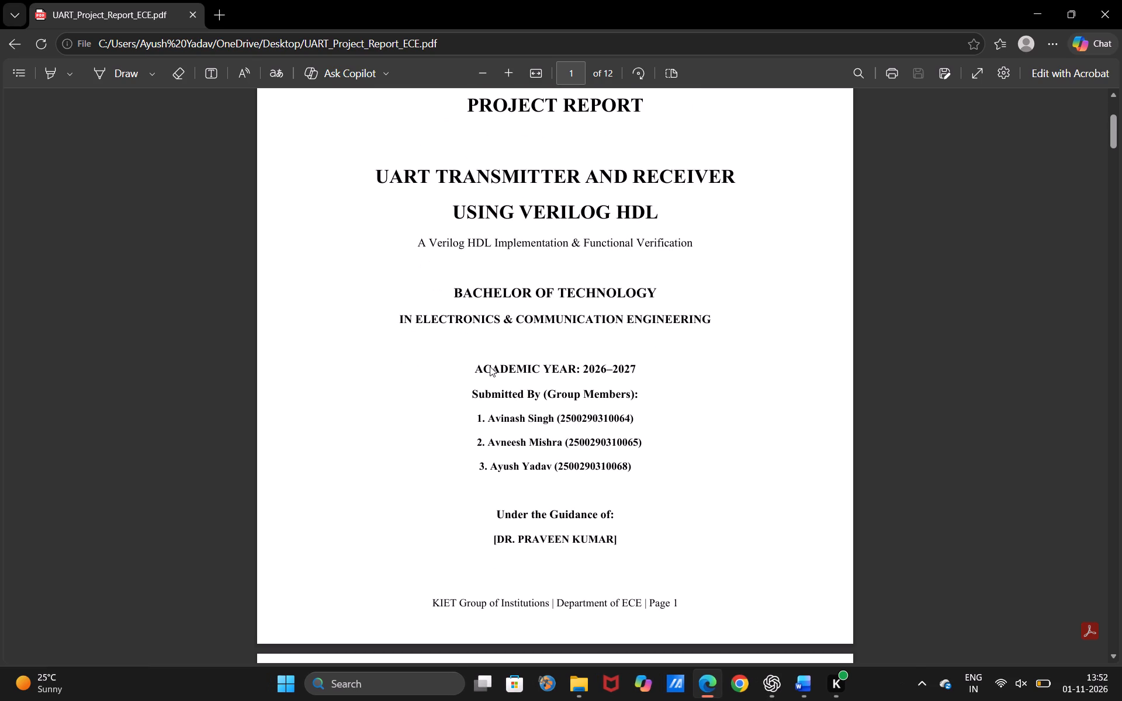
{"action": "scroll", "coordinate": [490, 366], "scroll_direction": "down", "scroll_amount": 1}
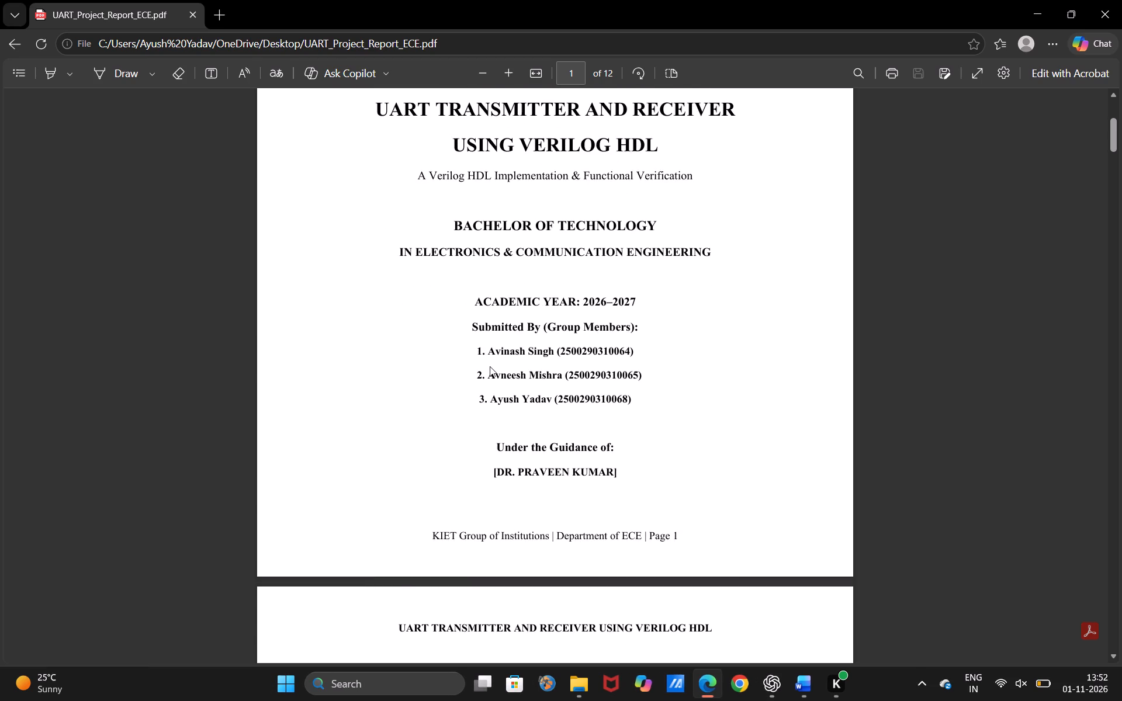
{"action": "scroll", "coordinate": [490, 366], "scroll_direction": "down", "scroll_amount": 5}
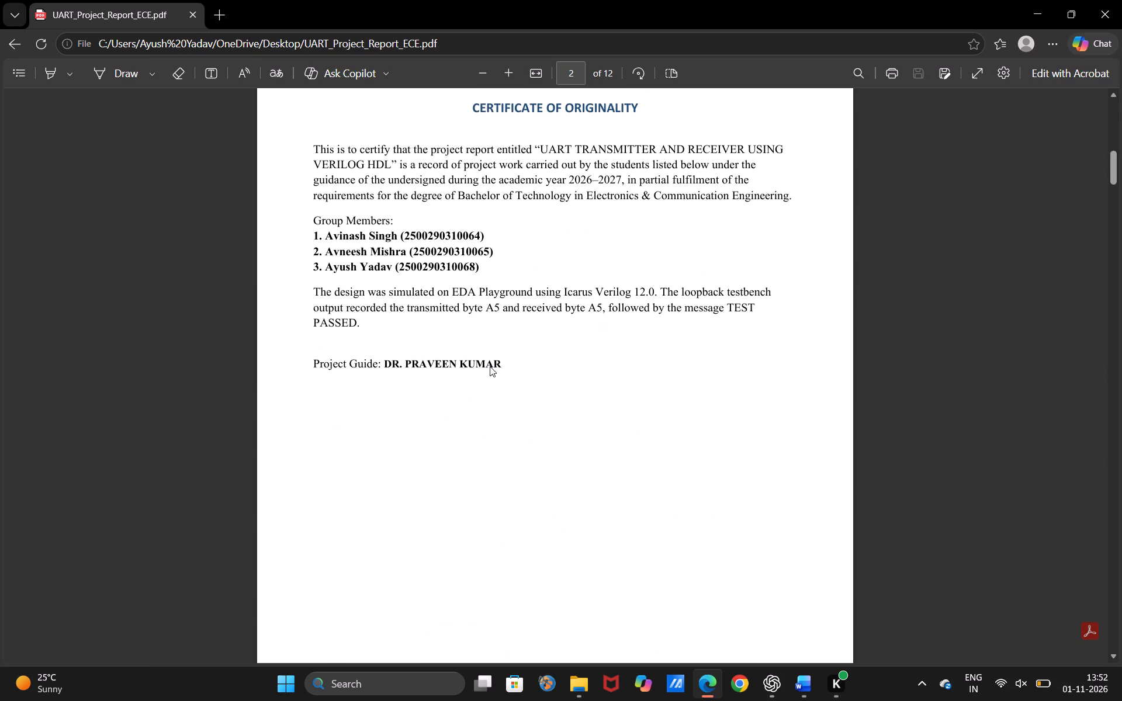
{"action": "scroll", "coordinate": [490, 366], "scroll_direction": "down", "scroll_amount": 7}
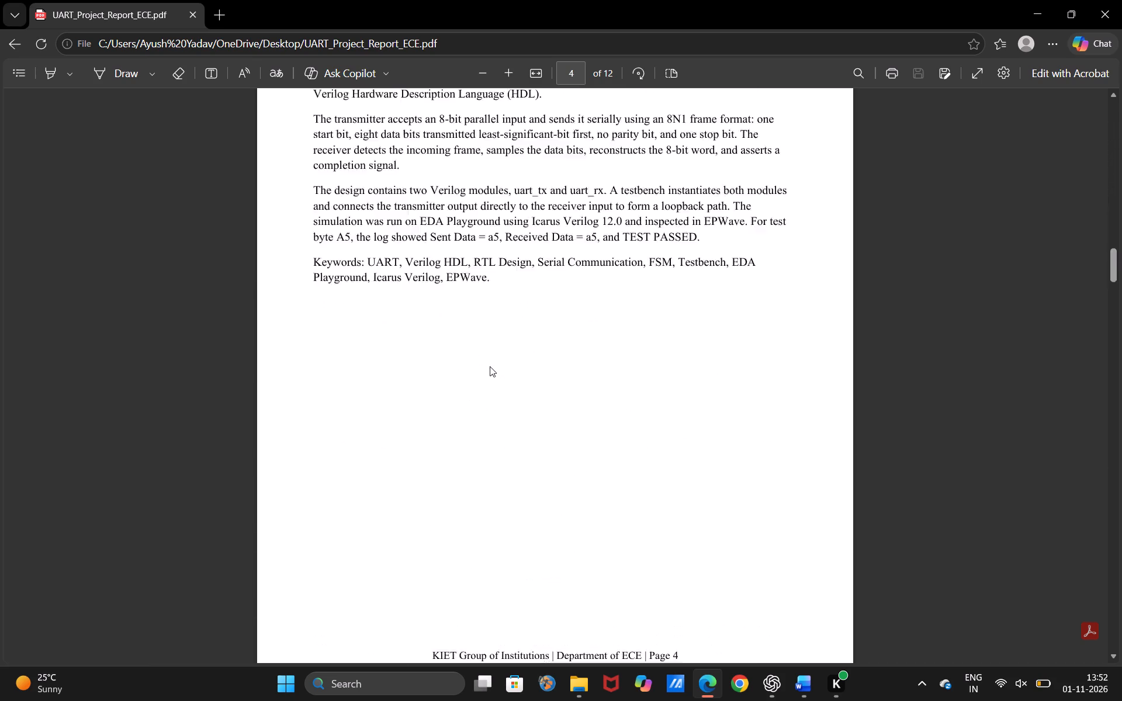
{"action": "scroll", "coordinate": [490, 366], "scroll_direction": "down", "scroll_amount": 13}
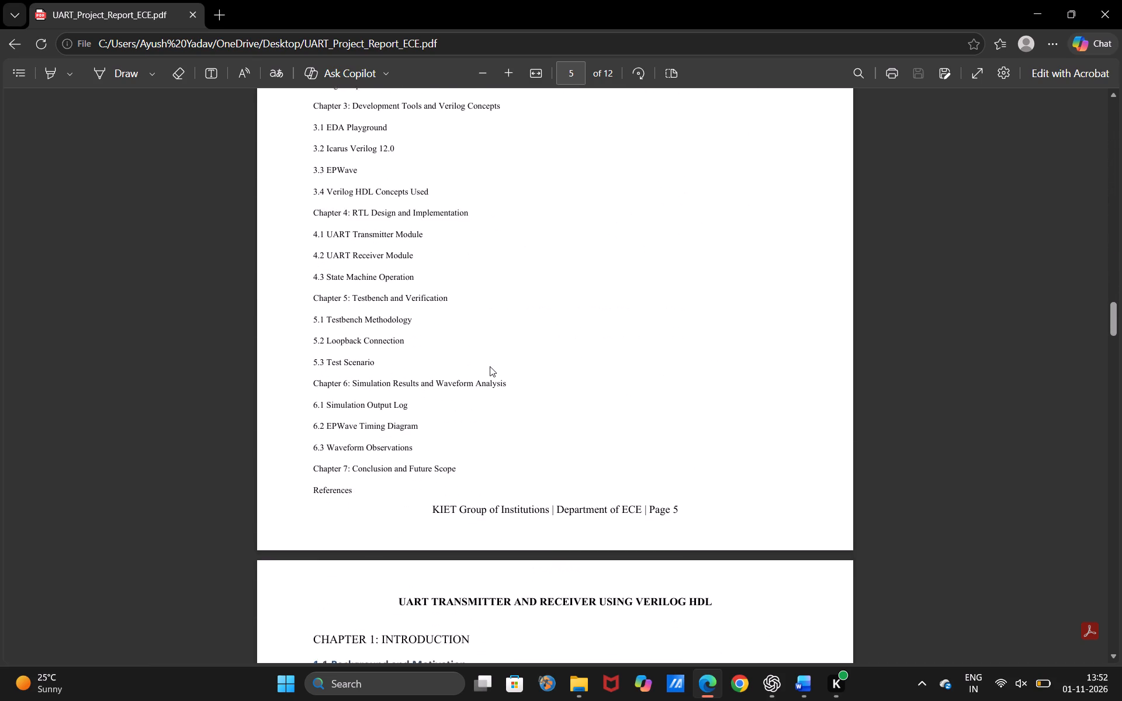
{"action": "scroll", "coordinate": [490, 366], "scroll_direction": "down", "scroll_amount": 12}
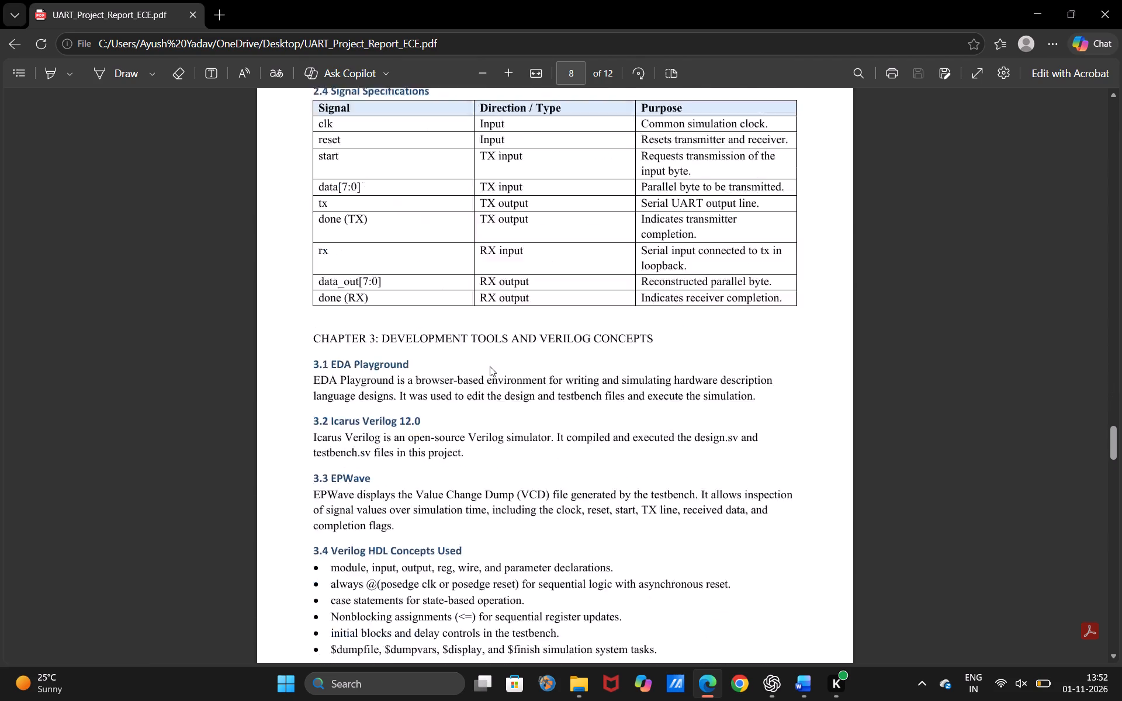
{"action": "scroll", "coordinate": [490, 366], "scroll_direction": "down", "scroll_amount": 4}
{"action": "scroll", "coordinate": [490, 366], "scroll_direction": "down", "scroll_amount": 20}
{"action": "scroll", "coordinate": [490, 366], "scroll_direction": "down", "scroll_amount": 1}
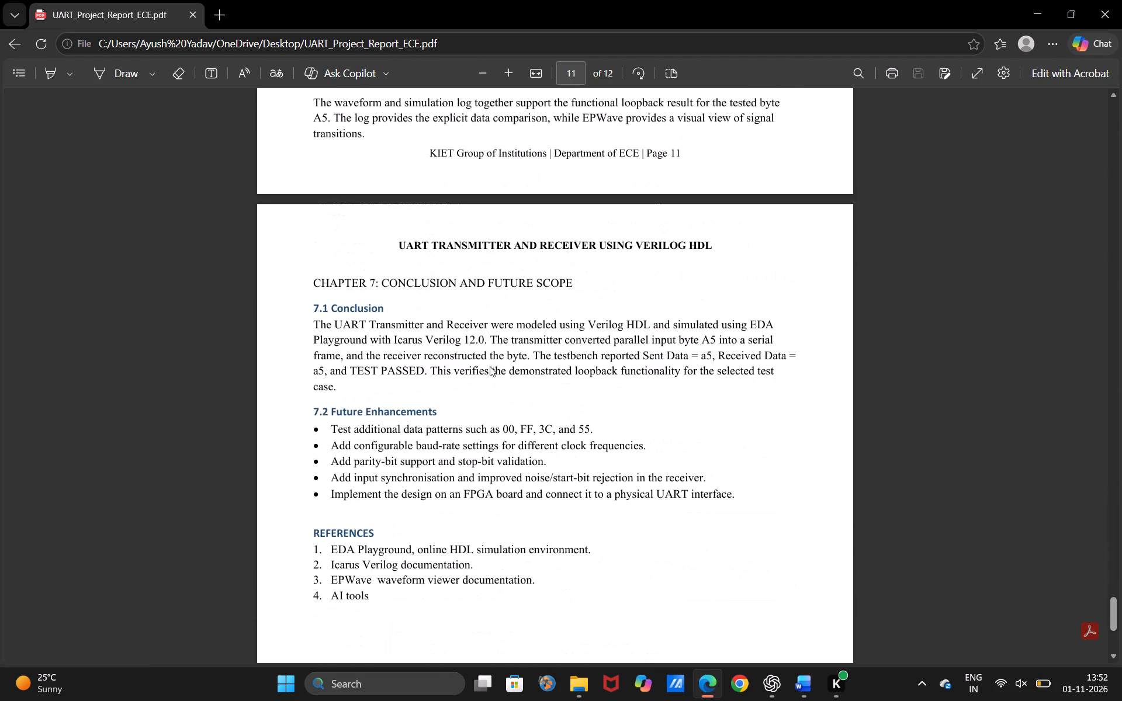
{"action": "scroll", "coordinate": [490, 366], "scroll_direction": "up", "scroll_amount": 7}
{"action": "scroll", "coordinate": [490, 366], "scroll_direction": "right", "scroll_amount": 1}
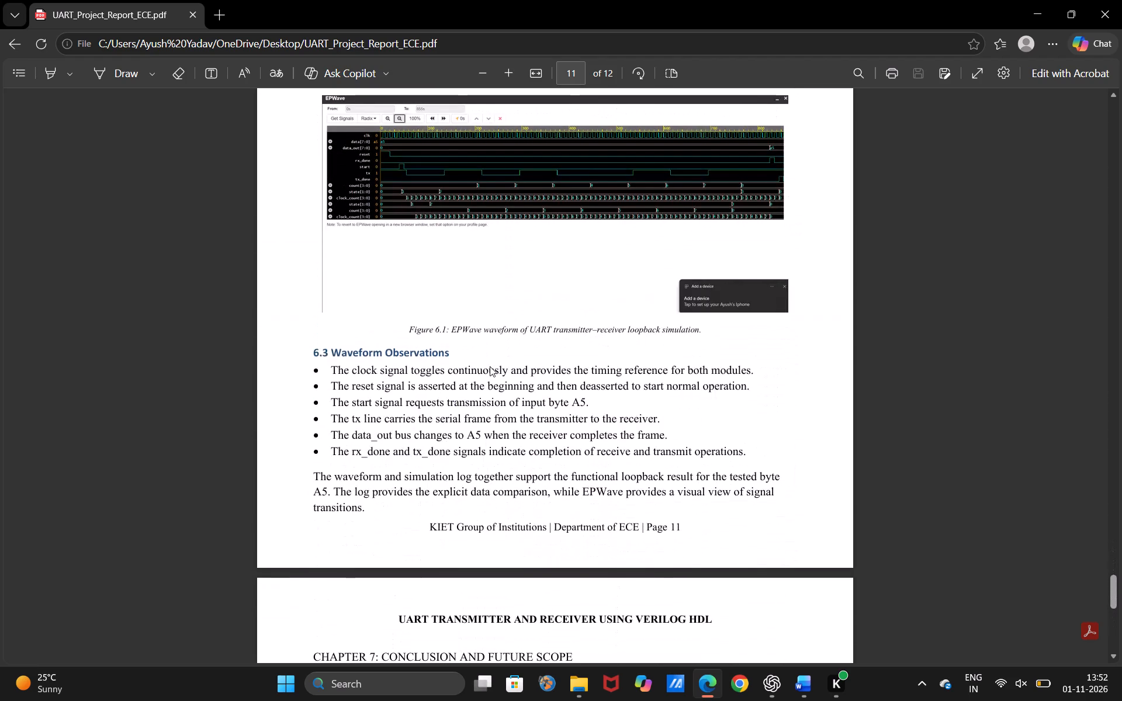
{"action": "scroll", "coordinate": [490, 366], "scroll_direction": "right", "scroll_amount": 1}
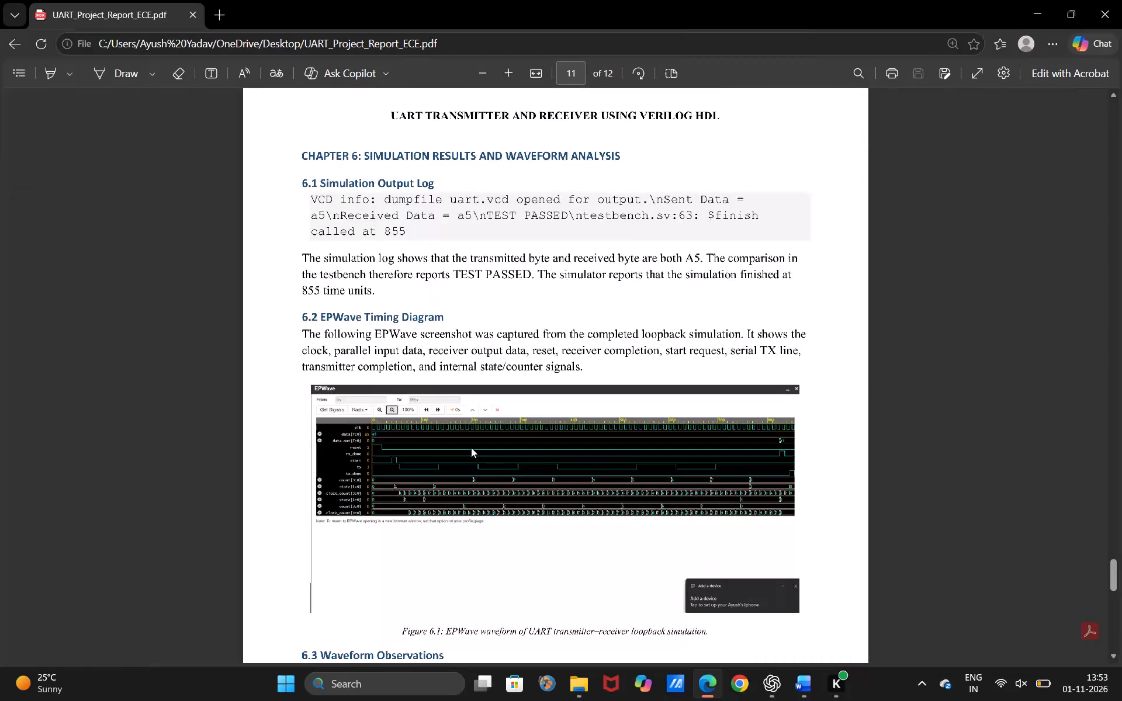
{"action": "left_click", "coordinate": [471, 447]}
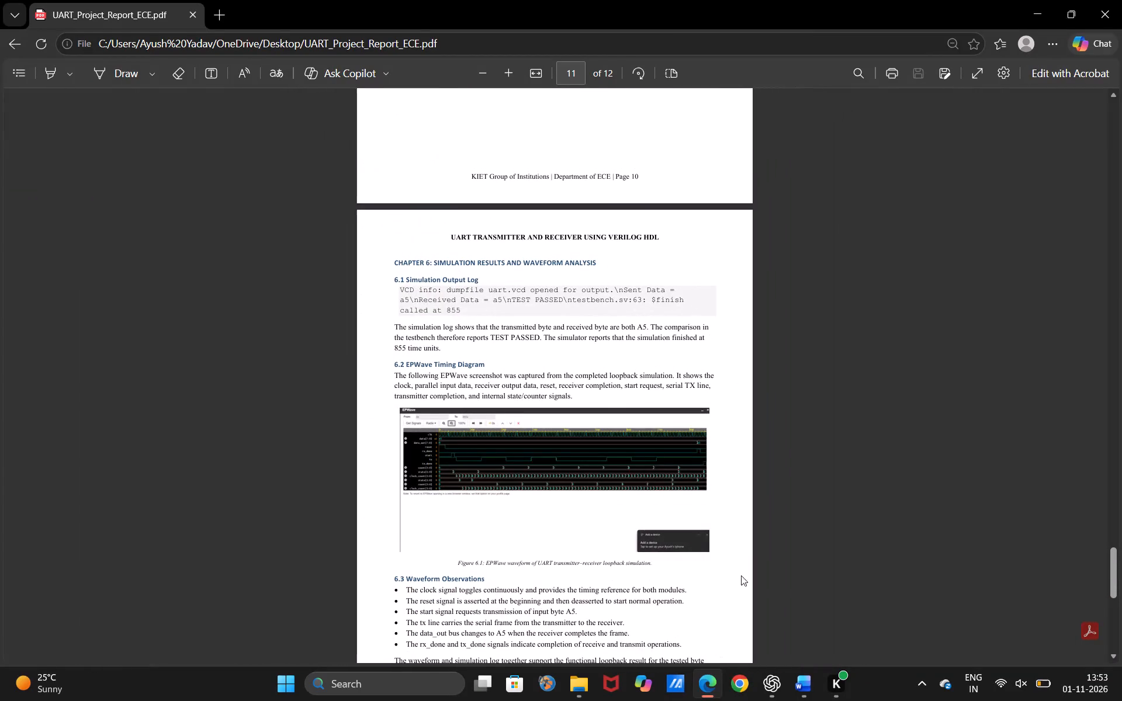
Switch to Google Chrome with the first kiet.edu profile, search for eda playground, and open the EDA Playground website.
{"action": "left_click", "coordinate": [739, 689]}
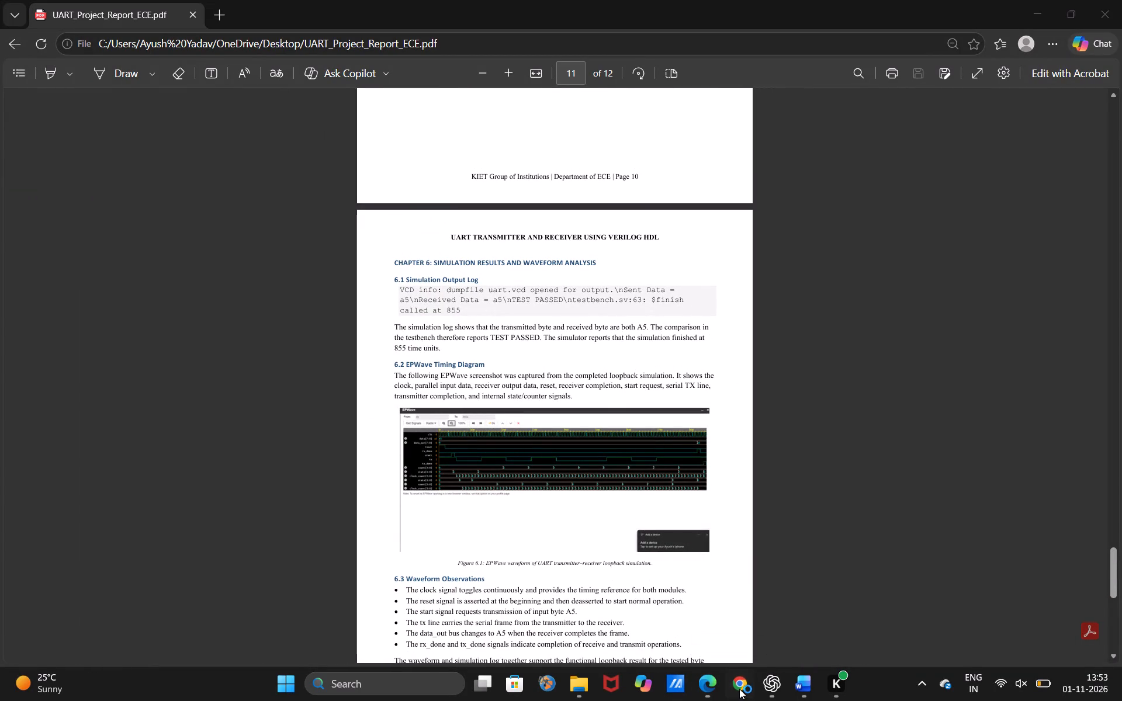
{"action": "left_click", "coordinate": [528, 367]}
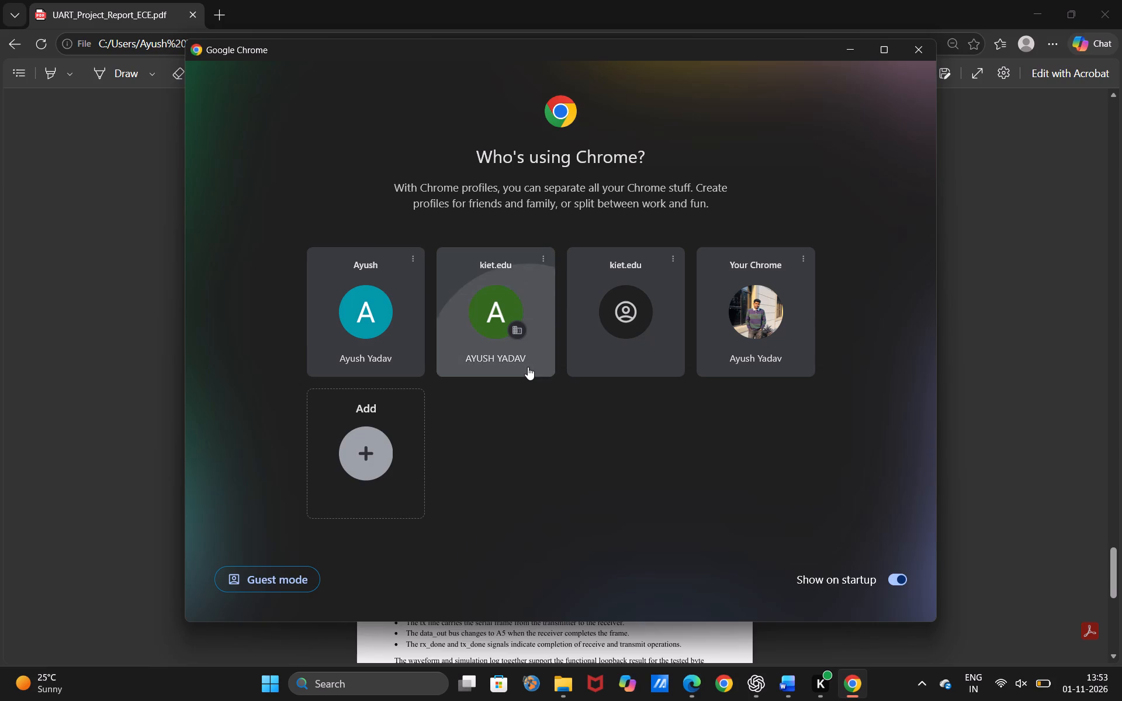
{"action": "left_click_drag", "start_coordinate": [466, 308], "coordinate": [406, 373]}
{"action": "left_click", "coordinate": [406, 373]}
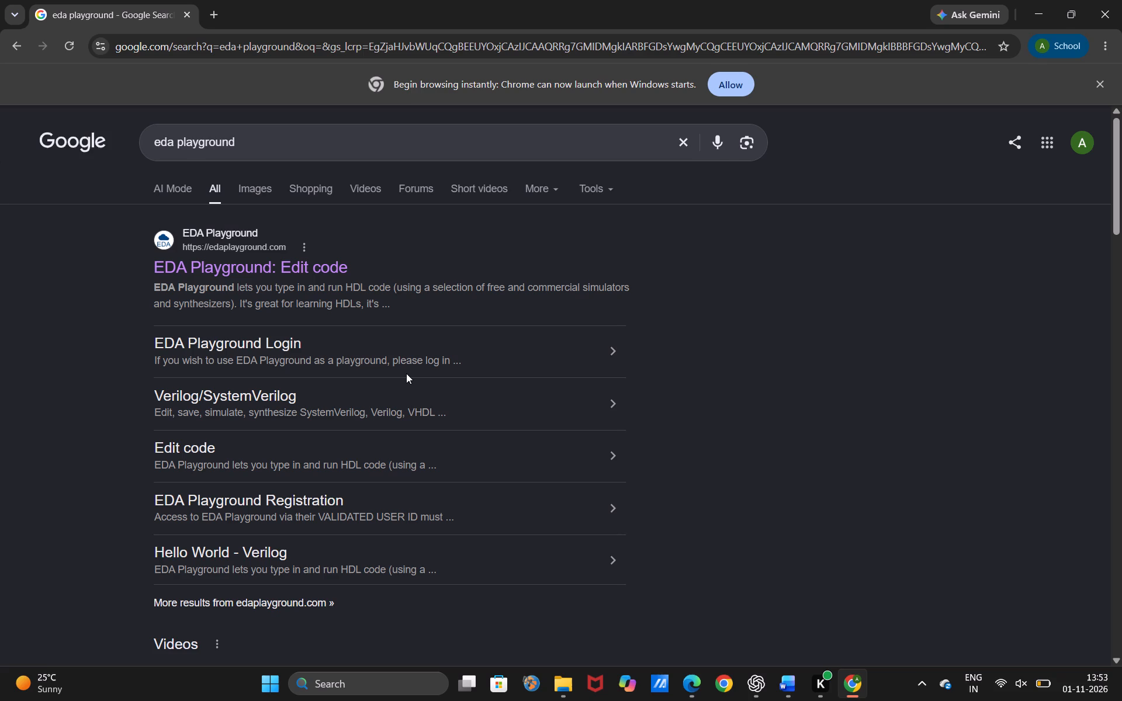
{"action": "double_click", "coordinate": [280, 270]}
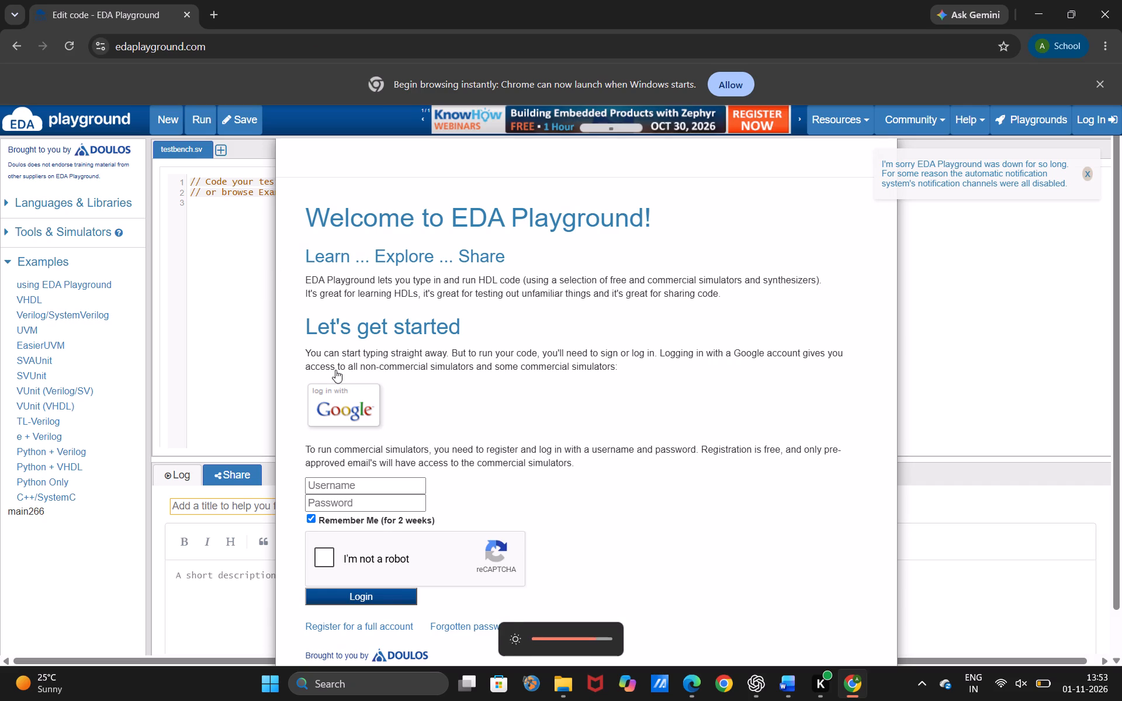
Log in to EDA Playground with the Google account.
{"action": "double_click", "coordinate": [349, 409]}
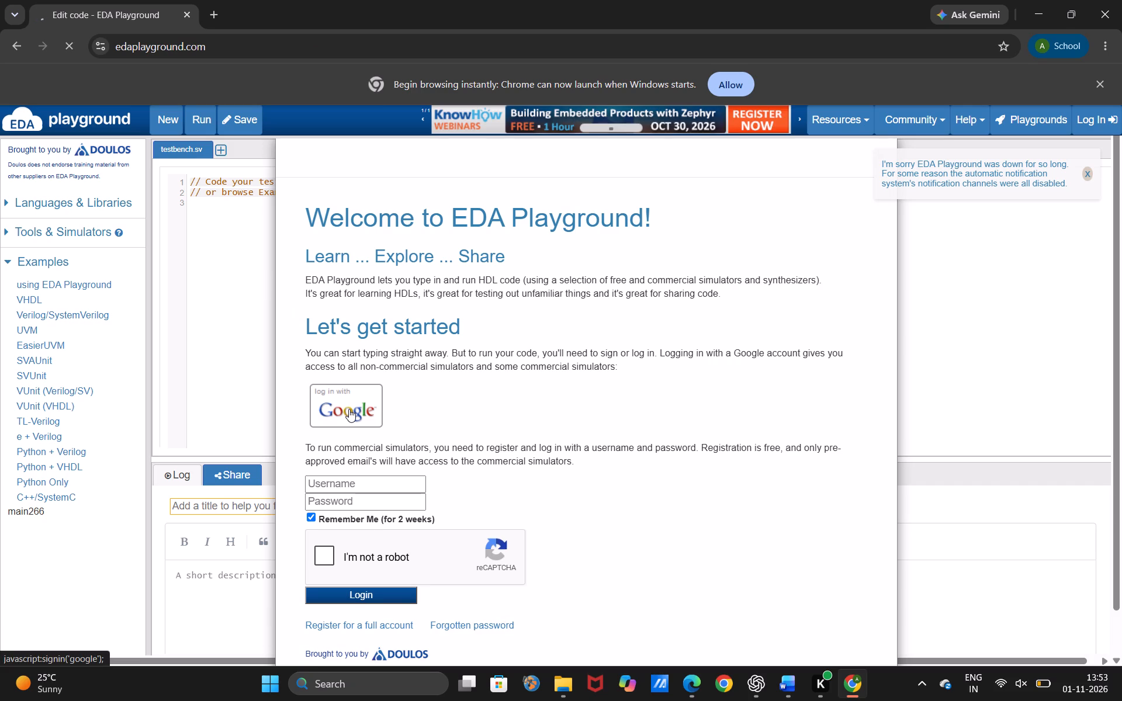
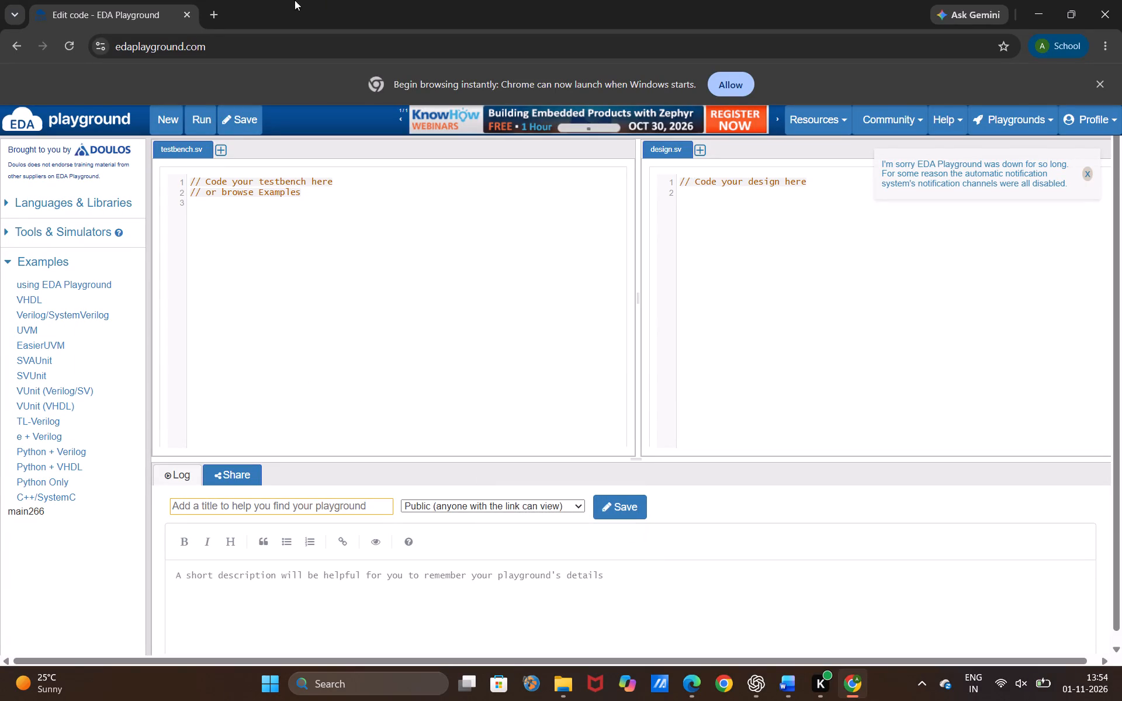
Open the saved UART_Transmitter_Receiver project from the user's own EDA Playground list and look through its testbench code.
{"action": "left_click", "coordinate": [1078, 122]}
{"action": "left_click", "coordinate": [1059, 141]}
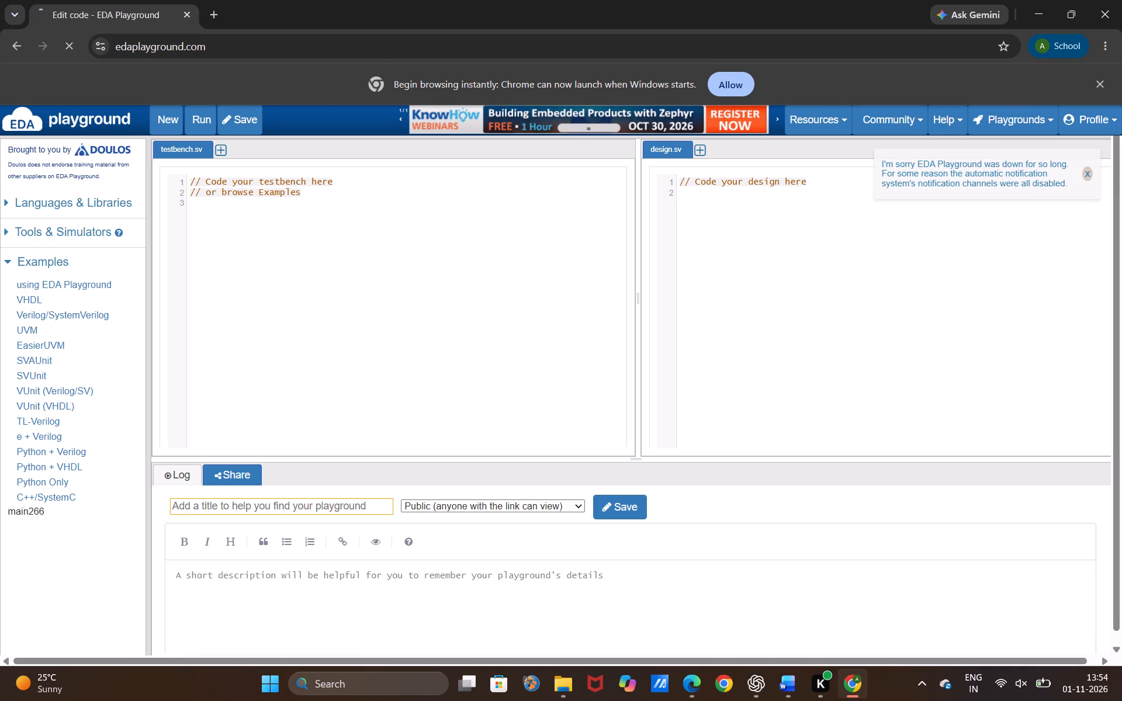
{"action": "double_click", "coordinate": [200, 159]}
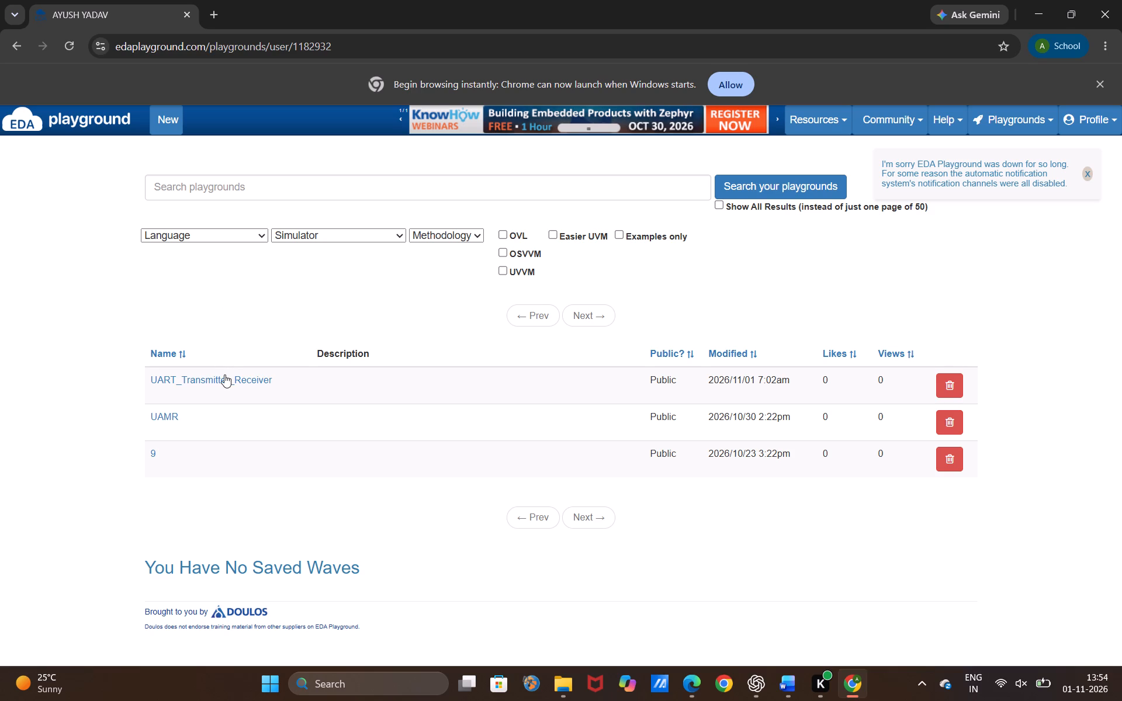
{"action": "double_click", "coordinate": [223, 378]}
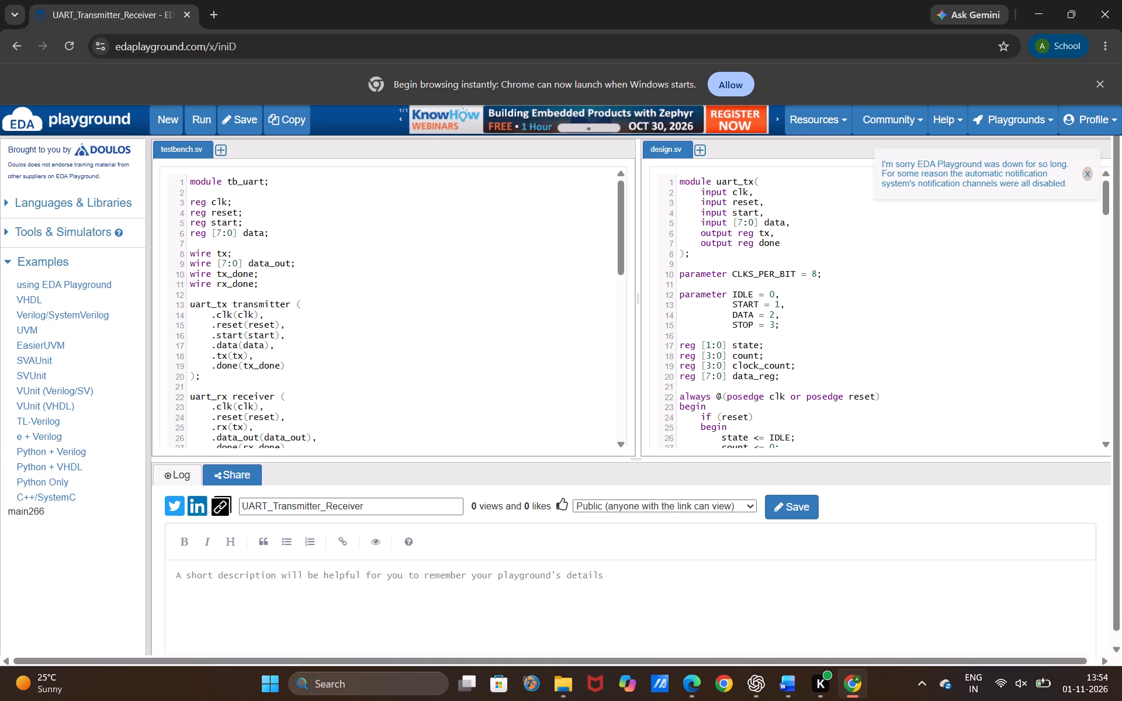
{"action": "scroll", "coordinate": [483, 374], "scroll_direction": "down", "scroll_amount": 14}
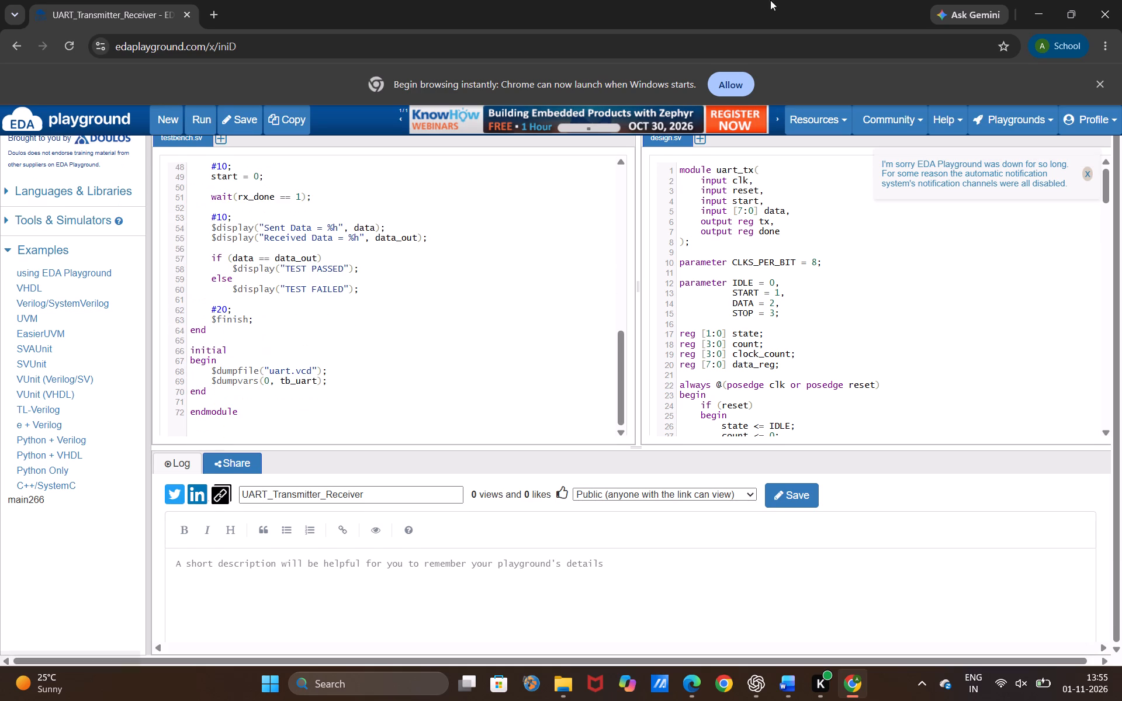
Minimise the browser, report PDF and Desktop folder windows to return to the UART_Transmitter_Receiver_ProjectFINAL 111 report in Word.
{"action": "left_click", "coordinate": [1036, 17]}
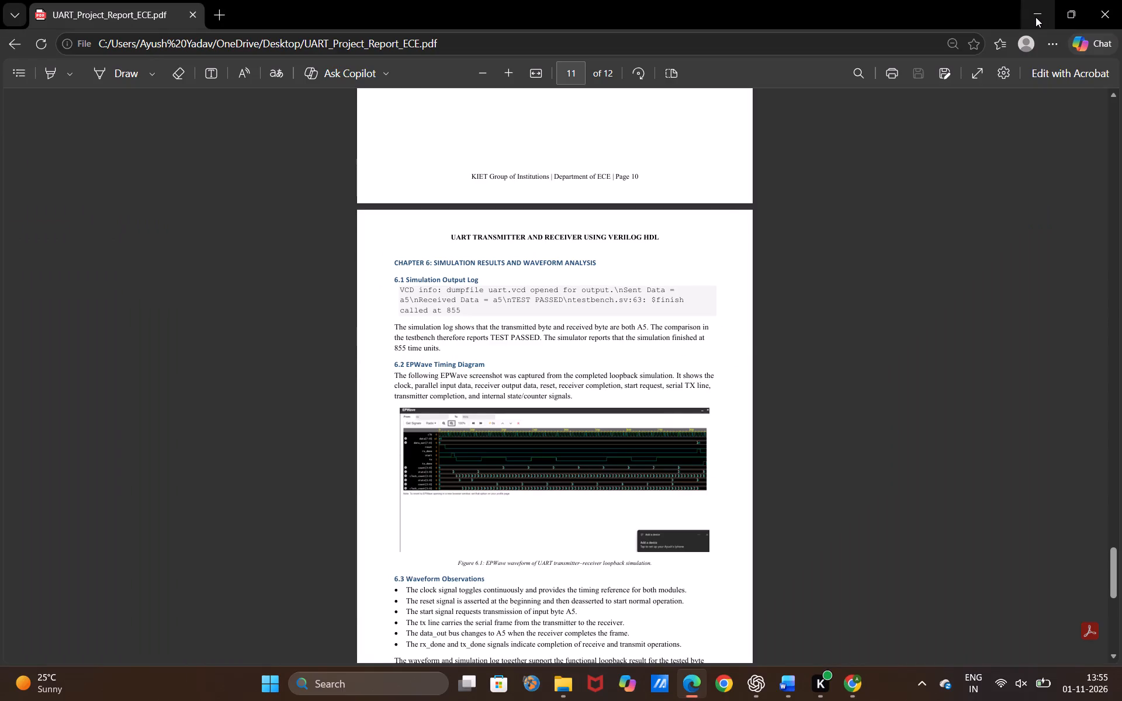
{"action": "left_click", "coordinate": [1044, 20]}
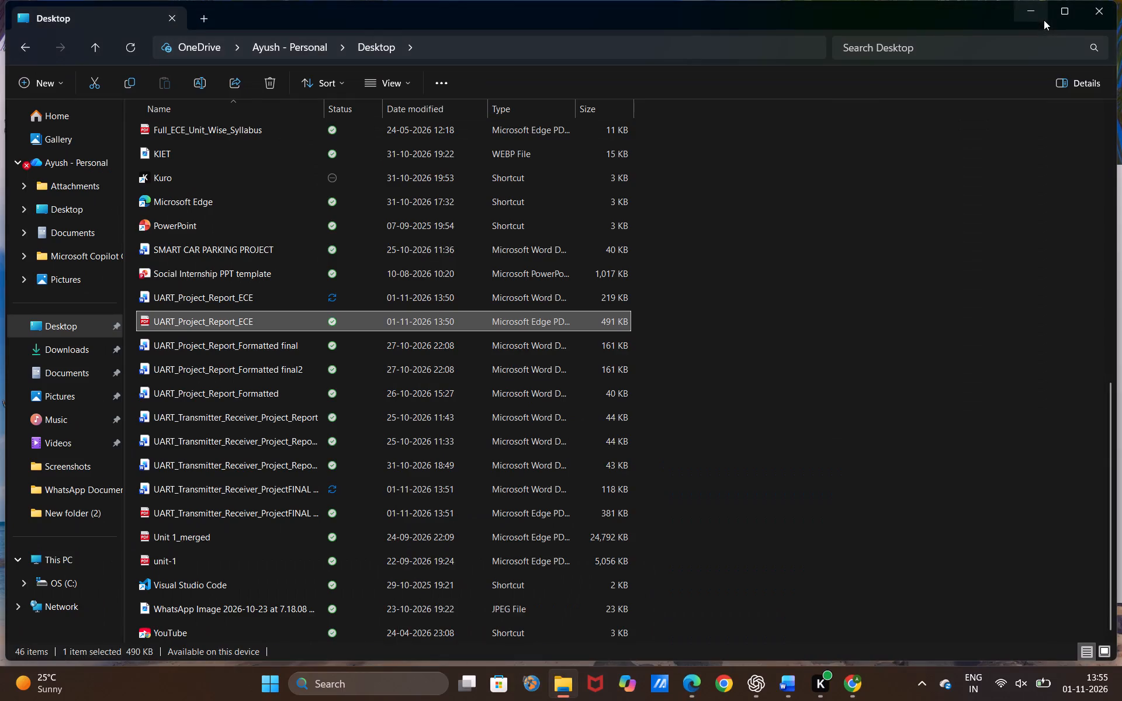
{"action": "left_click", "coordinate": [1025, 13]}
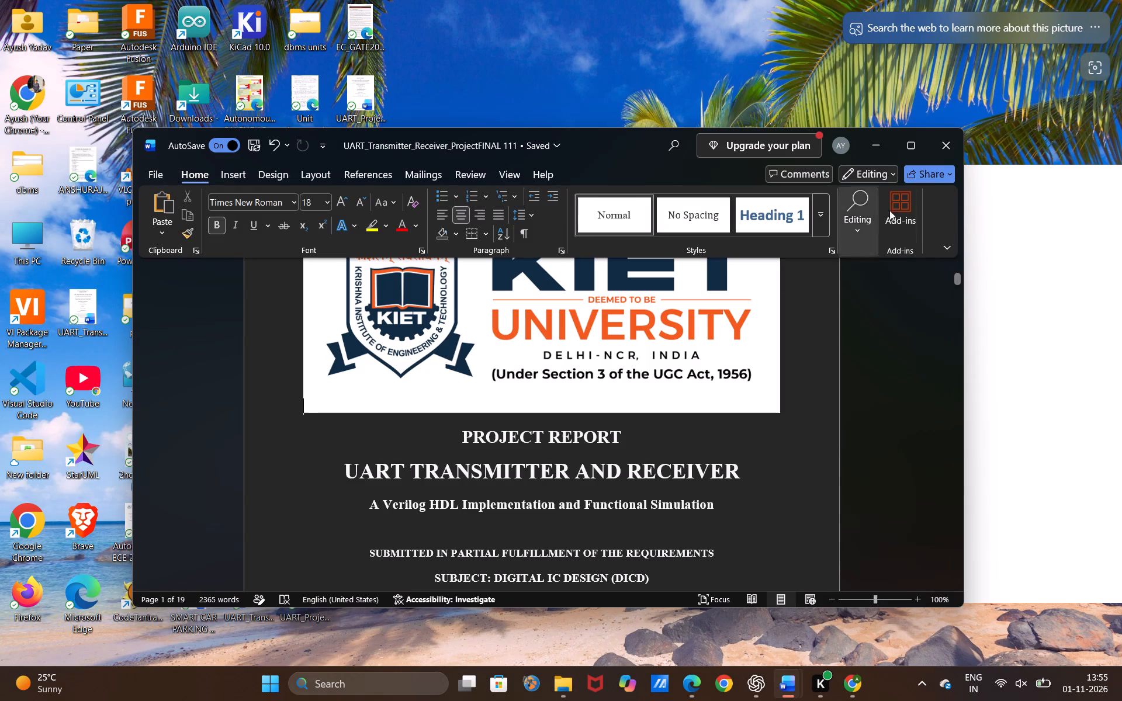
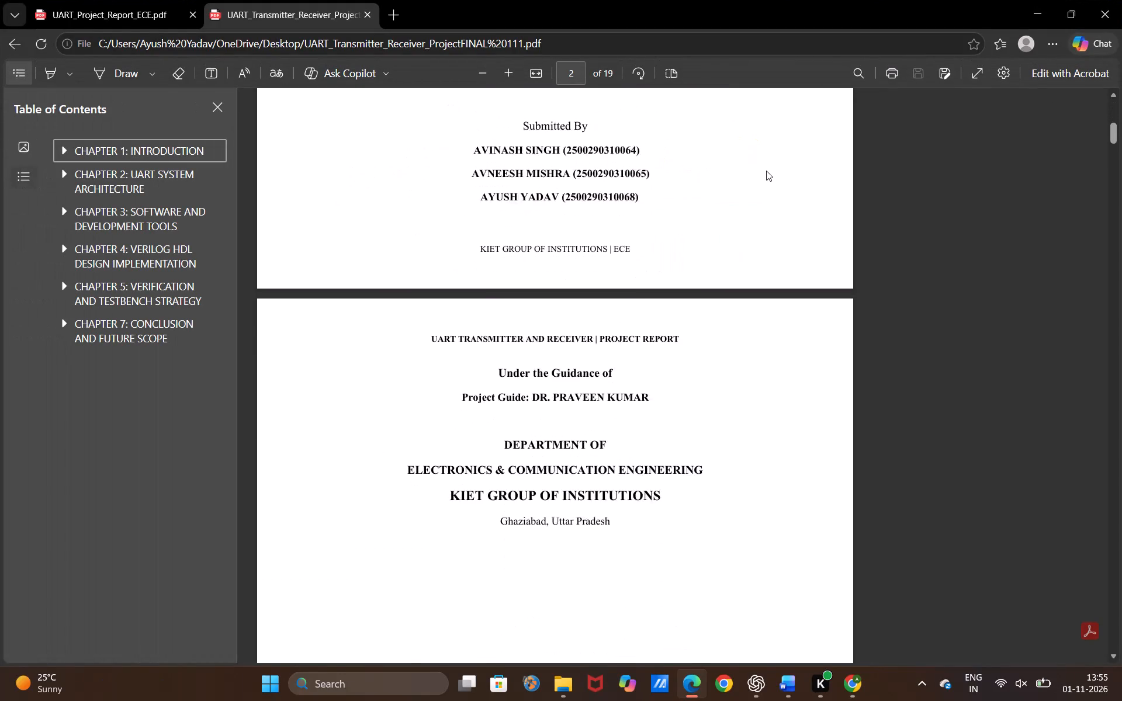
Look at the Certificate of Originality page in the exported UART_Transmitter_Receiver_ProjectFINAL 111 PDF.
{"action": "scroll", "coordinate": [766, 171], "scroll_direction": "down", "scroll_amount": 5}
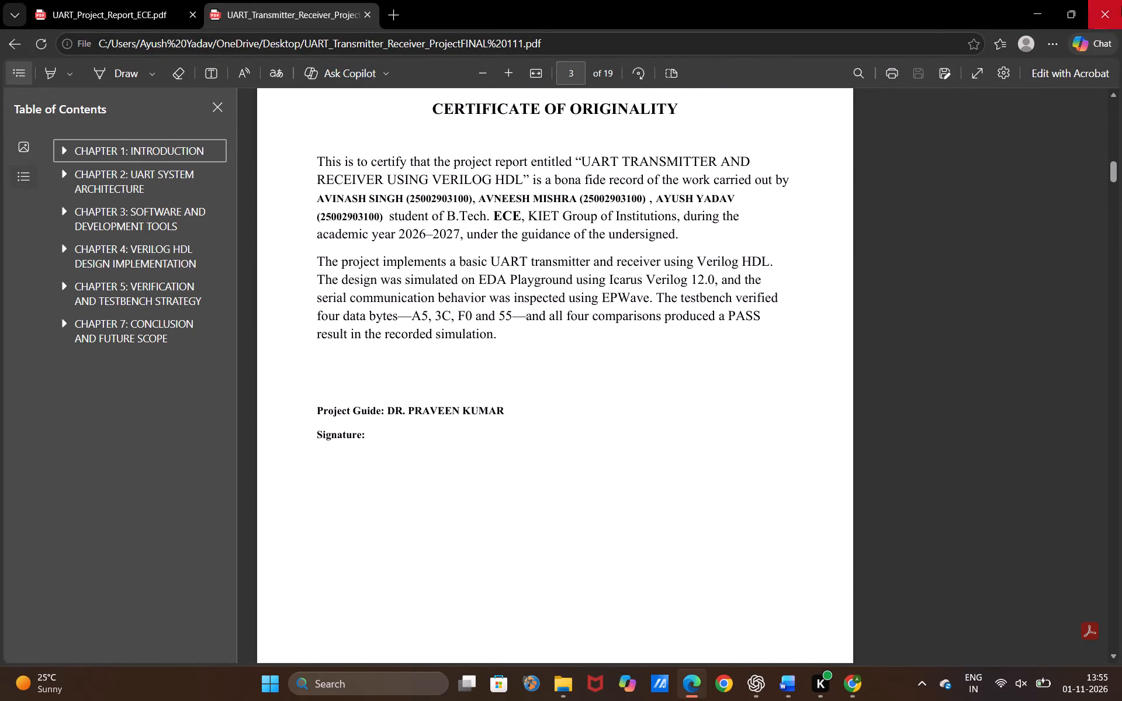
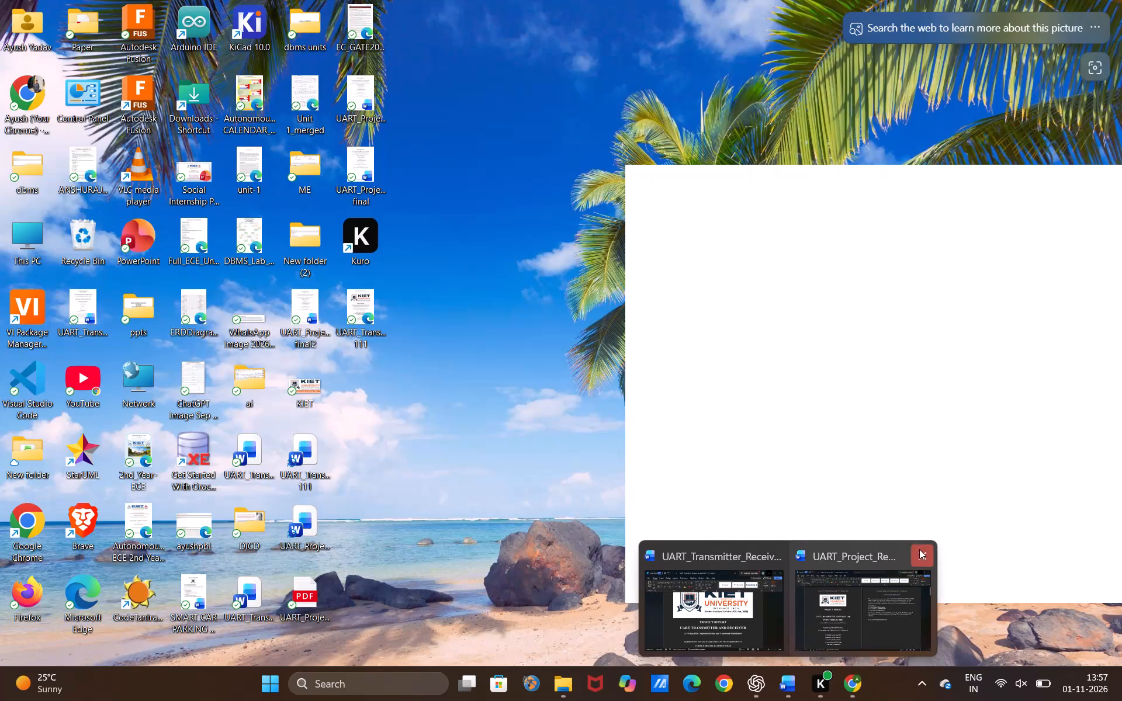
Close the two open Word reports, UART_Project_Report_ECE and UART_Transmitter_Receiver.
{"action": "left_click", "coordinate": [922, 551]}
{"action": "left_click", "coordinate": [850, 556]}
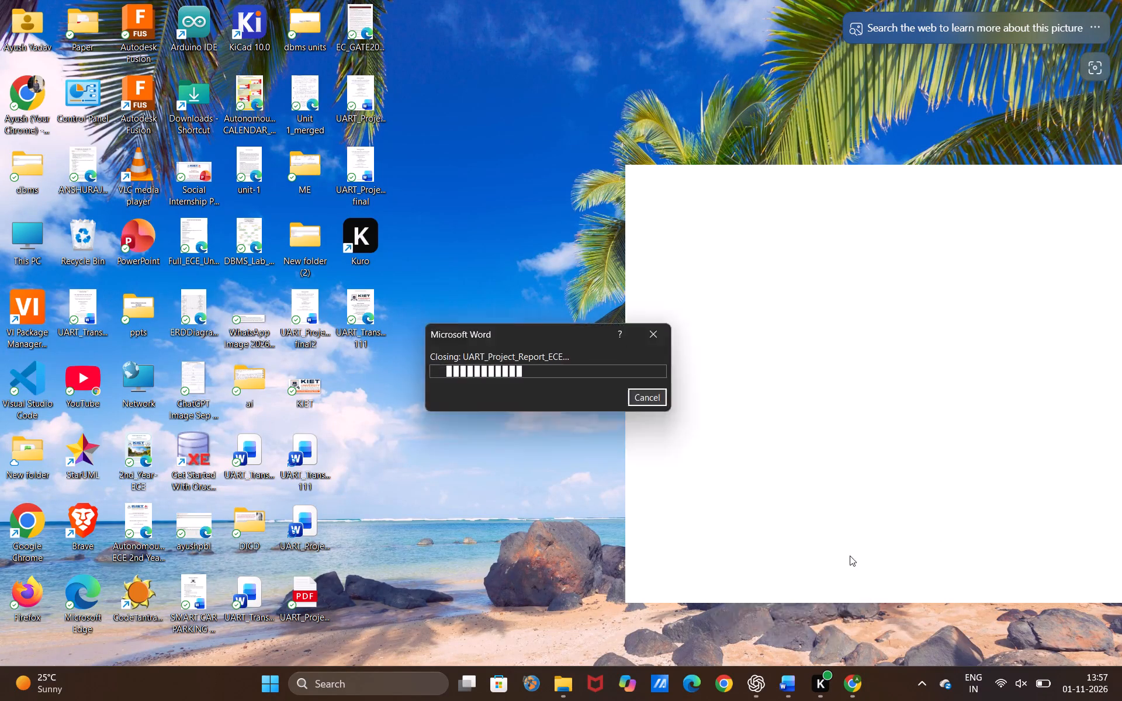
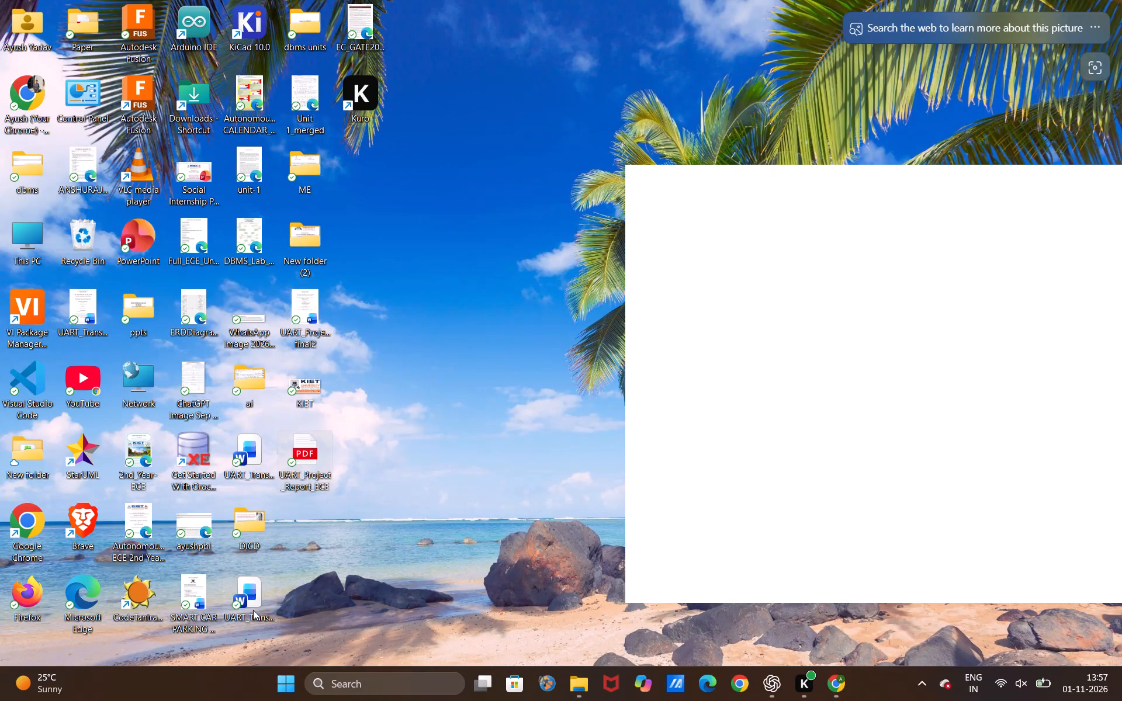
Move the two UART_Trans… Word documents in the ai folder's desktop column into New folder (2).
{"action": "left_click_drag", "start_coordinate": [251, 612], "coordinate": [306, 230]}
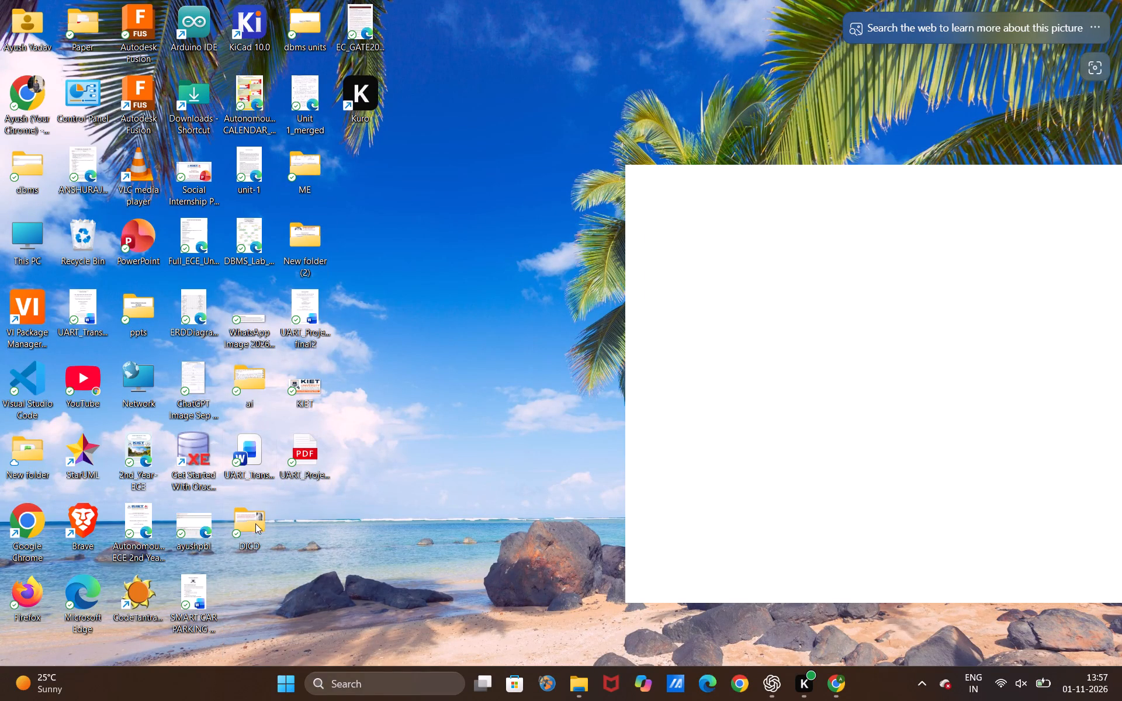
{"action": "left_click_drag", "start_coordinate": [249, 463], "coordinate": [302, 251]}
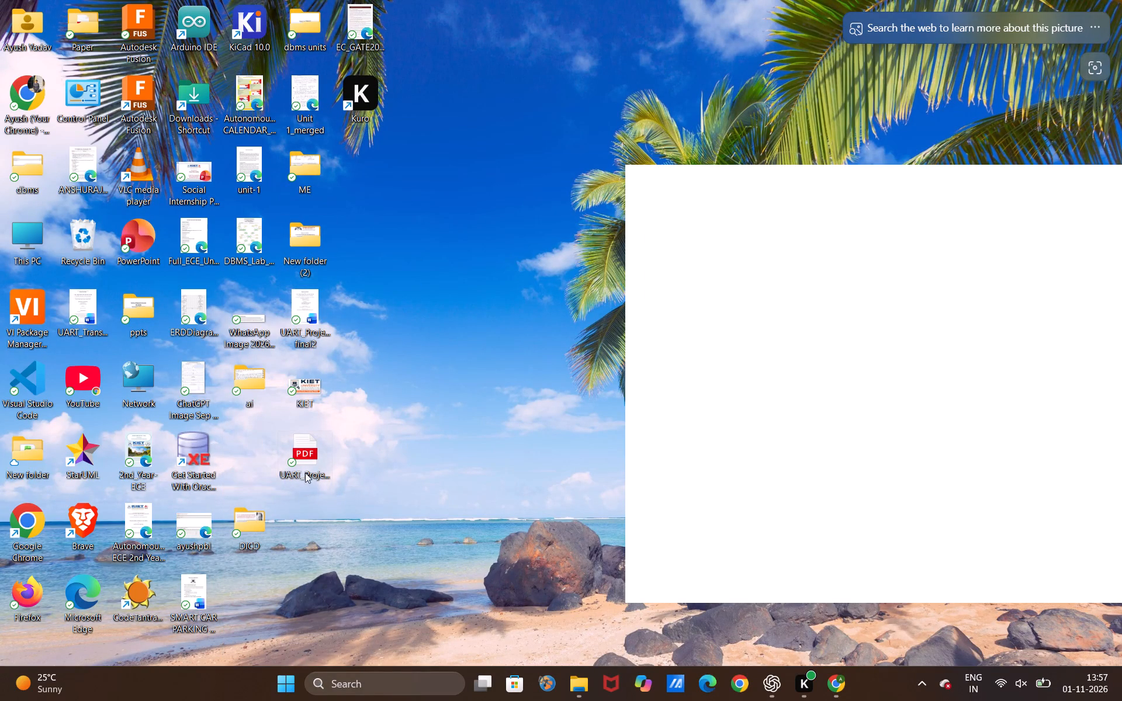
Rearrange the desktop icons, placing EC_GATE2027_Syllabus below the ai folder, Kuro beside dbms units, and the UART_Project_Report_ECE PDF beside the SMART_CAR PARKING document.
{"action": "left_click_drag", "start_coordinate": [305, 468], "coordinate": [270, 454]}
{"action": "left_click_drag", "start_coordinate": [300, 397], "coordinate": [293, 418]}
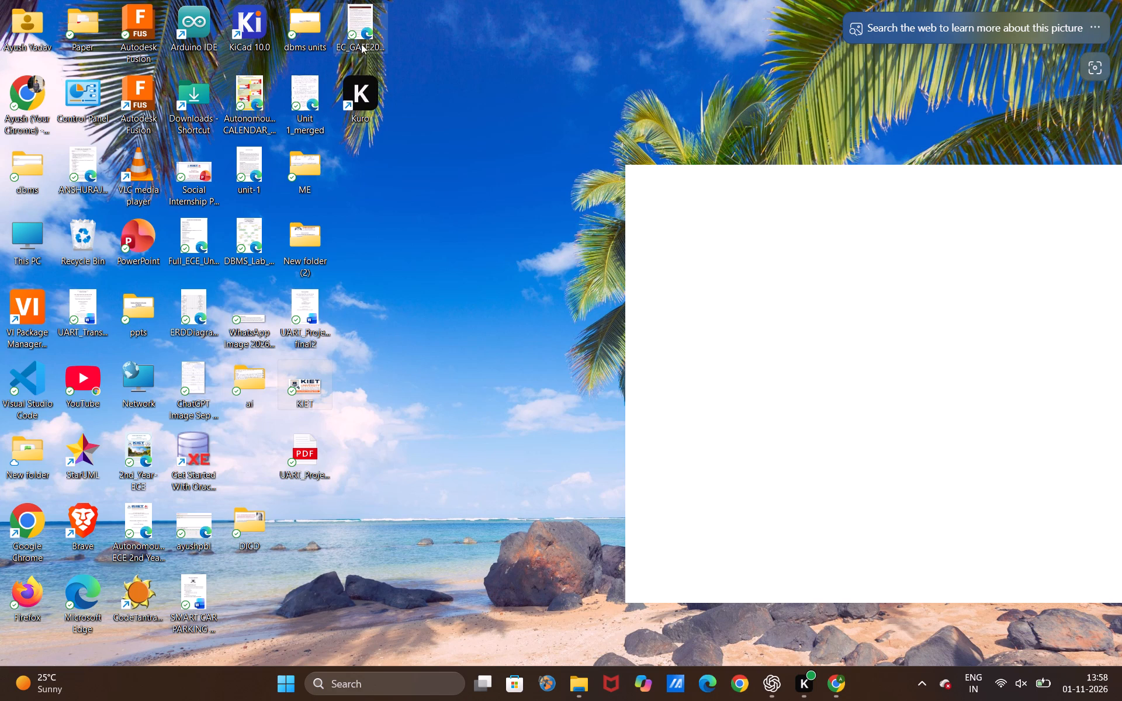
{"action": "left_click_drag", "start_coordinate": [357, 39], "coordinate": [252, 443]}
{"action": "scroll", "coordinate": [255, 378], "scroll_direction": "up", "scroll_amount": 2}
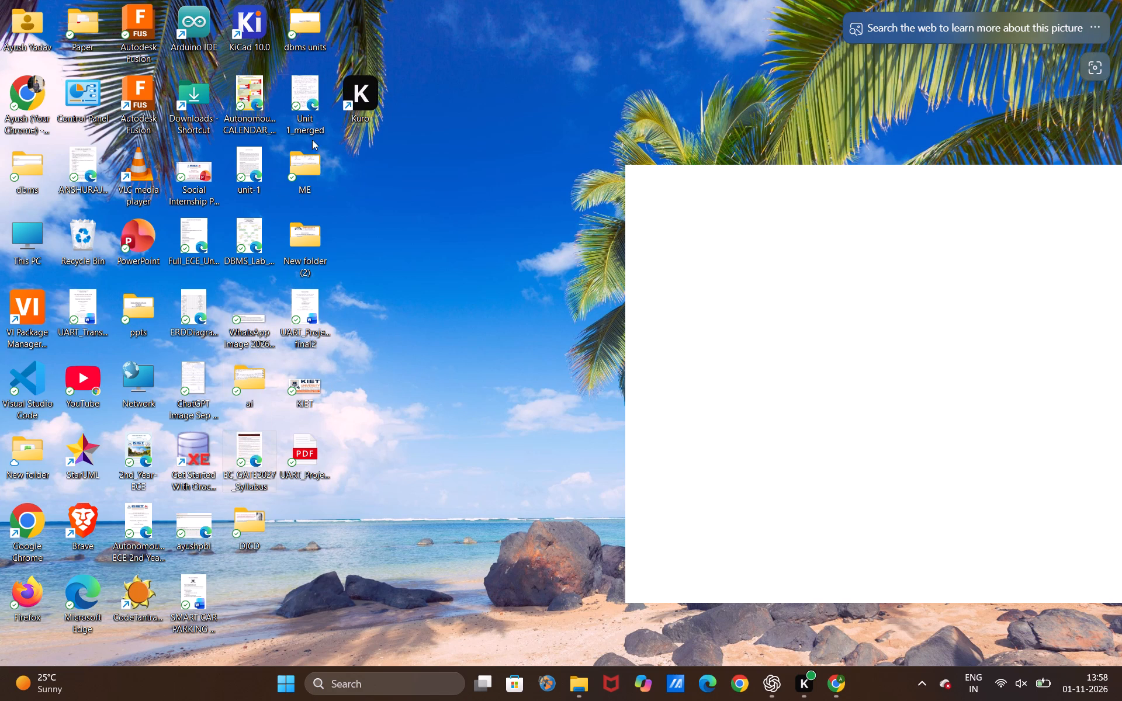
{"action": "left_click_drag", "start_coordinate": [357, 116], "coordinate": [348, 69]}
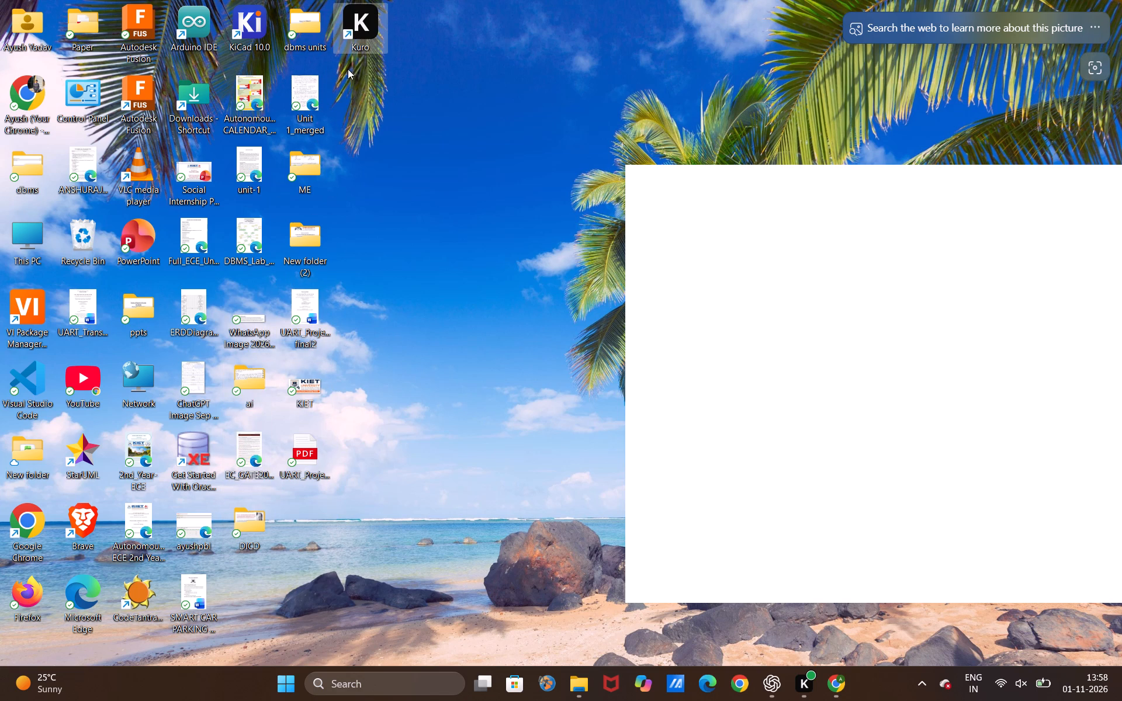
{"action": "left_click_drag", "start_coordinate": [310, 450], "coordinate": [253, 582]}
{"action": "scroll", "coordinate": [300, 490], "scroll_direction": "up", "scroll_amount": 1}
{"action": "left_click", "coordinate": [253, 582]}
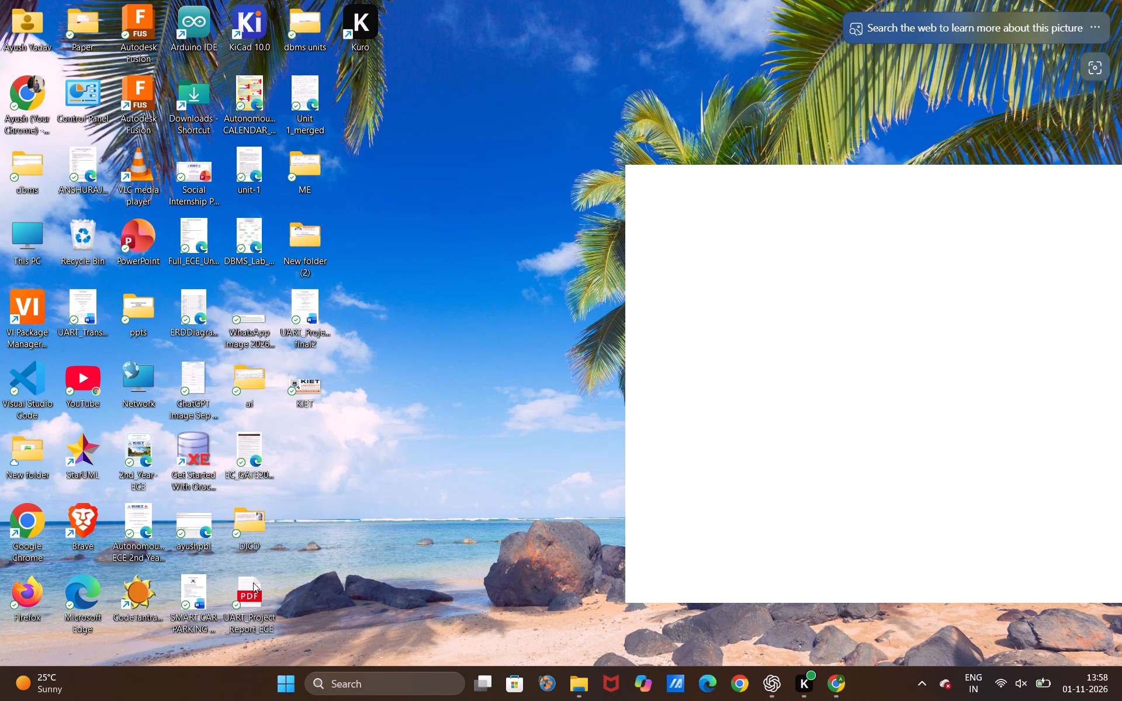